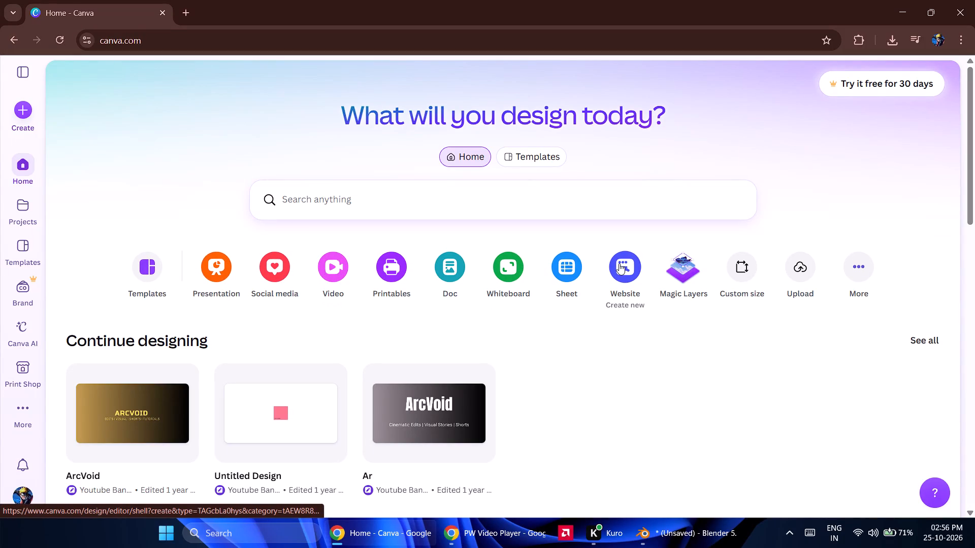
Open the existing YouTube banner design named "Ar" from the recent designs.
left_click(433, 414)
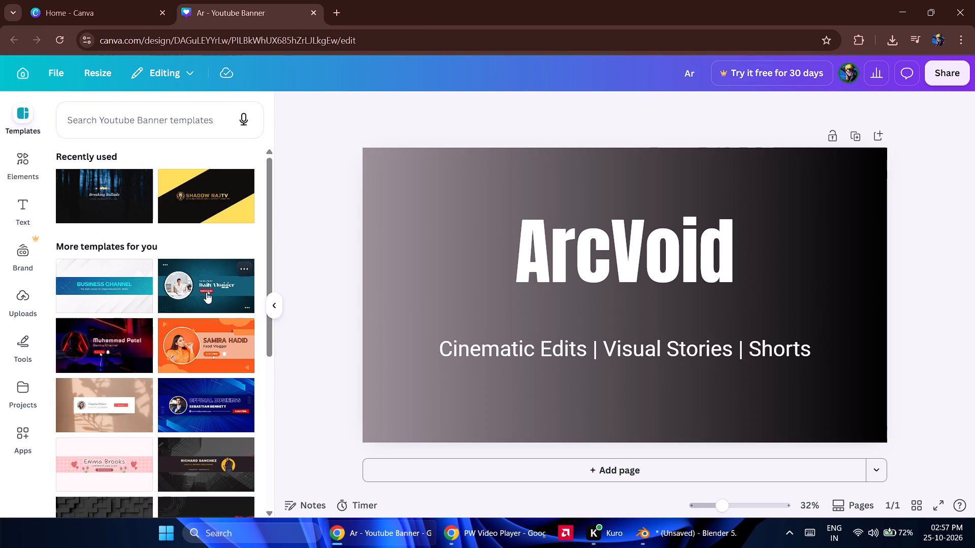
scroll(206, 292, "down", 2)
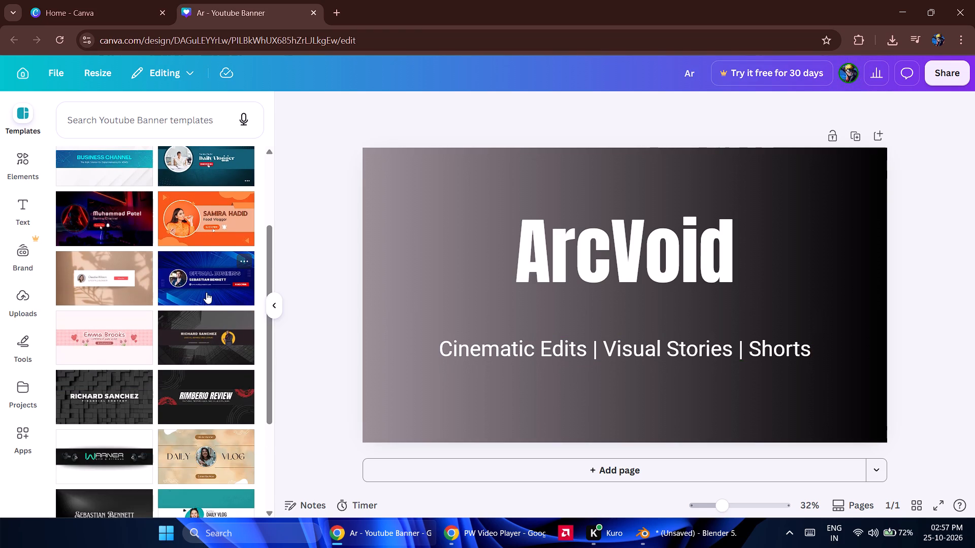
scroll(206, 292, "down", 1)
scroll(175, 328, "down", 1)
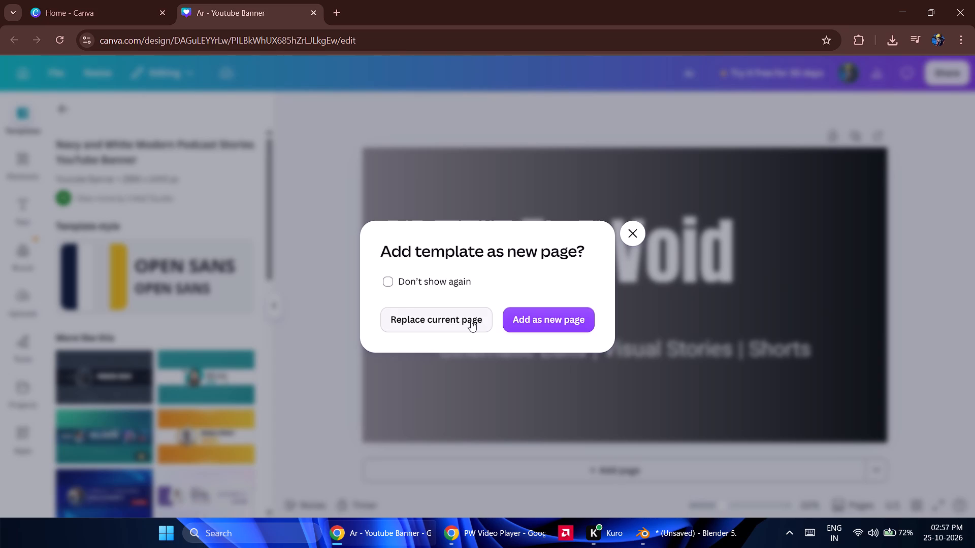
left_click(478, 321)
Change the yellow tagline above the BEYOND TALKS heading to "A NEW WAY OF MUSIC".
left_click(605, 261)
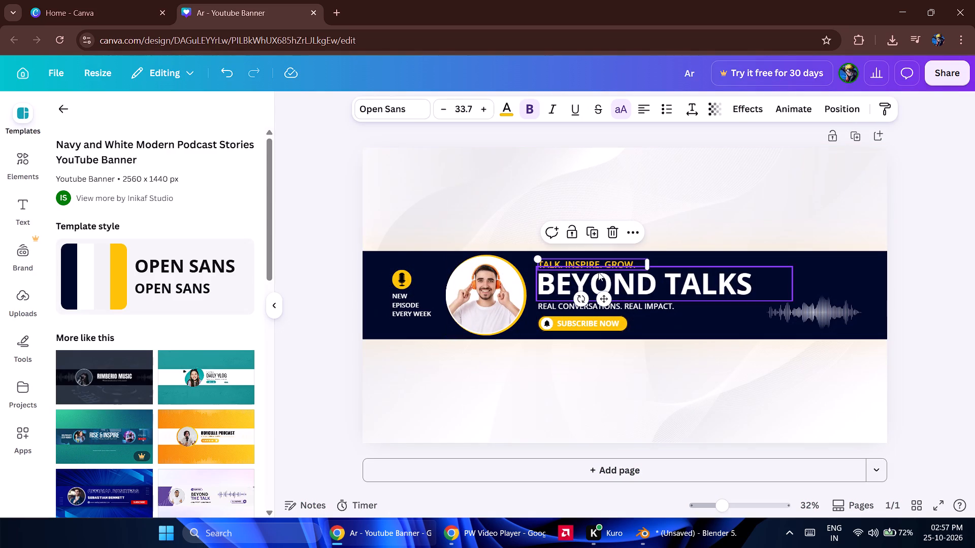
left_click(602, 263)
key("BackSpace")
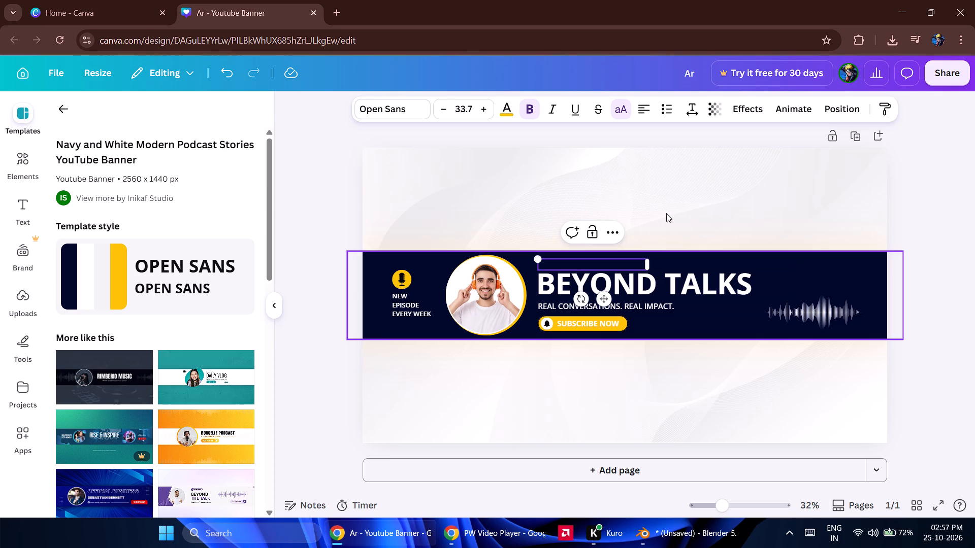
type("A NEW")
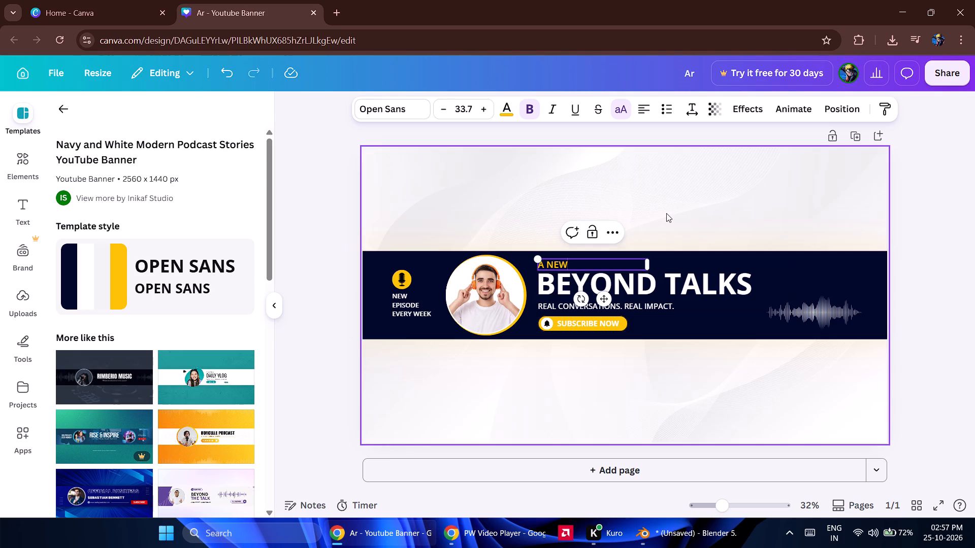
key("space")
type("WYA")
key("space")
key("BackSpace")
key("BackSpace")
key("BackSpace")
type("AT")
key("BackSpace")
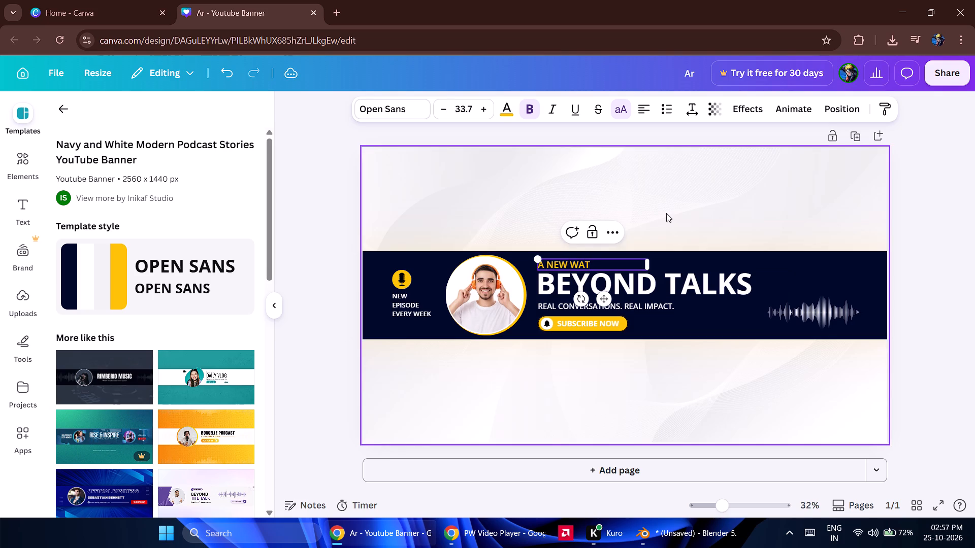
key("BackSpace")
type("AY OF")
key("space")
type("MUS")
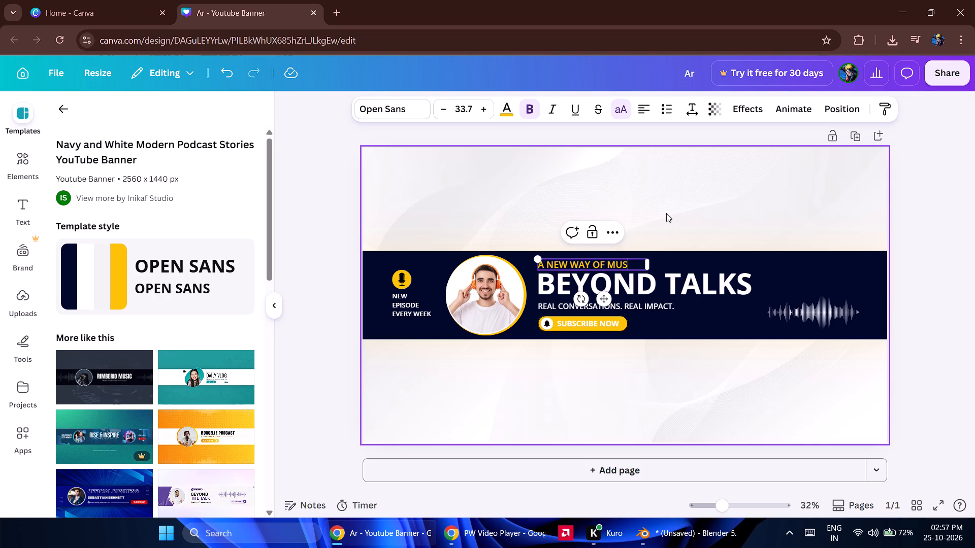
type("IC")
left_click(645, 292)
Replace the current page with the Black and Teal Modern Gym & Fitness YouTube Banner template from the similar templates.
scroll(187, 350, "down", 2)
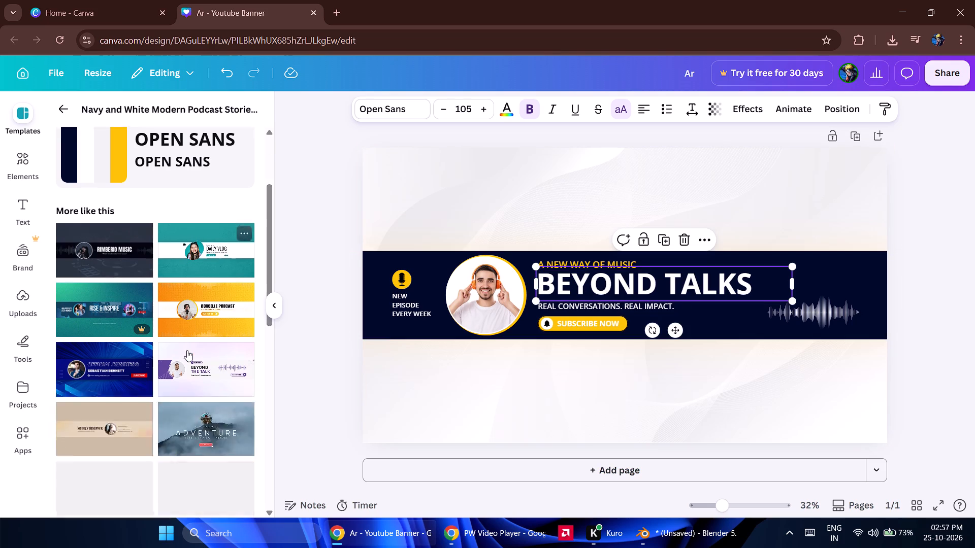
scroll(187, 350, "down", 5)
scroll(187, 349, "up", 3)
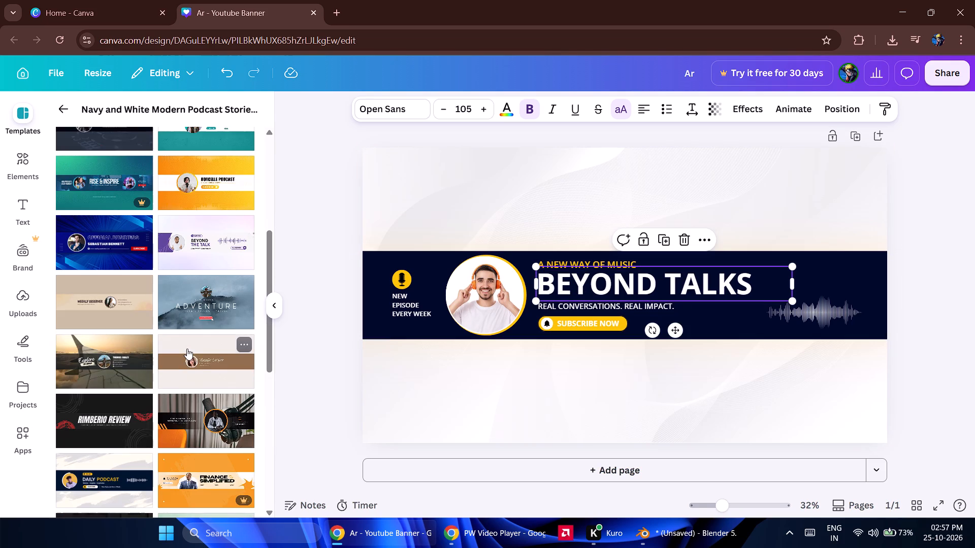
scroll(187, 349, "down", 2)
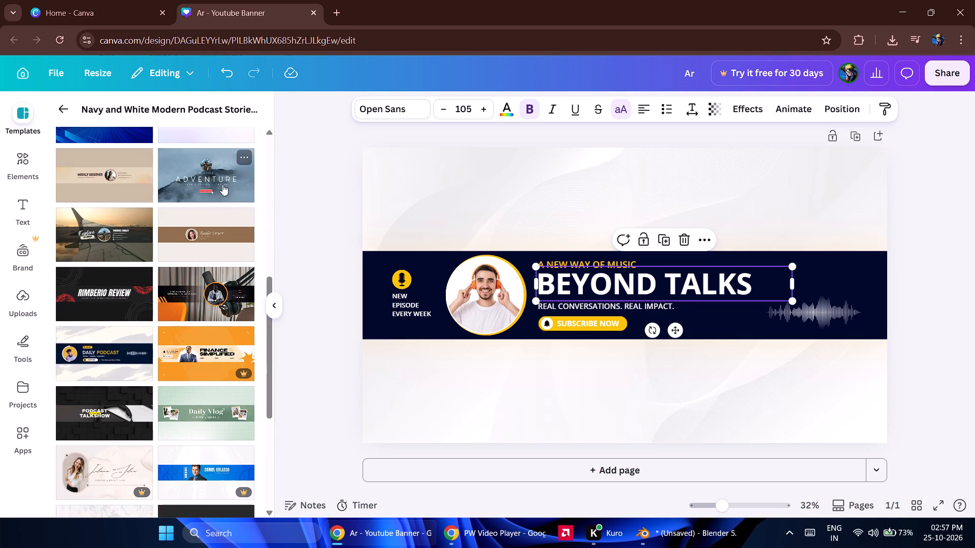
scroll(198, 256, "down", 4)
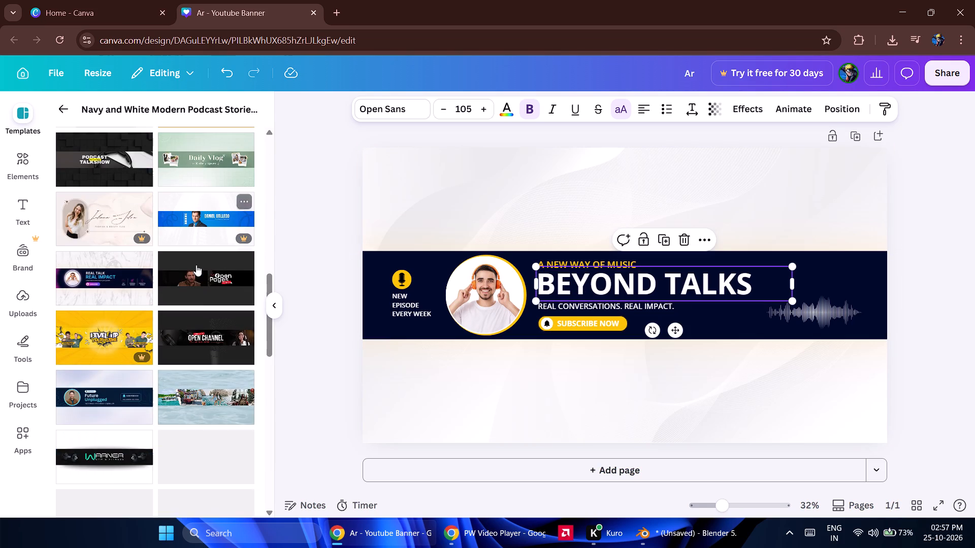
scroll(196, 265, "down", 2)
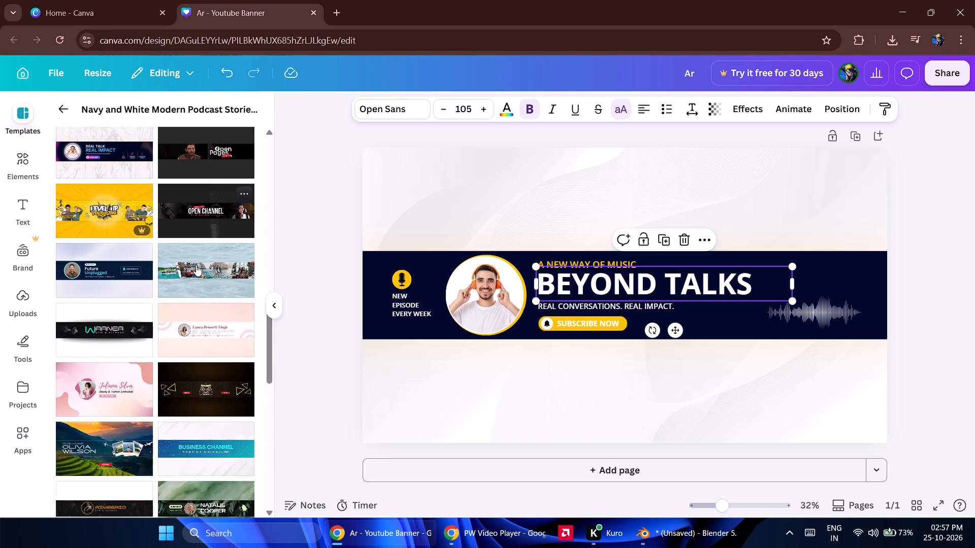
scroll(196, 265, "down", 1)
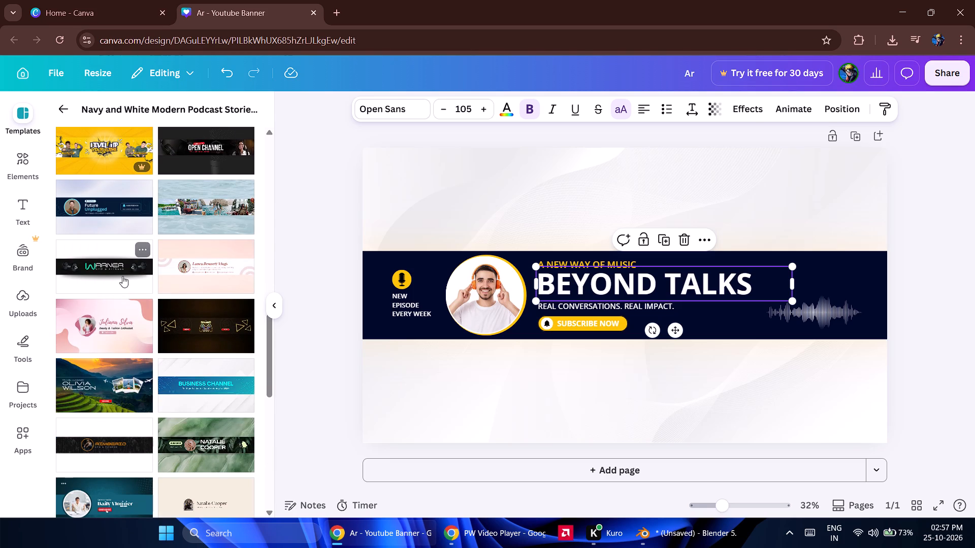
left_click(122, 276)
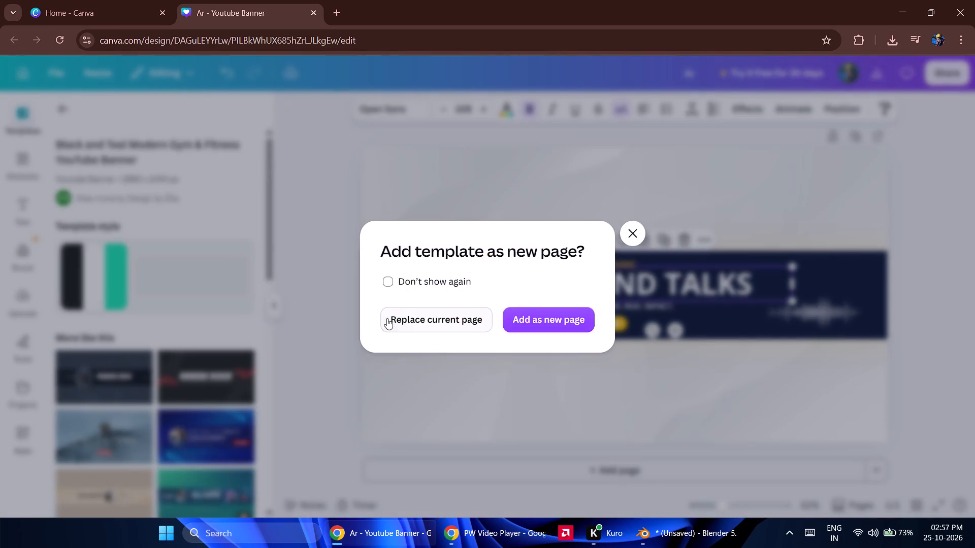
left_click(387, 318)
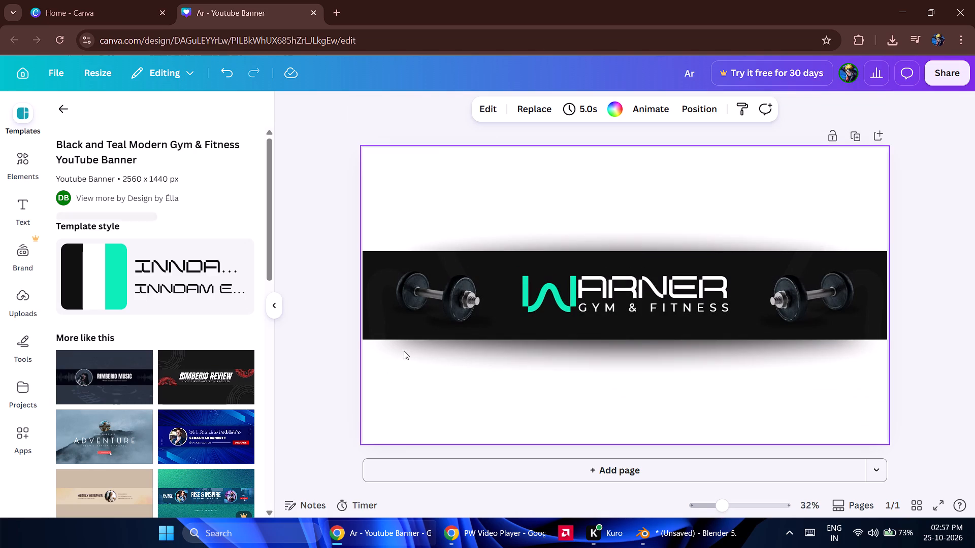
Return to the full template collection and search the YouTube banner templates for "cinematic".
scroll(144, 305, "down", 5)
scroll(144, 304, "up", 7)
left_click(49, 110)
left_click(55, 111)
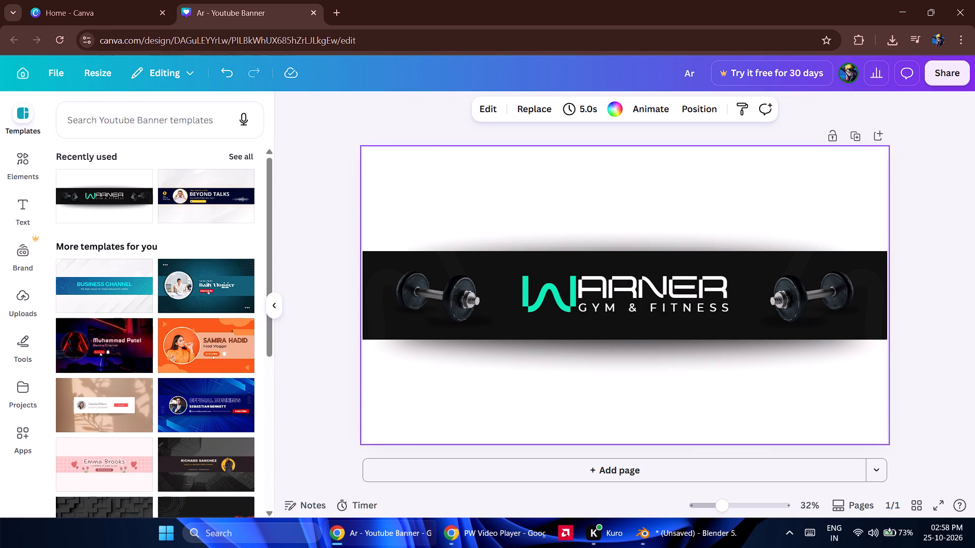
left_click(141, 126)
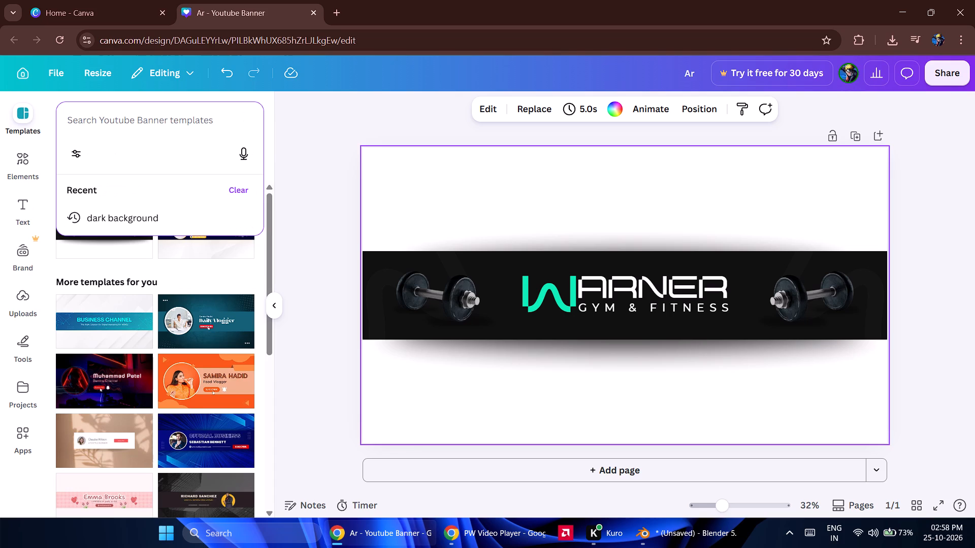
type("MUS]")
key("BackSpace")
key("BackSpace")
key("BackSpace")
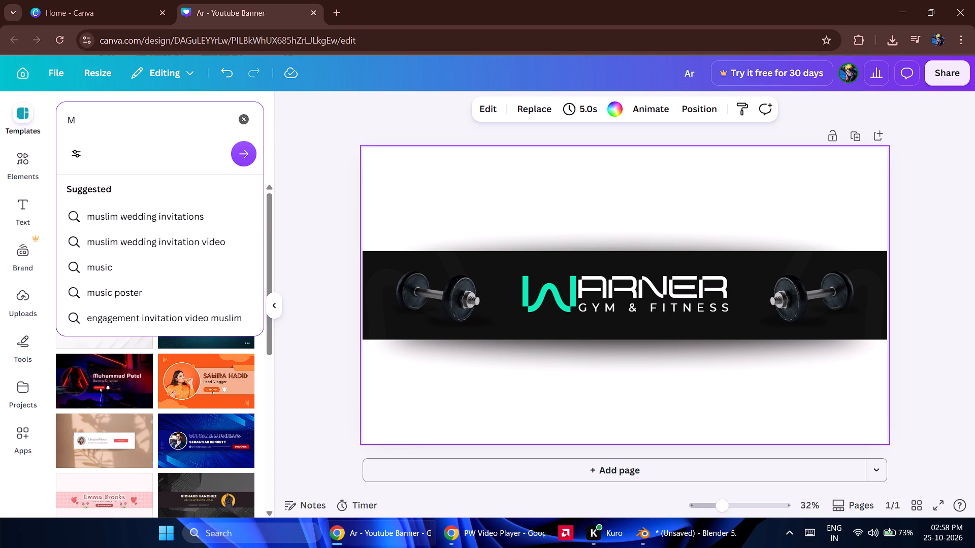
key("BackSpace")
key("BackSpace")
type("CINEMA")
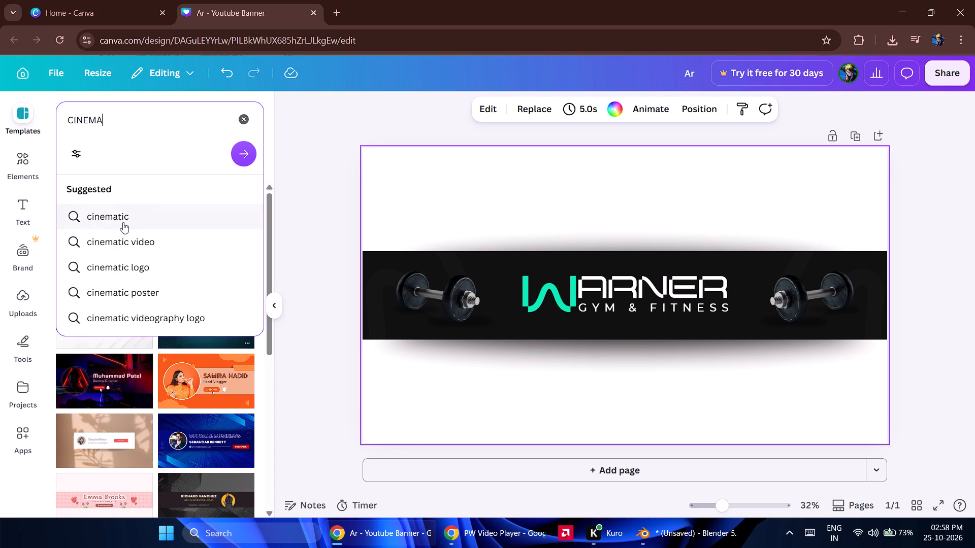
left_click(123, 222)
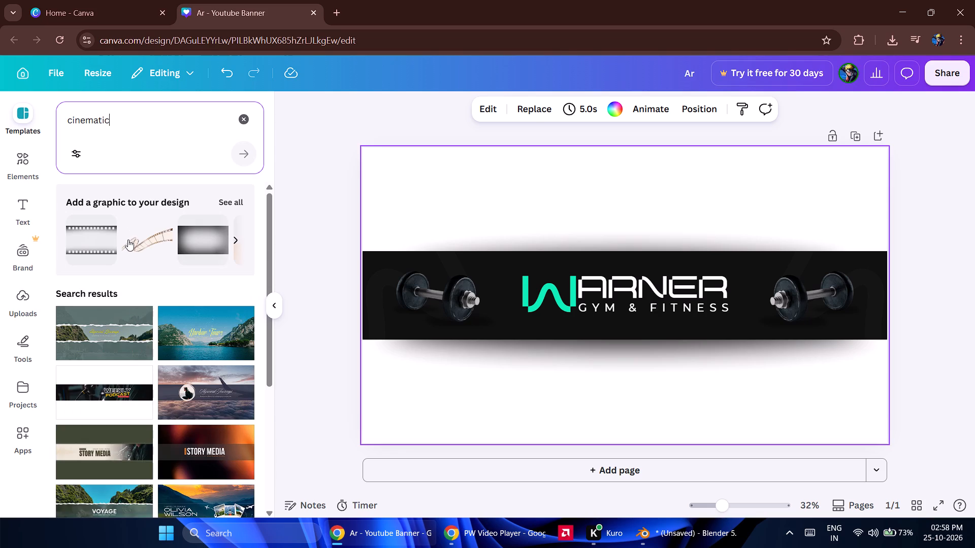
Apply the Orange Black and White Modern Podcast Channel Youtube Banner template, titled STORY MEDIA, to the page.
scroll(196, 314, "down", 3)
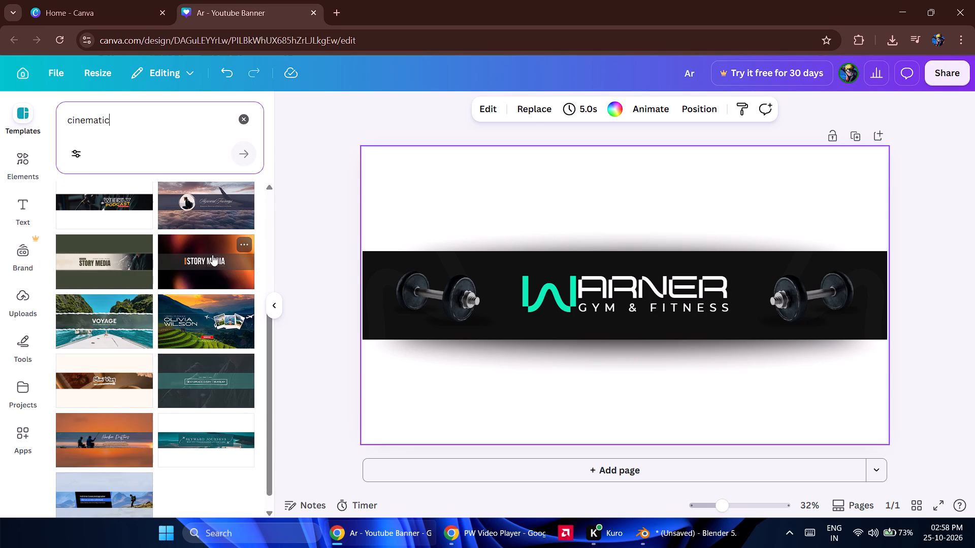
left_click(196, 272)
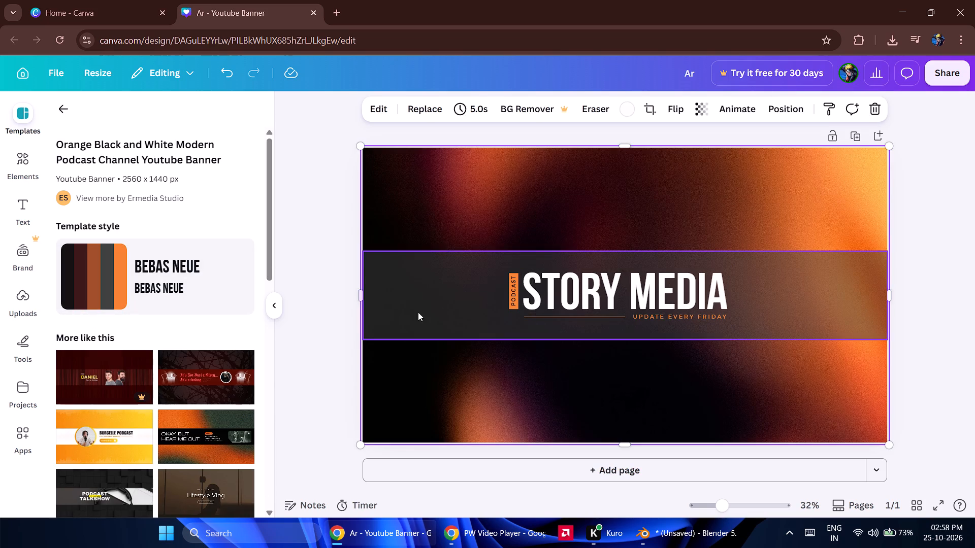
Delete the STORY MEDIA title text from the banner.
left_click(577, 287)
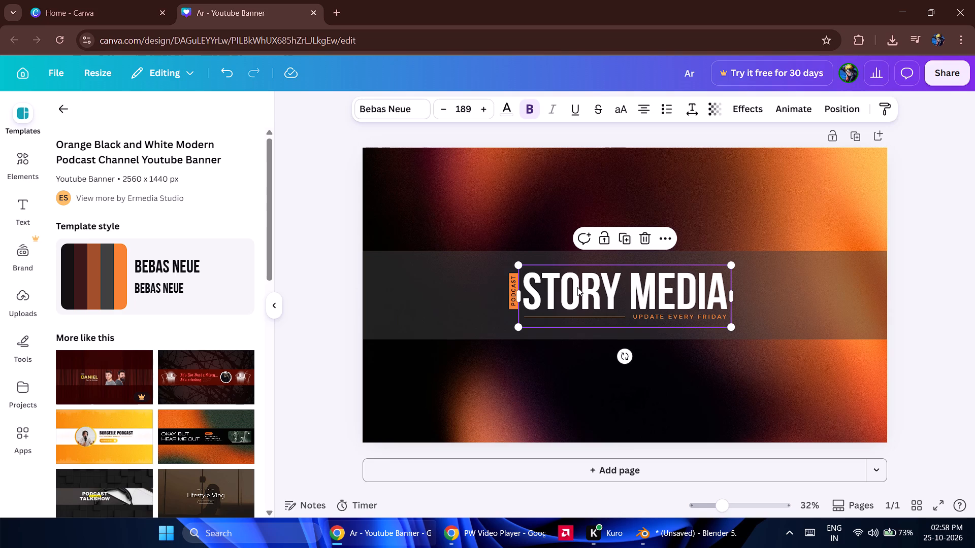
key("BackSpace")
key("BackSpace")
Add a brown circle shape at the centre of the banner and leave it without text.
type("CIN")
key("BackSpace")
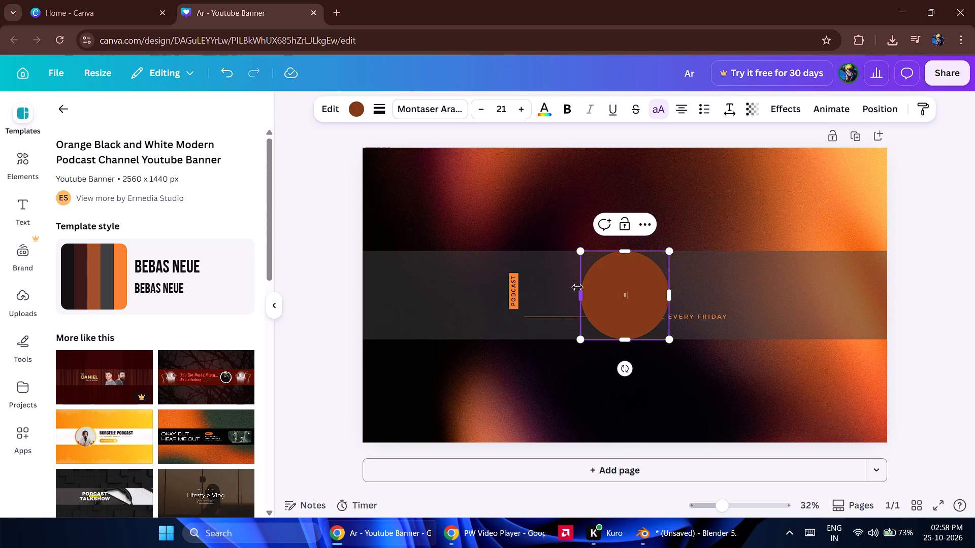
key("BackSpace")
key("BackSpace")
key("BackSpace")
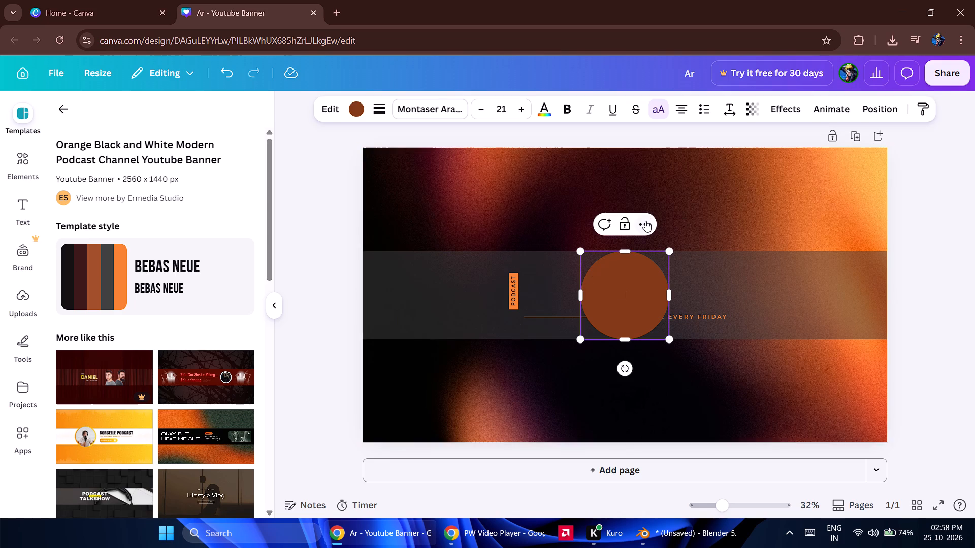
Move the dark translucent band across the banner slightly upward.
left_click(645, 221)
left_click_drag(533, 327, 533, 321)
left_click(536, 299)
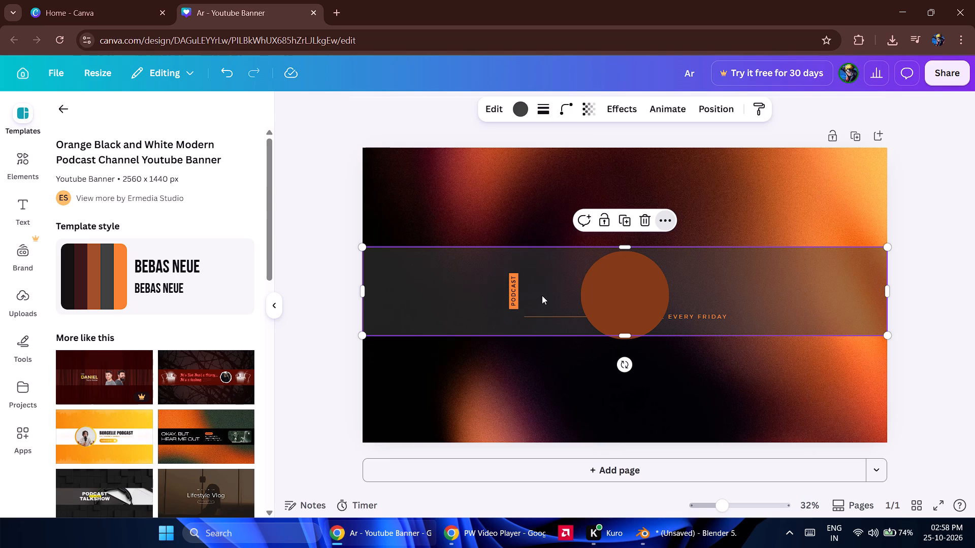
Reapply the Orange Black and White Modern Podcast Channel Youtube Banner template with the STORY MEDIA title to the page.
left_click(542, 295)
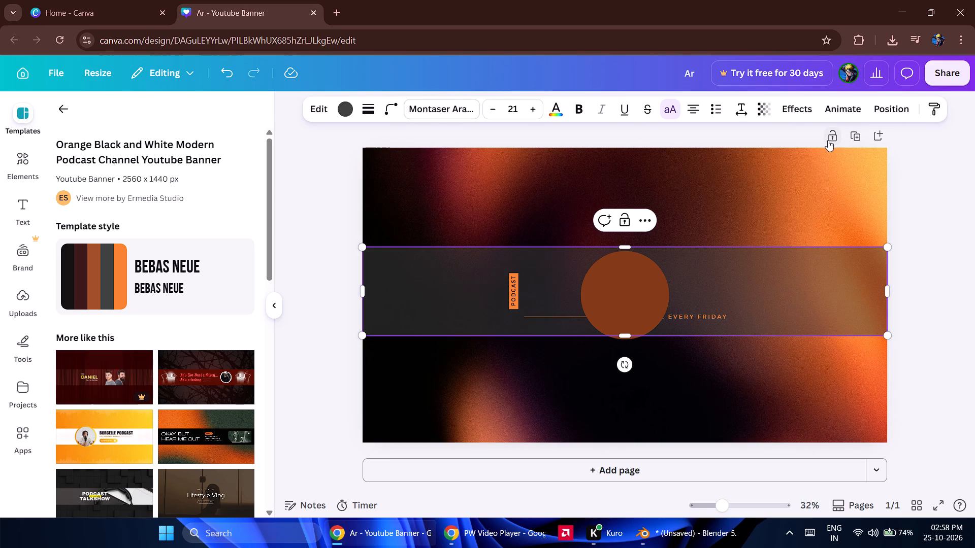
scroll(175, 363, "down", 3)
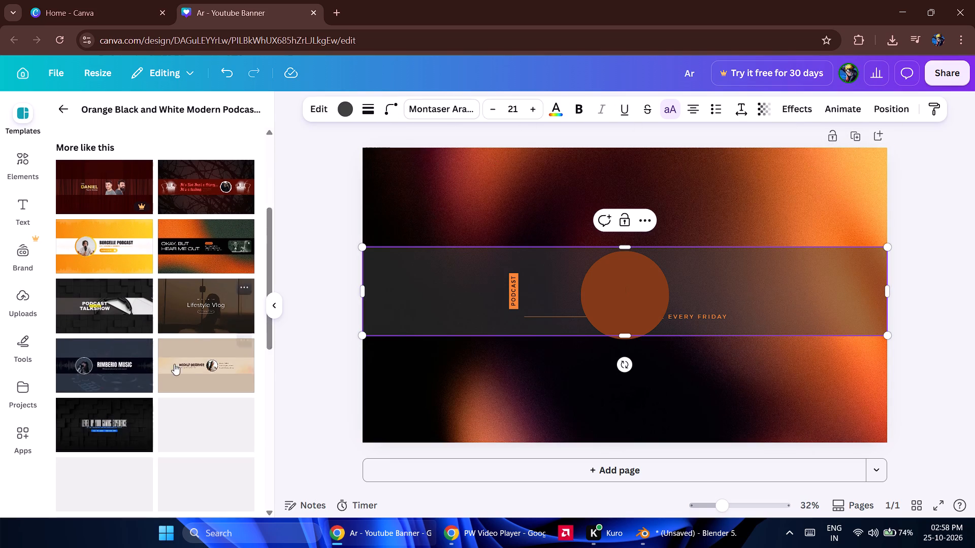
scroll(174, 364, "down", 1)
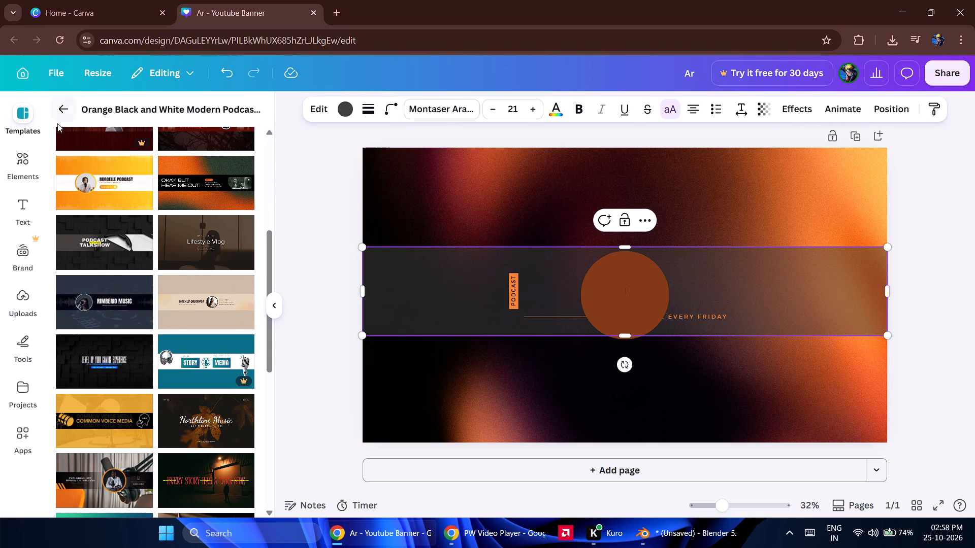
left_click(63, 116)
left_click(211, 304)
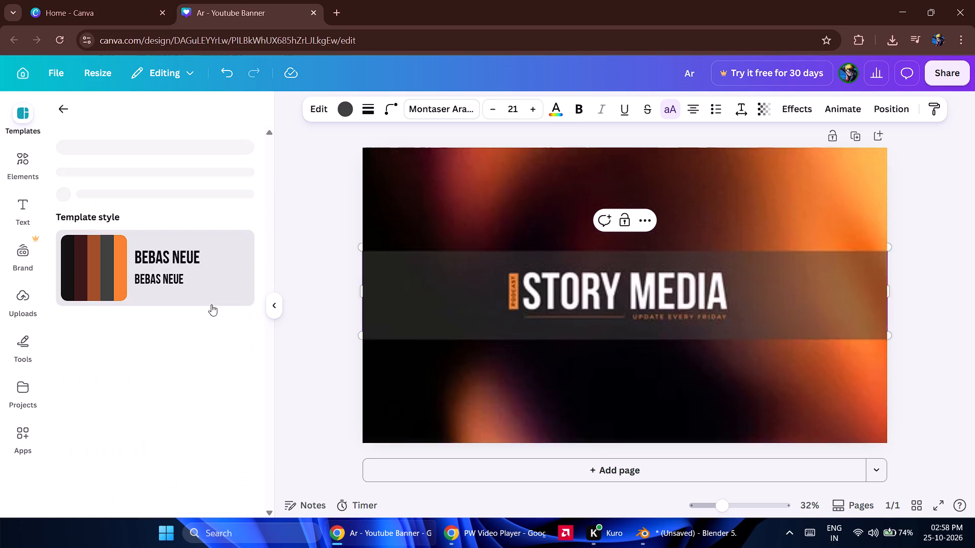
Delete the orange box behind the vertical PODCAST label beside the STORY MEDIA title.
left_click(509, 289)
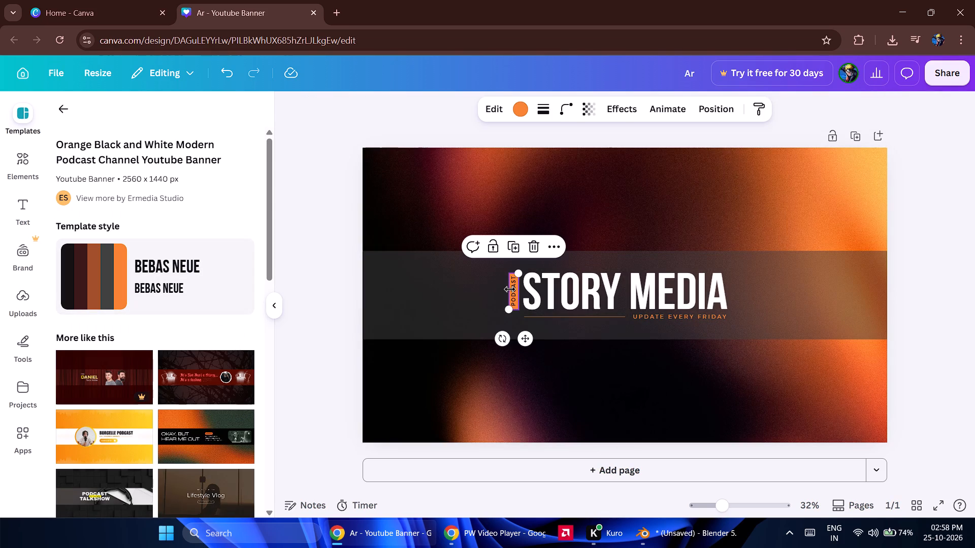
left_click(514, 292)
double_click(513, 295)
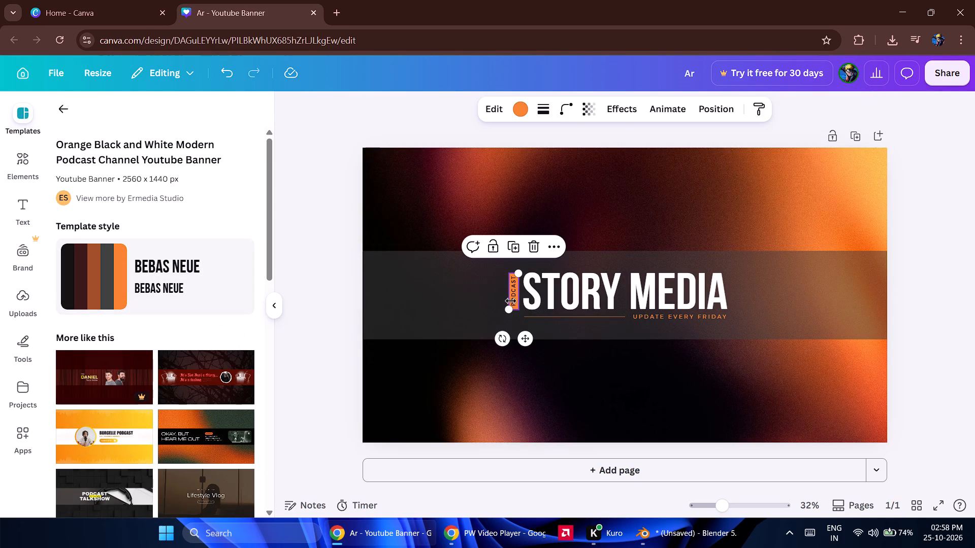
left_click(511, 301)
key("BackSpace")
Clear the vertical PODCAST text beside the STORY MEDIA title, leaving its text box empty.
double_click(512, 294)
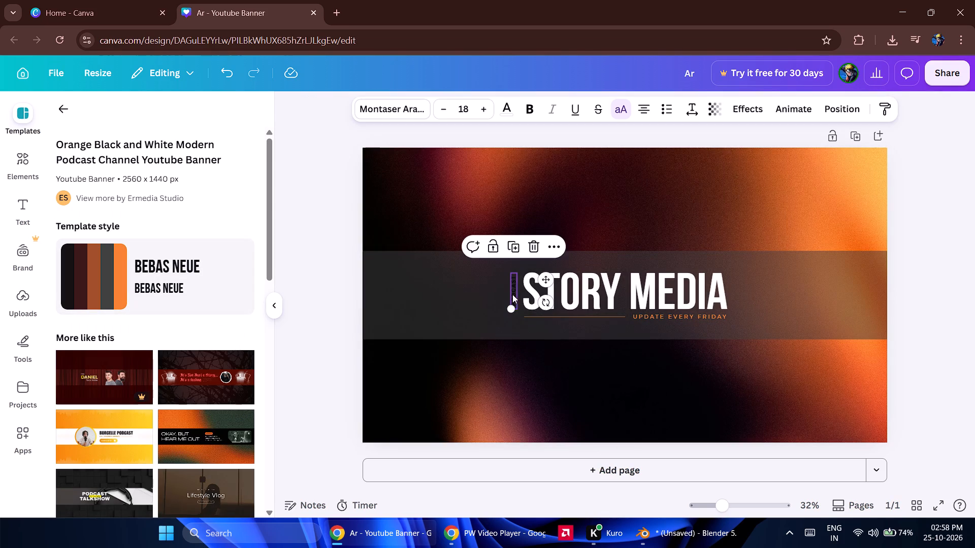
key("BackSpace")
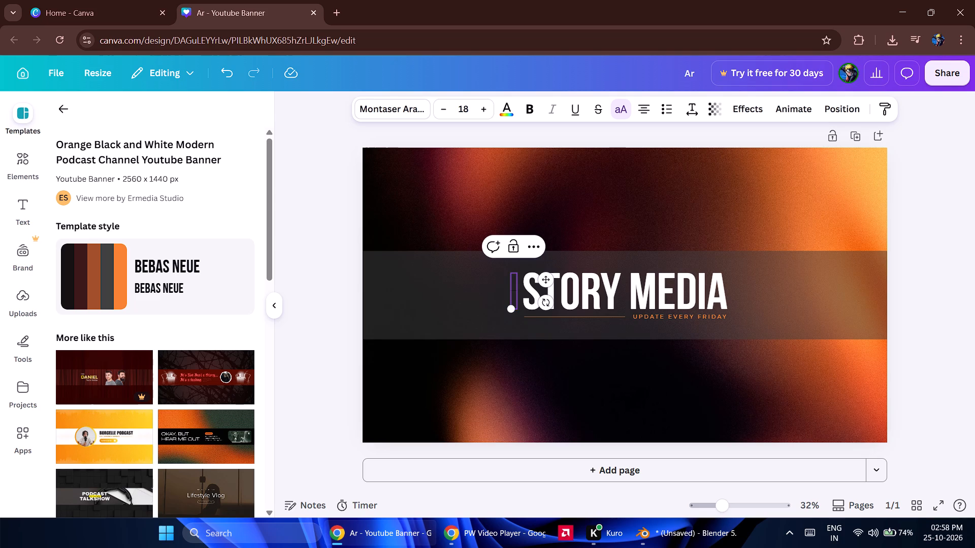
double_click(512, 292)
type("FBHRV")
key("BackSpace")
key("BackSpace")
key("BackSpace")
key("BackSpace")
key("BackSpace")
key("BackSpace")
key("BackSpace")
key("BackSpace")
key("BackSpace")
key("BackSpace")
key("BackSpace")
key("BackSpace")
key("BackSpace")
Find the Green and Cream Modern Podcast YouTube Banner template in the cinematic results and replace the current page with it.
scroll(385, 365, "down", 1)
scroll(208, 362, "down", 5)
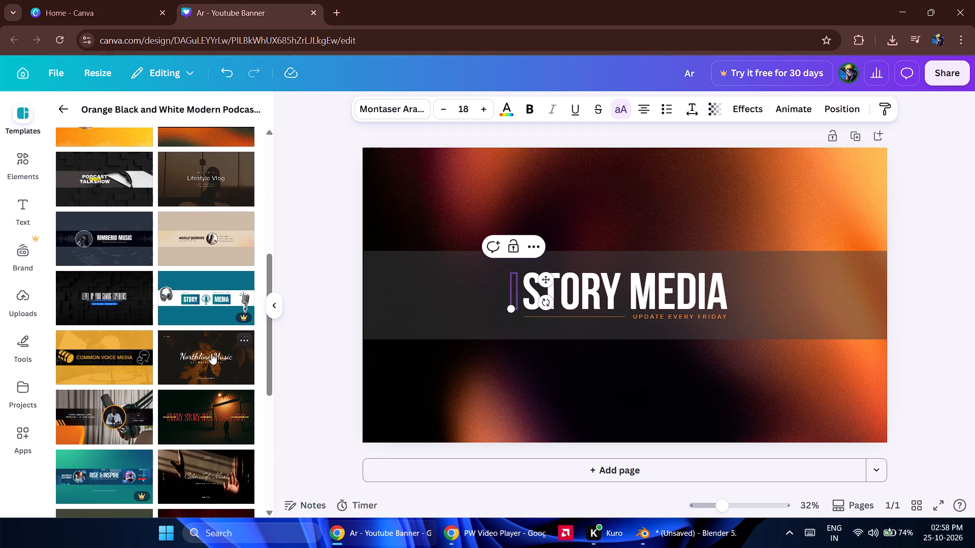
scroll(200, 332, "down", 2)
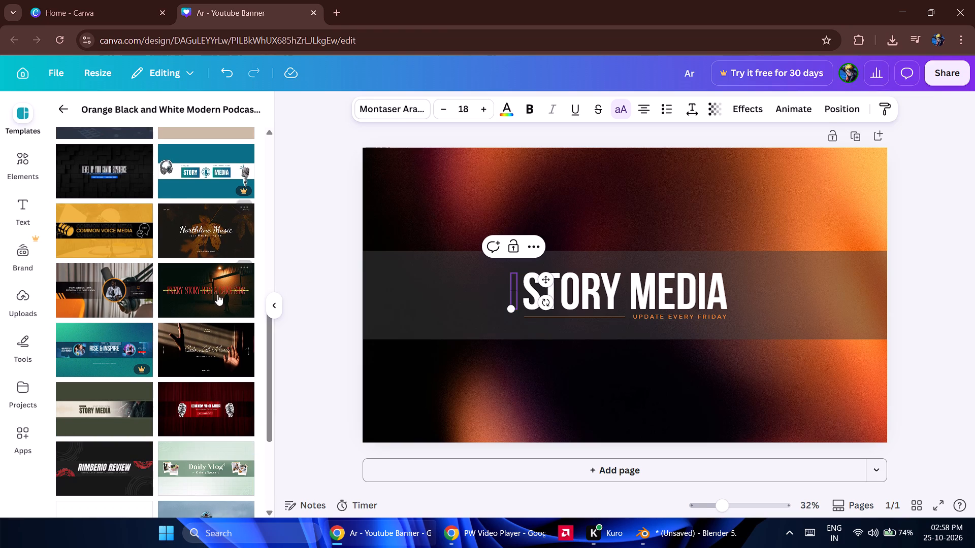
scroll(215, 309, "down", 2)
scroll(215, 309, "up", 16)
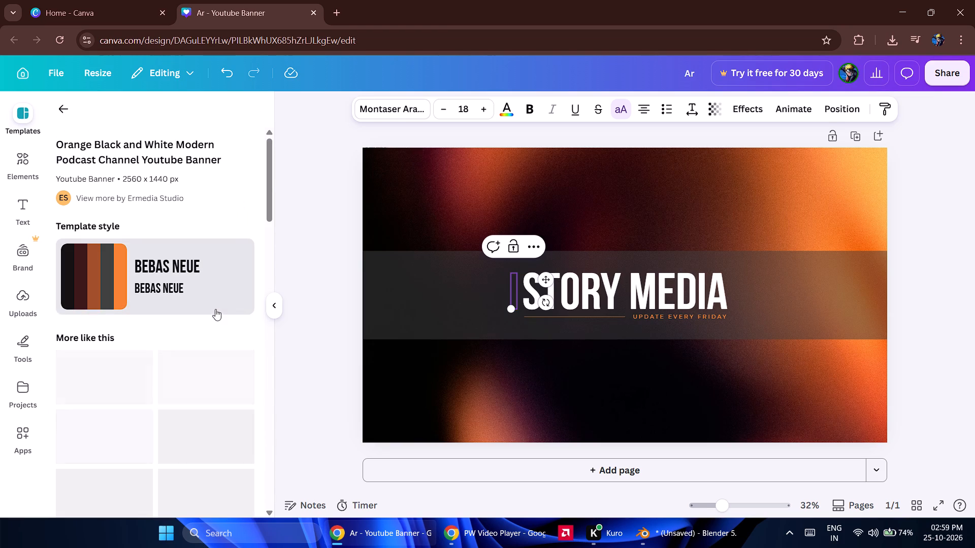
left_click(65, 103)
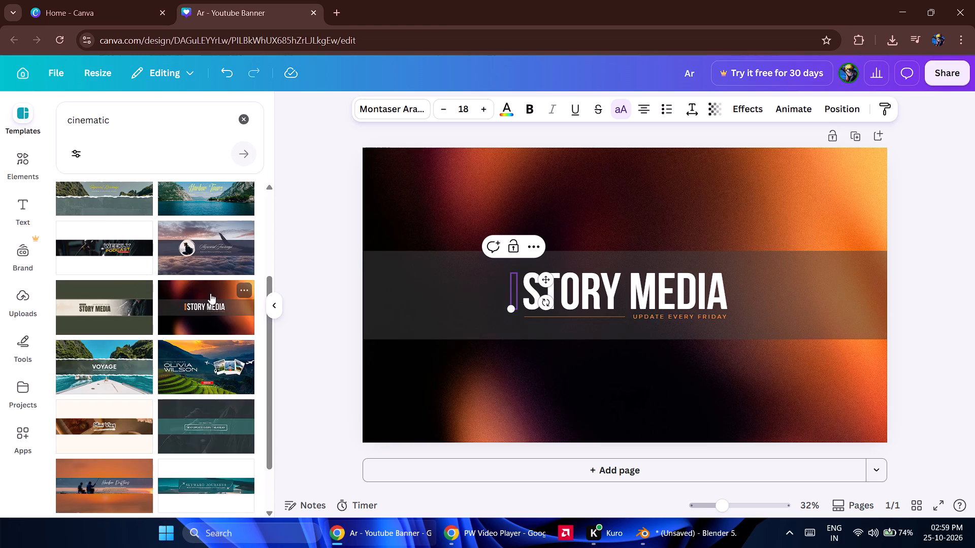
scroll(211, 293, "down", 1)
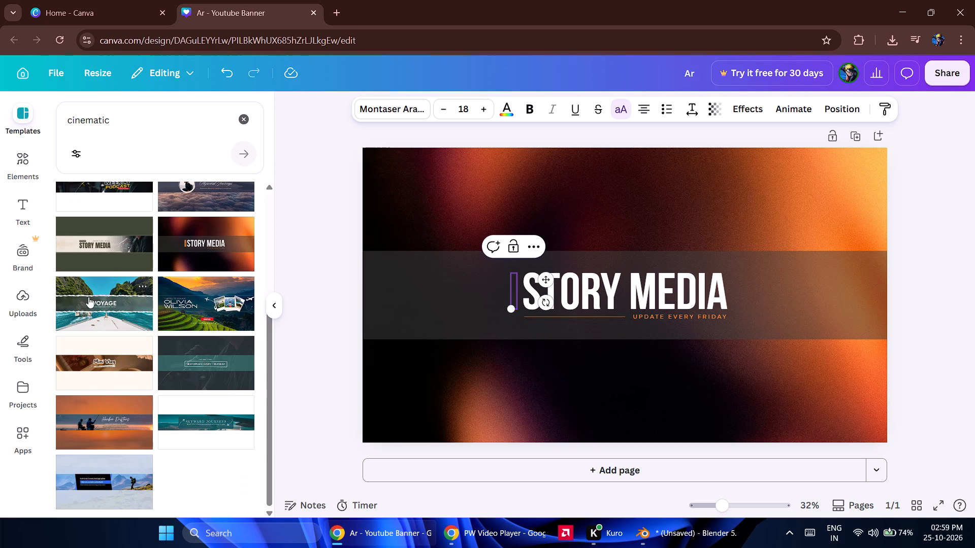
left_click(109, 255)
left_click(458, 314)
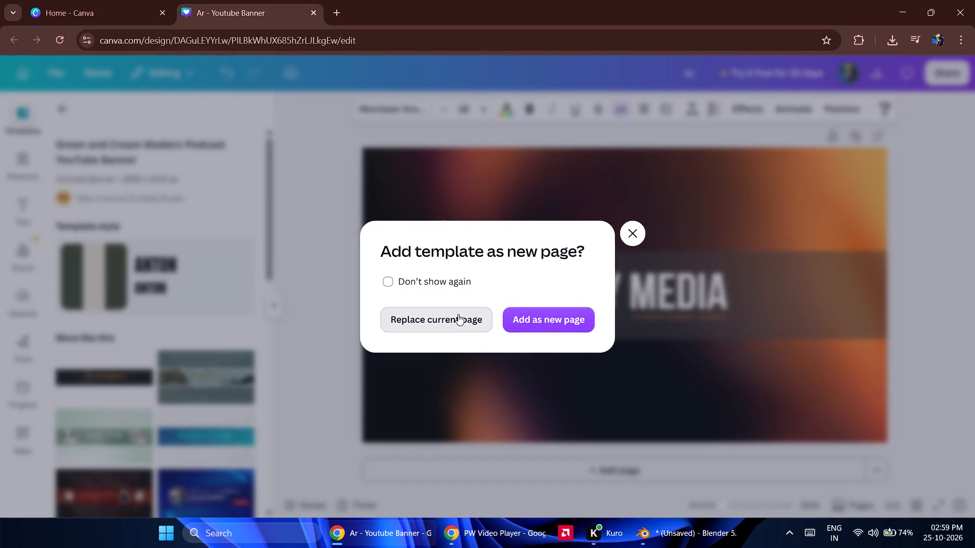
Replace the STORY MEDIA title text with CINEVOIR.
left_click(544, 294)
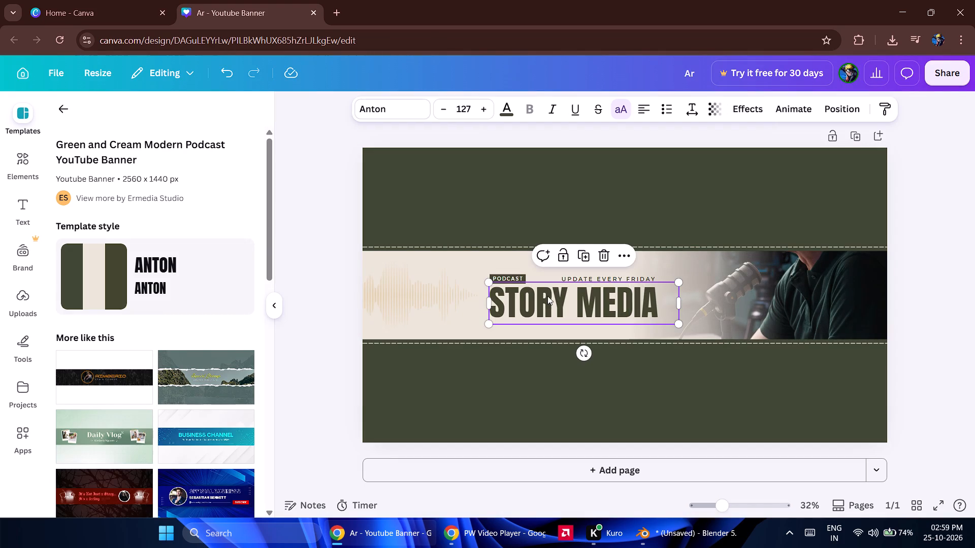
left_click(661, 302)
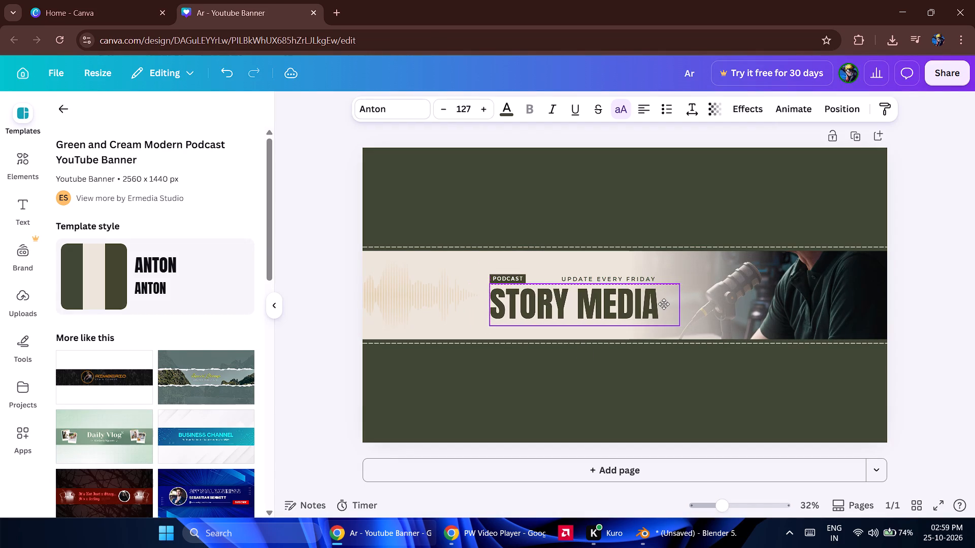
left_click(622, 304)
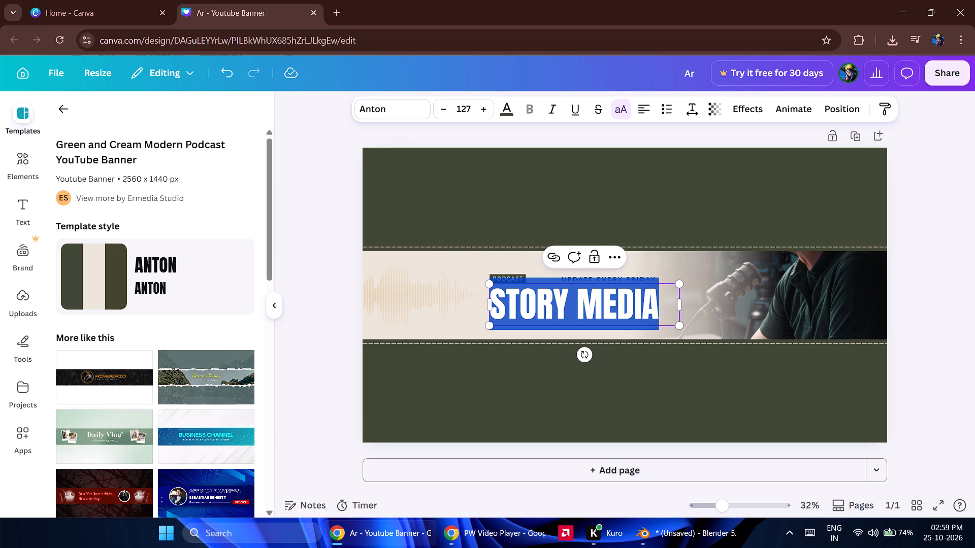
key("BackSpace")
type("JHIUOYTR")
key("BackSpace")
key("BackSpace")
key("BackSpace")
key("BackSpace")
key("BackSpace")
key("BackSpace")
key("BackSpace")
key("BackSpace")
key("BackSpace")
key("BackSpace")
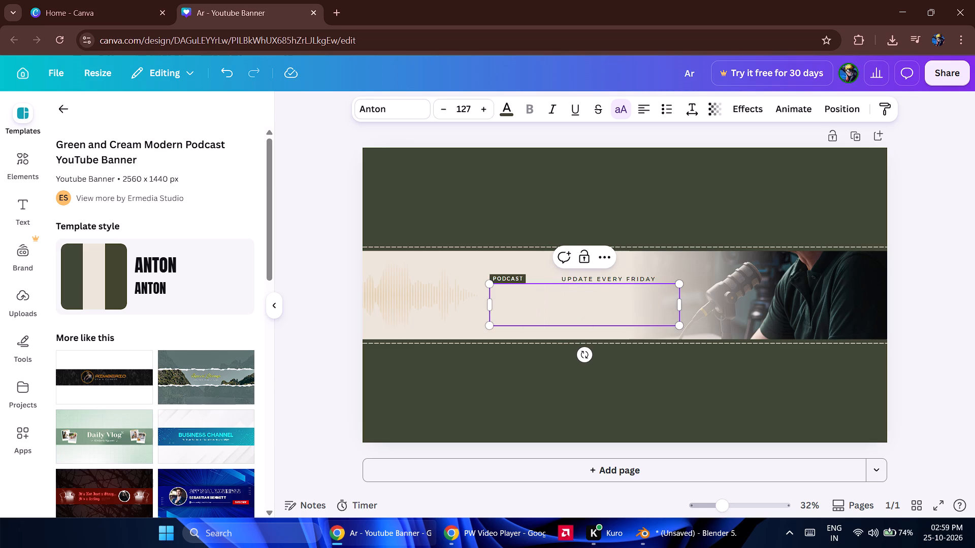
type("CINE")
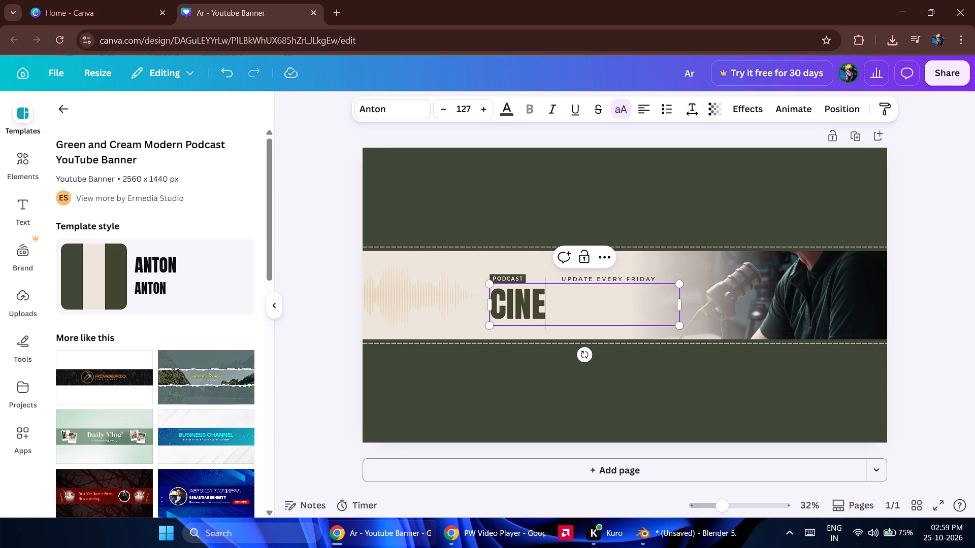
type("NOIR")
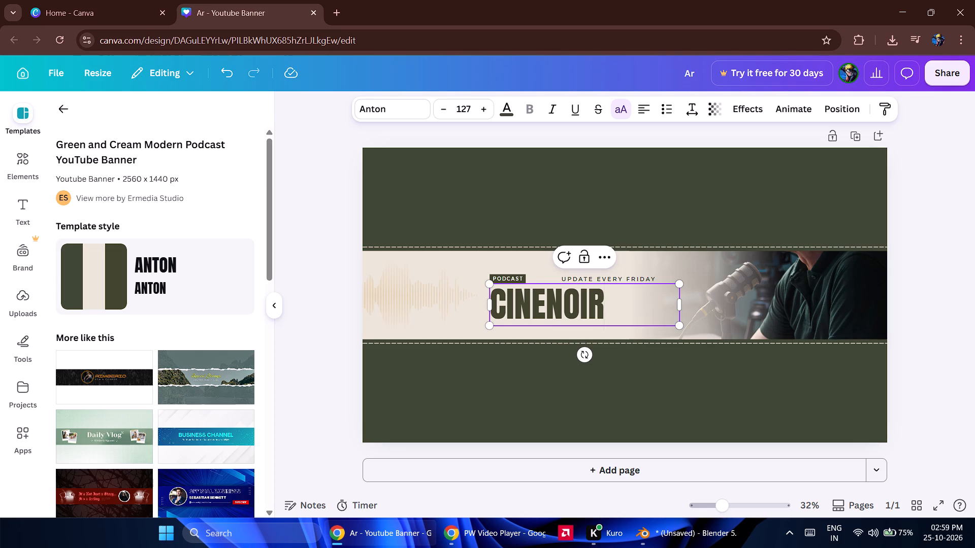
key("BackSpace")
key("BackSpace")
key("BackSpace")
key("BackSpace")
type("VOIR")
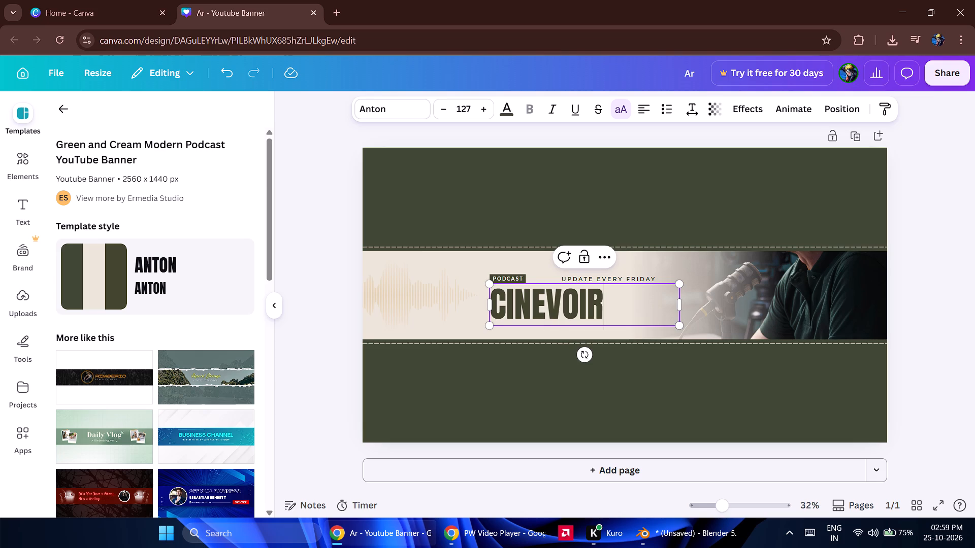
Move the CINEVOIR title rightward, closer to the horizontal centre of the banner.
left_click_drag(555, 307, 564, 307)
left_click_drag(562, 282, 599, 279)
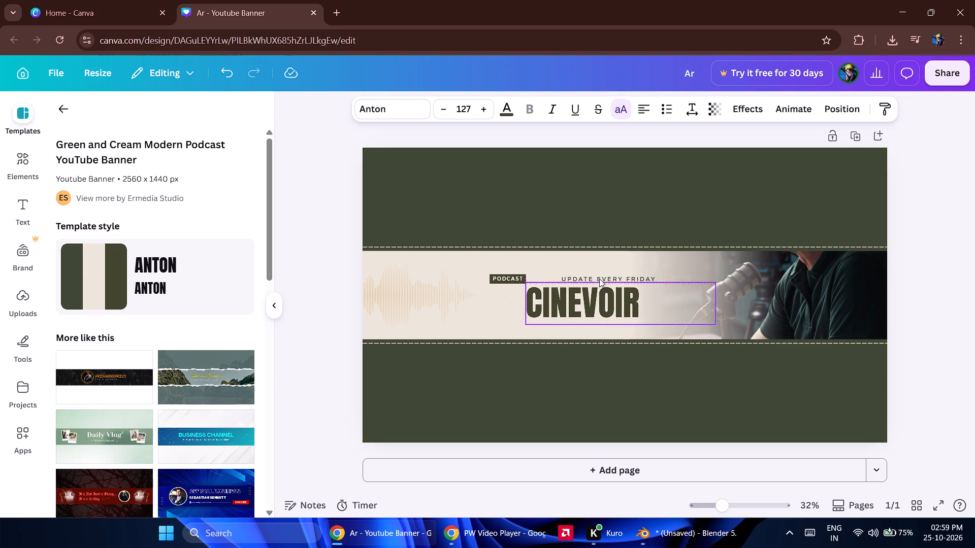
left_click_drag(599, 279, 598, 283)
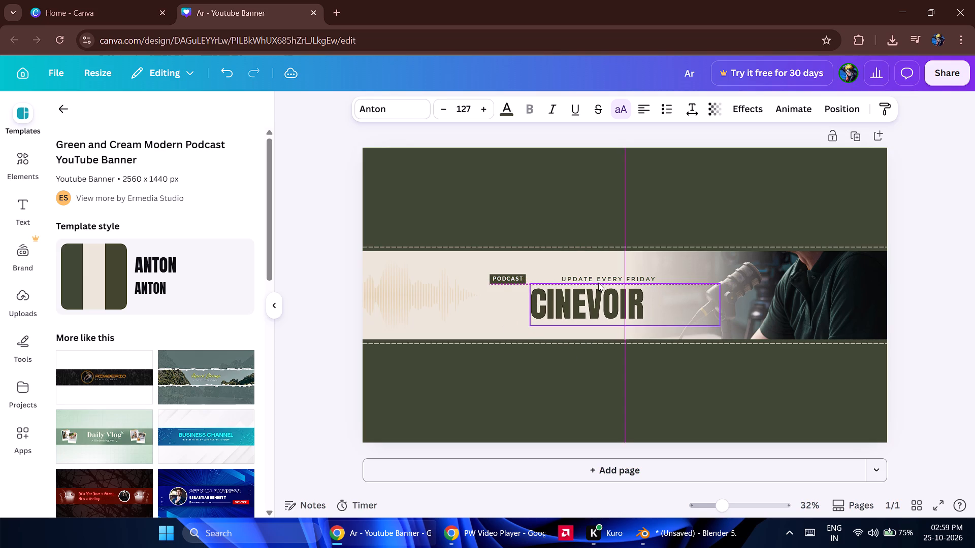
left_click_drag(598, 283, 593, 283)
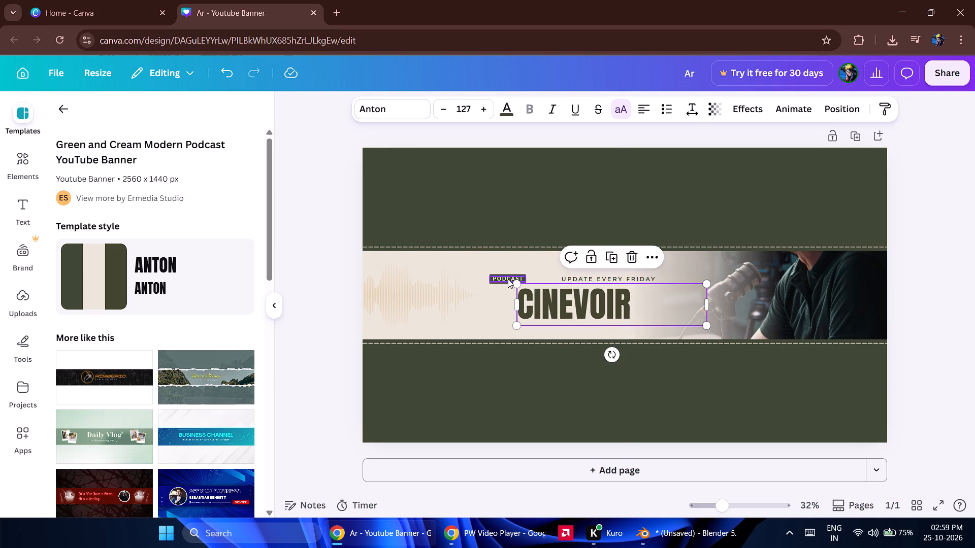
Move the small PODCAST text rightward so it sits just before UPDATE EVERY FRIDAY, above the title's start.
left_click(508, 278)
left_click_drag(507, 277, 540, 278)
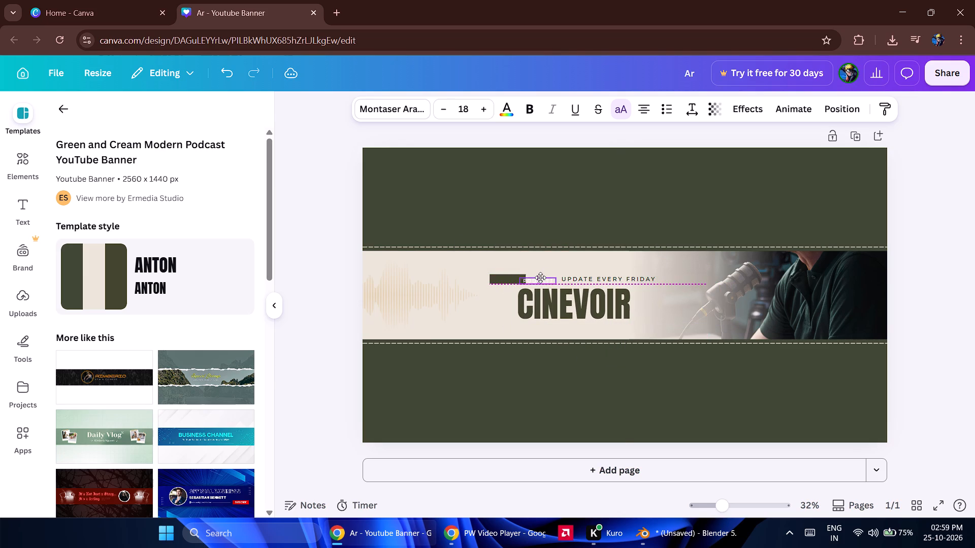
left_click_drag(540, 278, 540, 277)
Move the CINEVOIR title slightly upward, closer to the tagline row.
left_click_drag(574, 299, 574, 293)
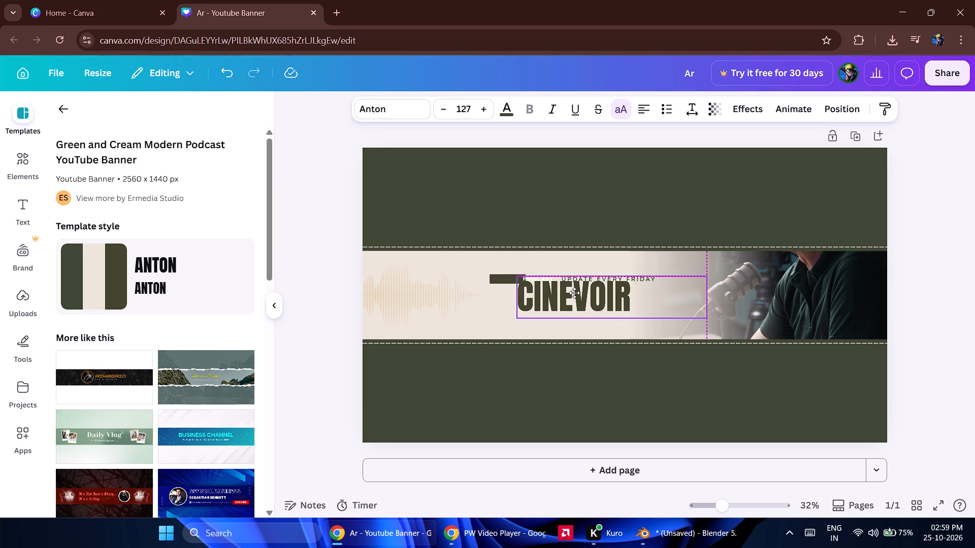
left_click_drag(574, 293, 574, 294)
Move the small dark green rectangle rightward so it lies behind the PODCAST text again.
left_click(506, 280)
left_click_drag(504, 280, 510, 280)
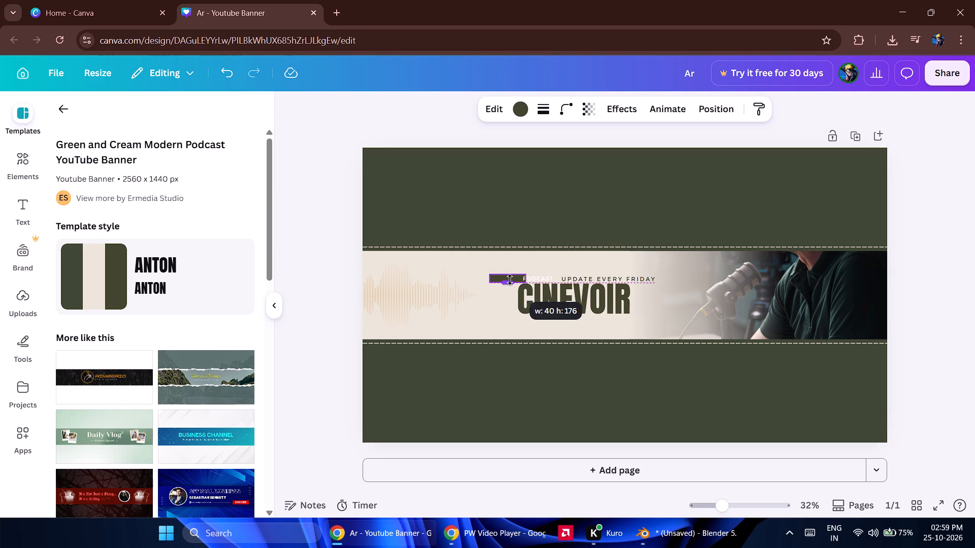
left_click_drag(510, 280, 516, 279)
left_click(510, 276)
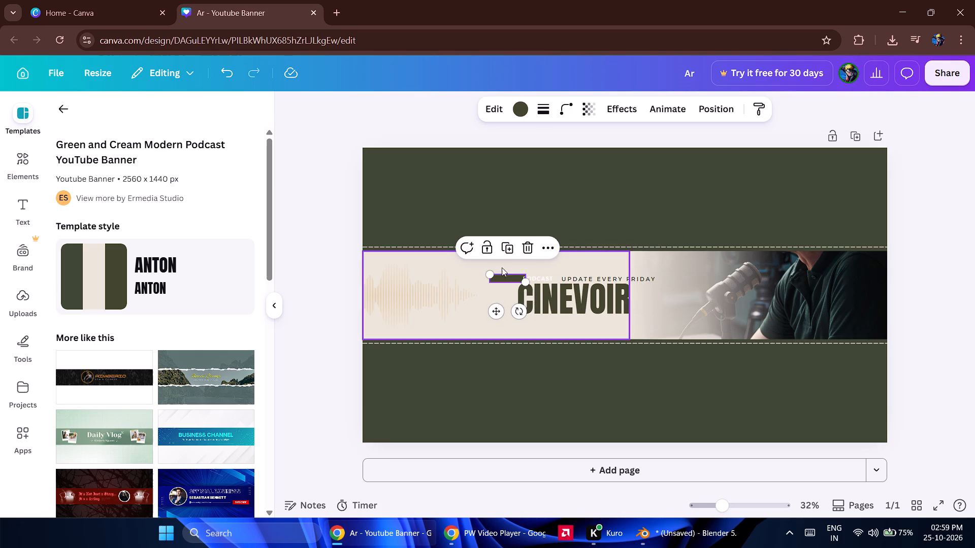
left_click_drag(494, 309, 524, 310)
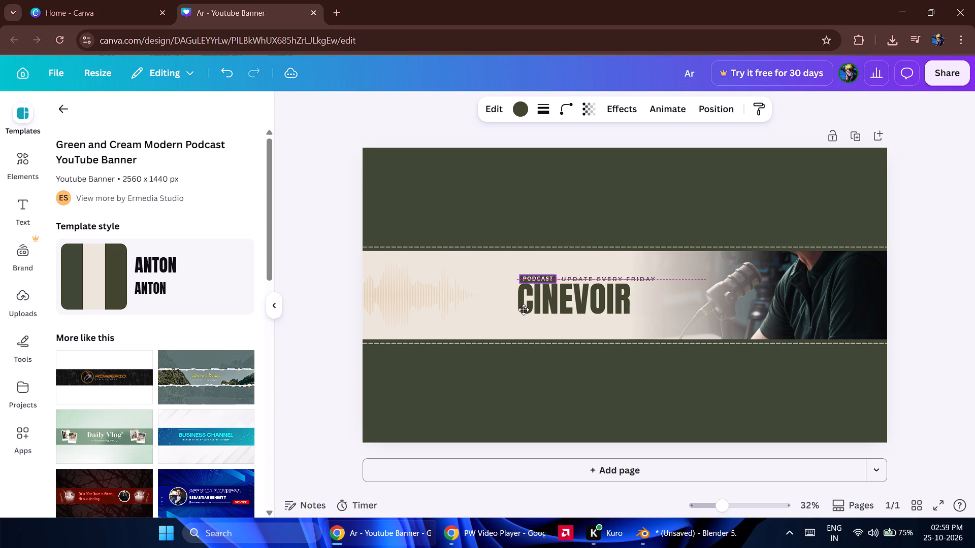
left_click_drag(524, 310, 525, 309)
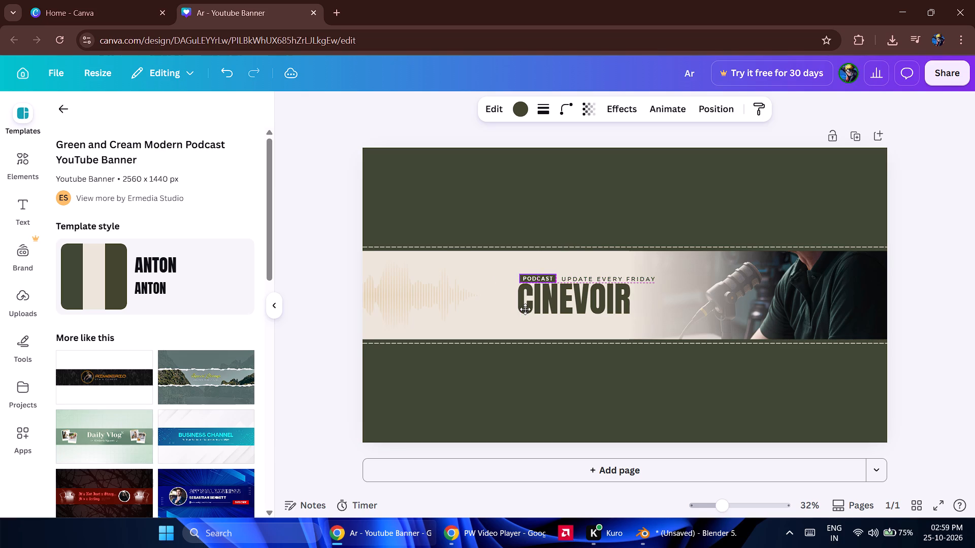
Move the small dark green rectangle up, off the PODCAST text.
triple_click(544, 277)
left_click(545, 279)
left_click(548, 279)
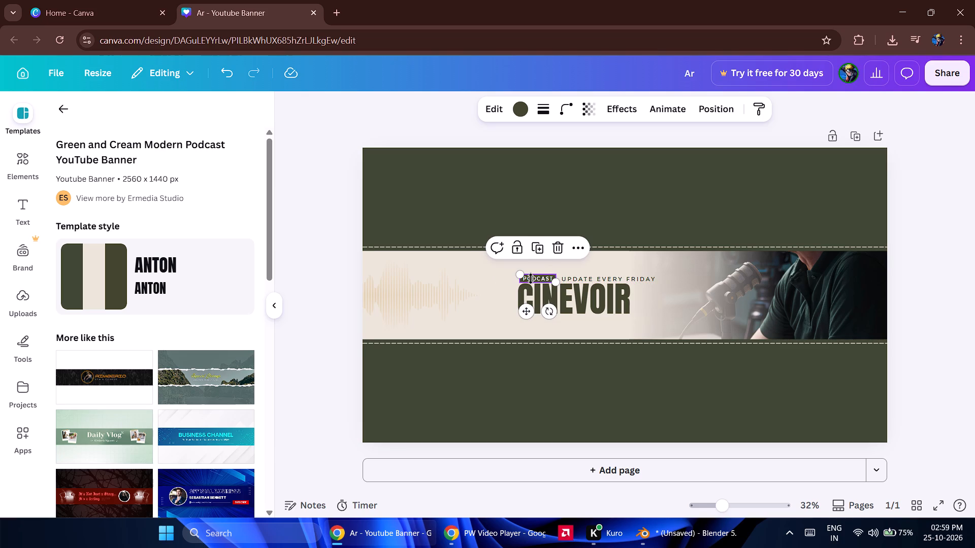
left_click_drag(528, 310, 532, 295)
Replace the small PODCAST label text above the title with MOVIES REVIEW.
double_click(545, 276)
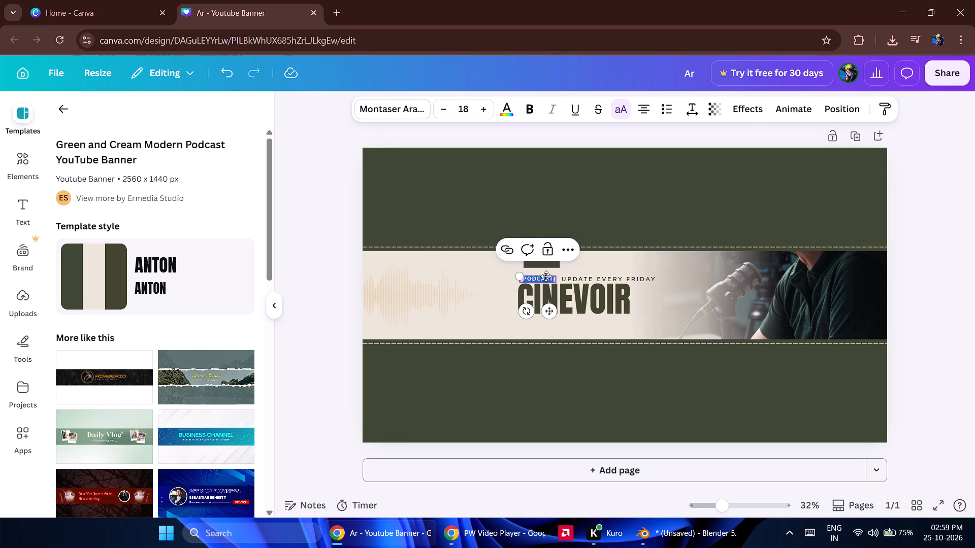
key("BackSpace")
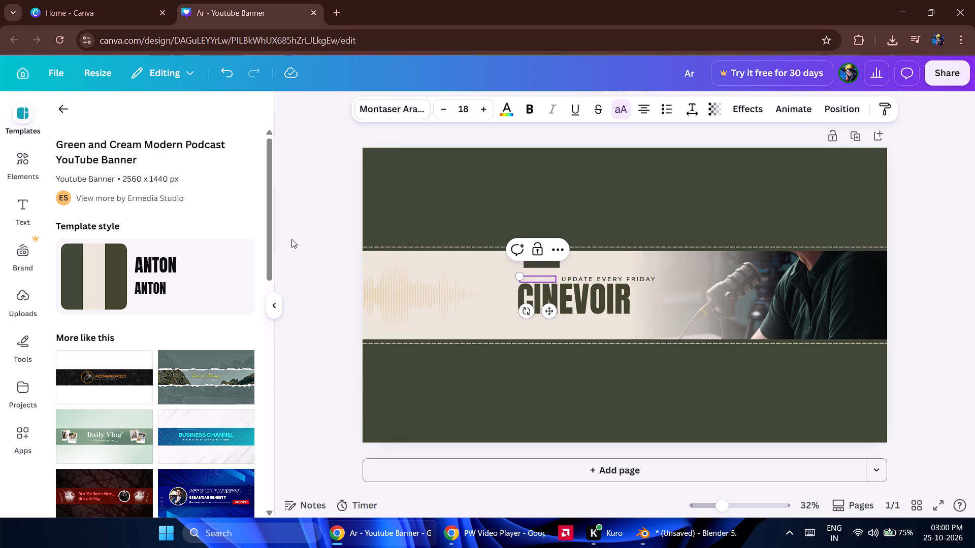
key("j")
type("MO")
type("VIES")
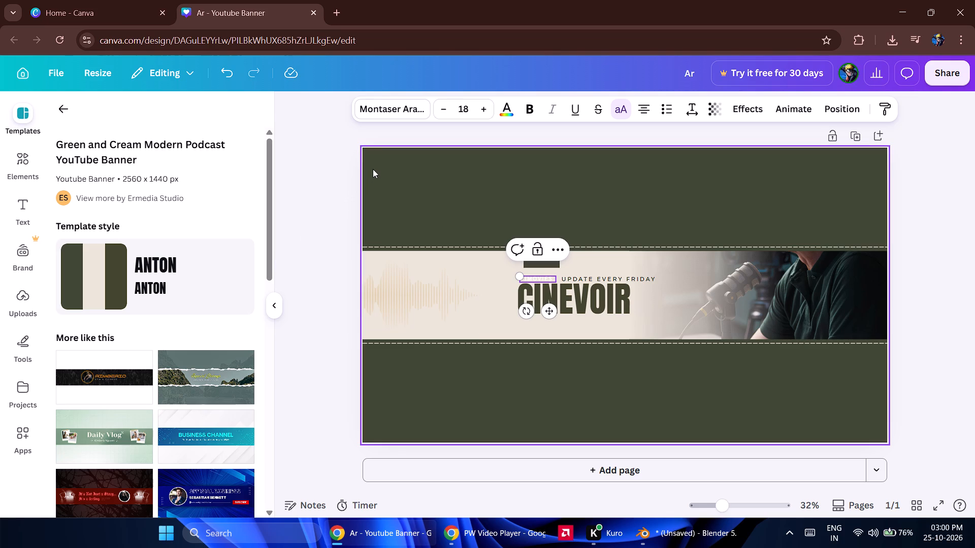
key("Left")
key("Left")
key("Left")
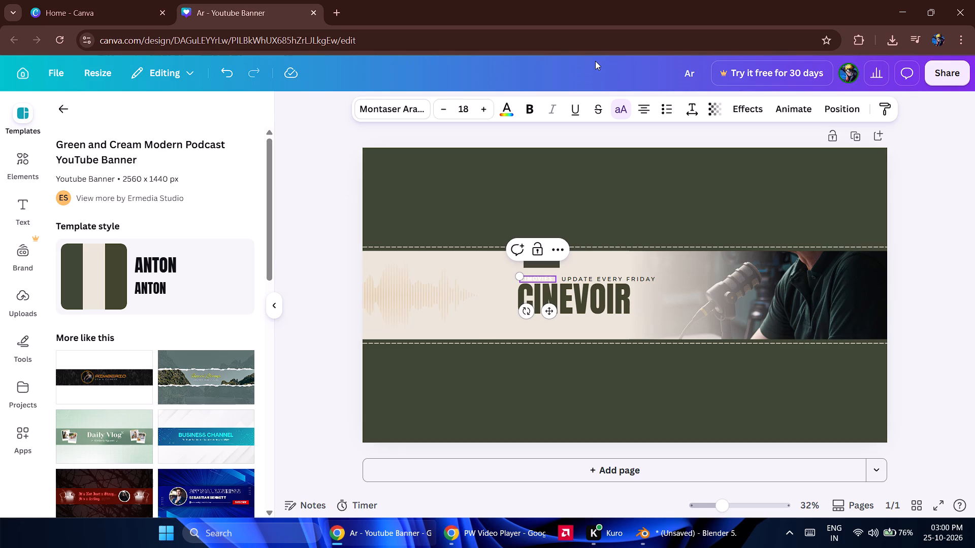
key("Left")
key("Left")
key("BackSpace")
key("Left")
key("Right")
key("Left")
key("Left")
key("BackSpace")
key("BackSpace")
key("Right")
key("Right")
key("Right")
key("Right")
key("Right")
key("Right")
key("Right")
key("Right")
key("Right")
key("Right")
key("Right")
key("Right")
key("Right")
key("Right")
key("BackSpace")
key("BackSpace")
key("BackSpace")
key("BackSpace")
key("BackSpace")
key("BackSpace")
key("BackSpace")
type("MOVIES")
key("space")
key("r")
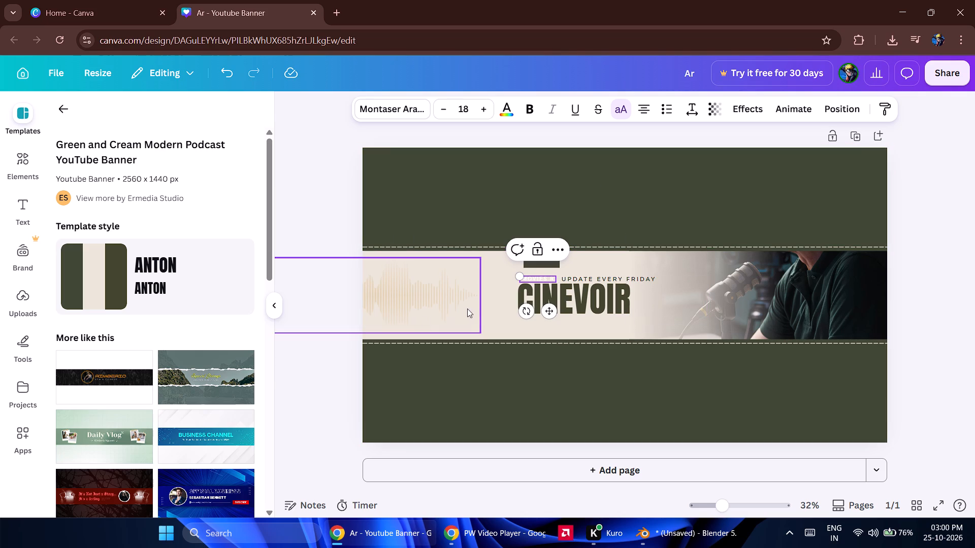
key("e")
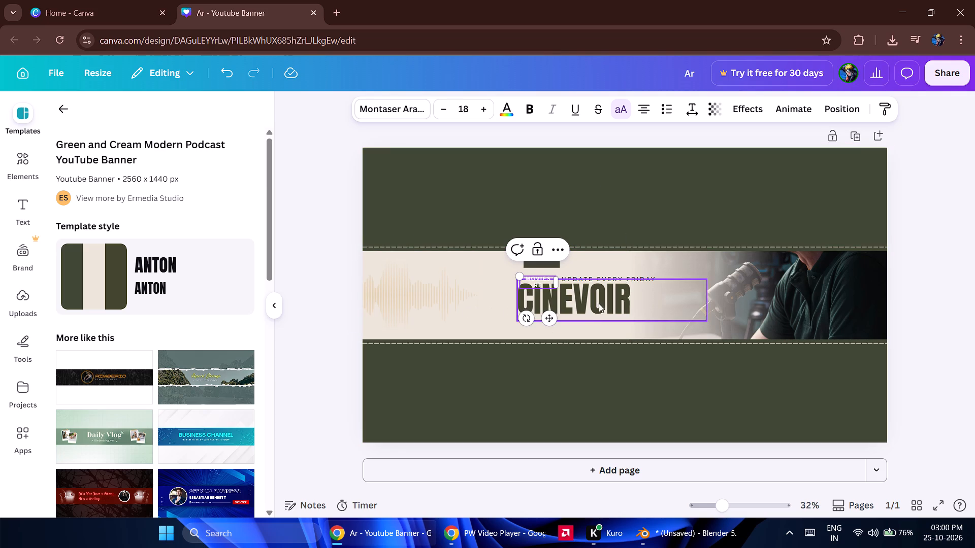
key("v")
type("IEW")
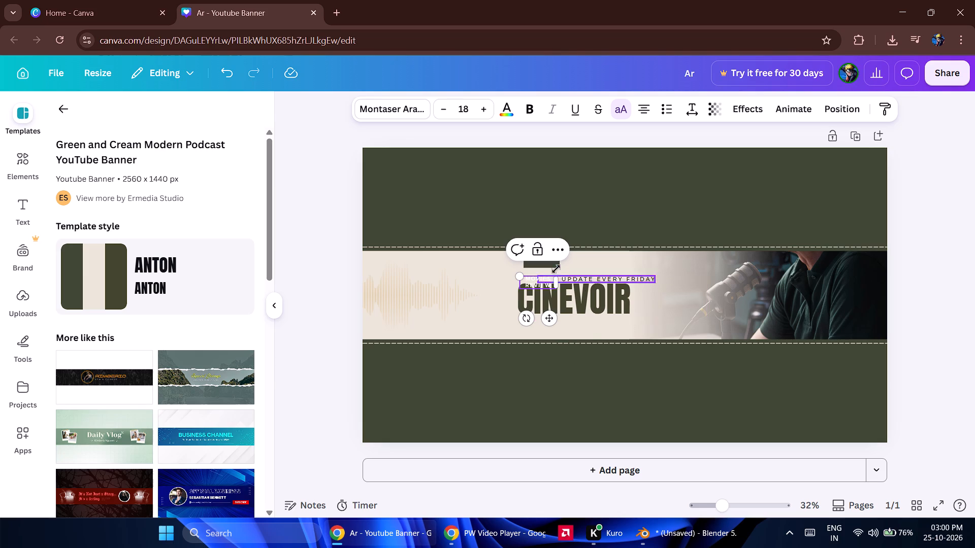
Make the small dark green rectangle taller to fit two lines of text and place it just above the MOVIES REVIEW label.
left_click(543, 271)
left_click(545, 264)
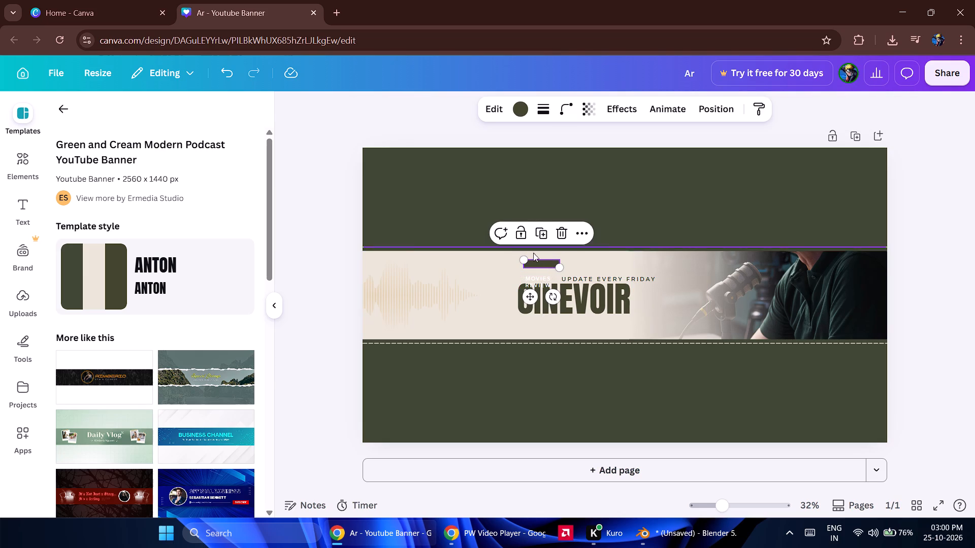
left_click_drag(533, 298, 530, 312)
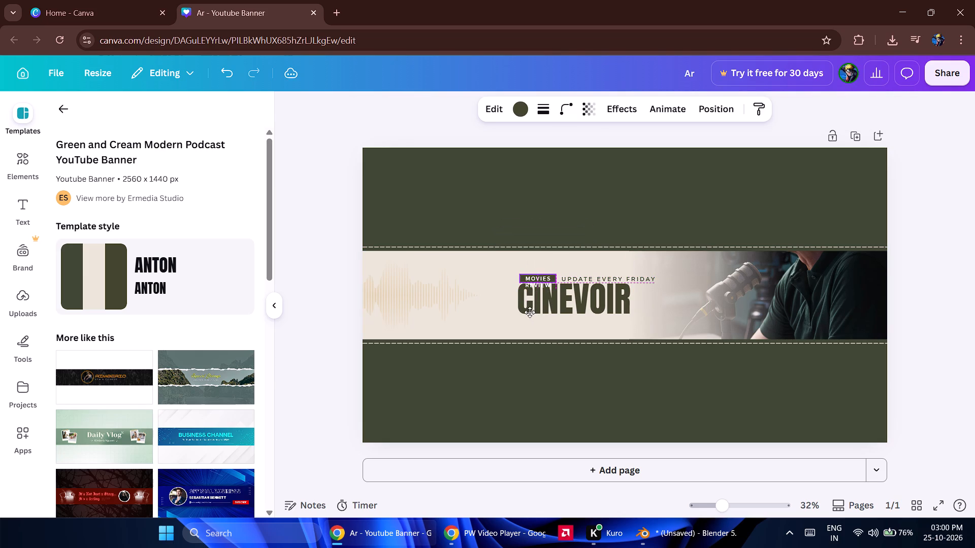
left_click_drag(530, 312, 530, 312)
left_click_drag(558, 284, 559, 290)
left_click_drag(524, 316, 526, 307)
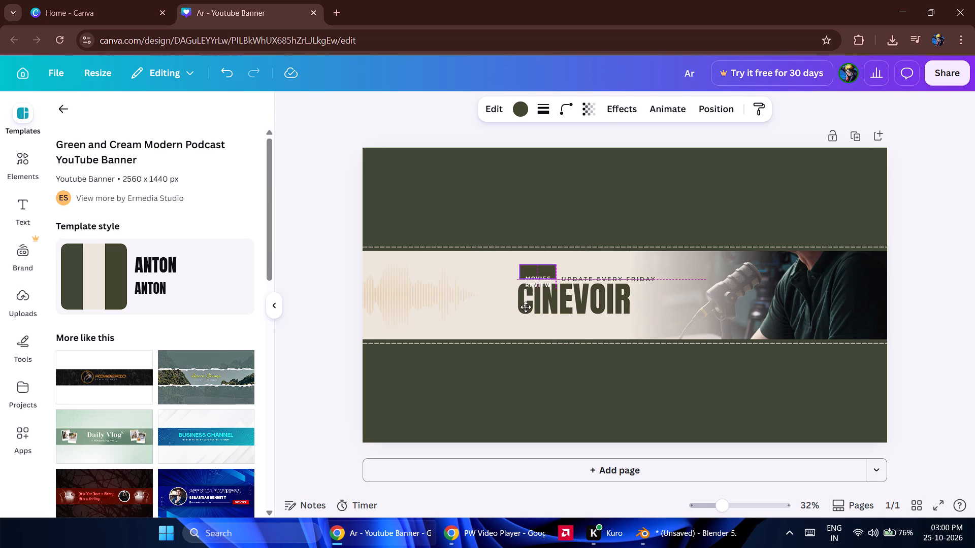
left_click_drag(526, 307, 529, 300)
Move the MOVIES REVIEW text slightly up and rightward so it clears the CINEVOIR title.
left_click(536, 282)
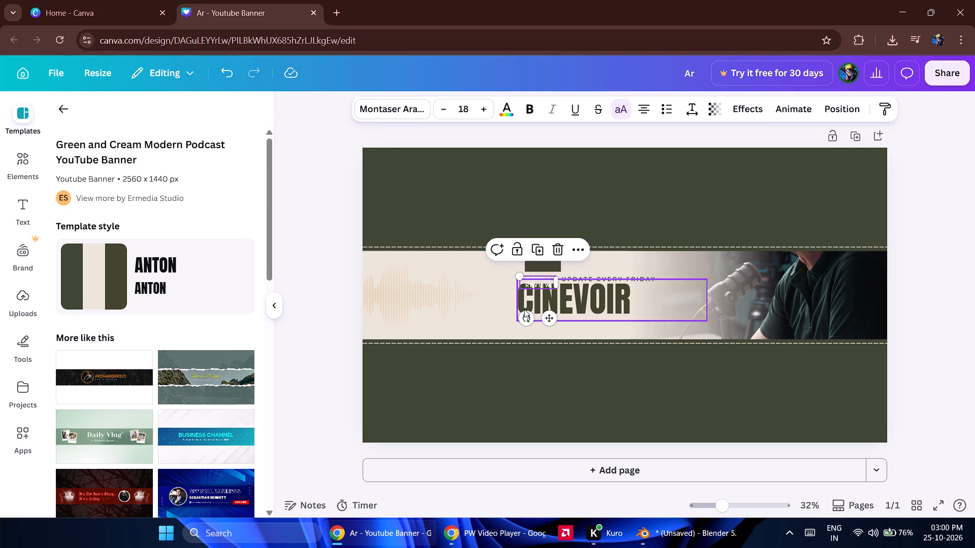
left_click_drag(548, 320, 550, 313)
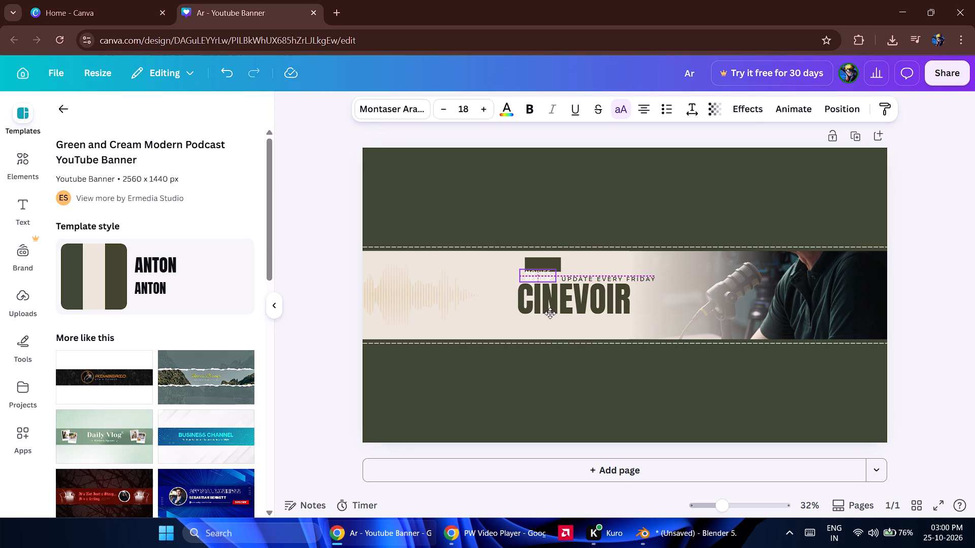
left_click_drag(550, 313, 552, 313)
Move the dark green rectangle down so it lies behind both lines of the MOVIES REVIEW text.
left_click(543, 262)
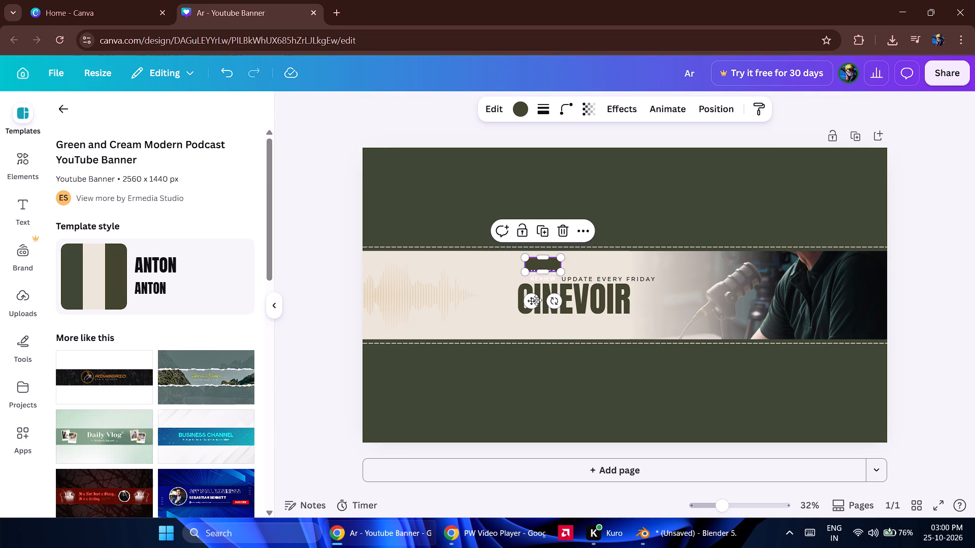
left_click_drag(534, 301, 534, 314)
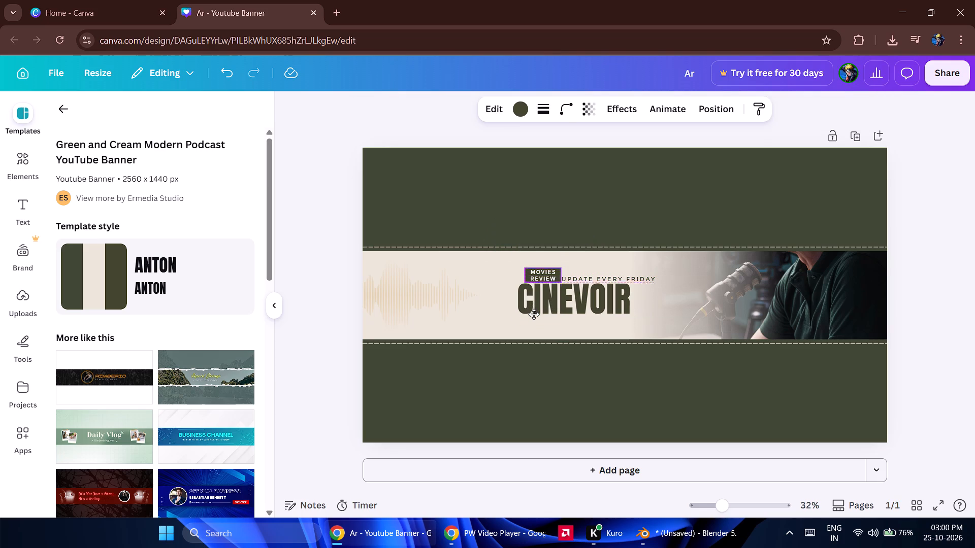
left_click_drag(534, 314, 534, 312)
left_click(482, 312)
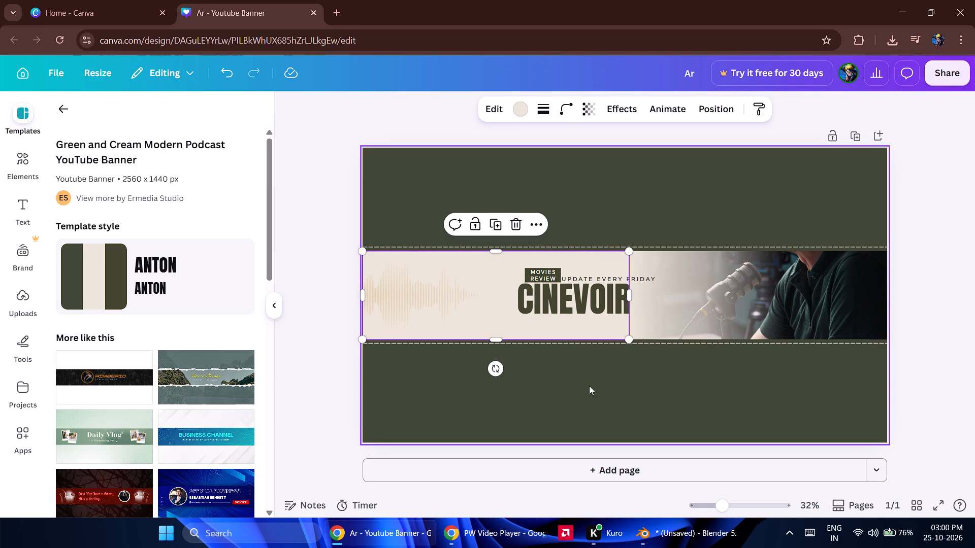
left_click(591, 385)
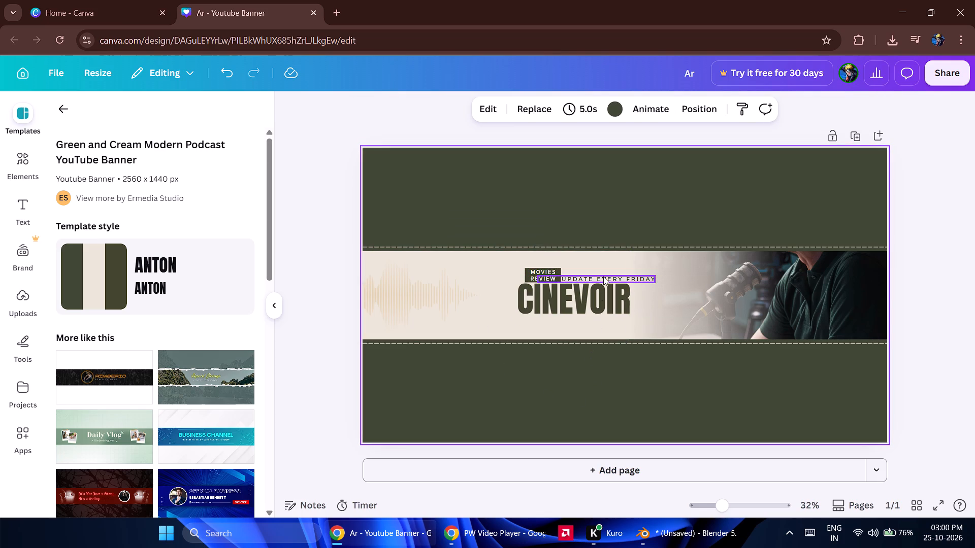
Move the UPDATE EVERY FRIDAY tagline slightly up and rightward, beside the MOVIES REVIEW label.
left_click(603, 277)
left_click_drag(603, 277, 610, 268)
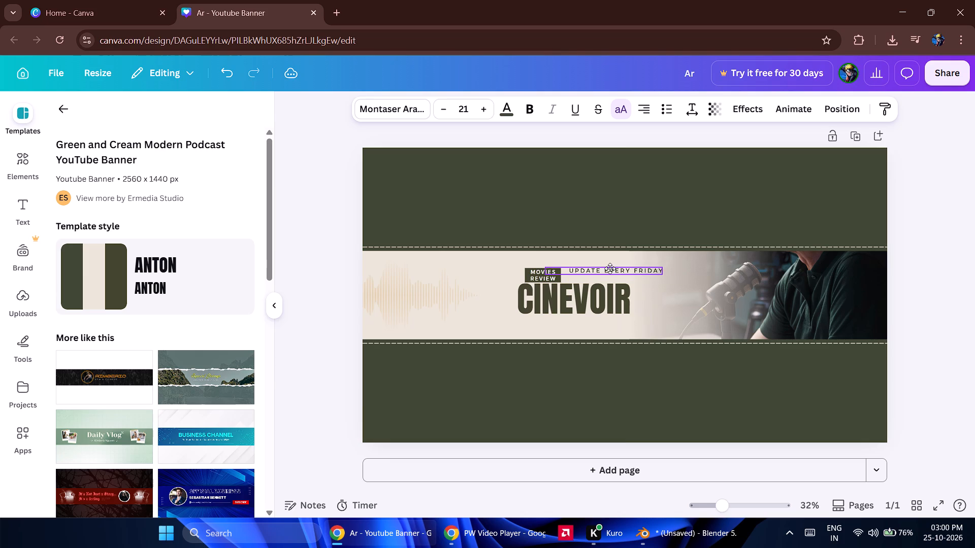
left_click_drag(610, 268, 606, 271)
Replace the UPDATE EVERY FRIDAY tagline text with EVERY DAY.
left_click(647, 269)
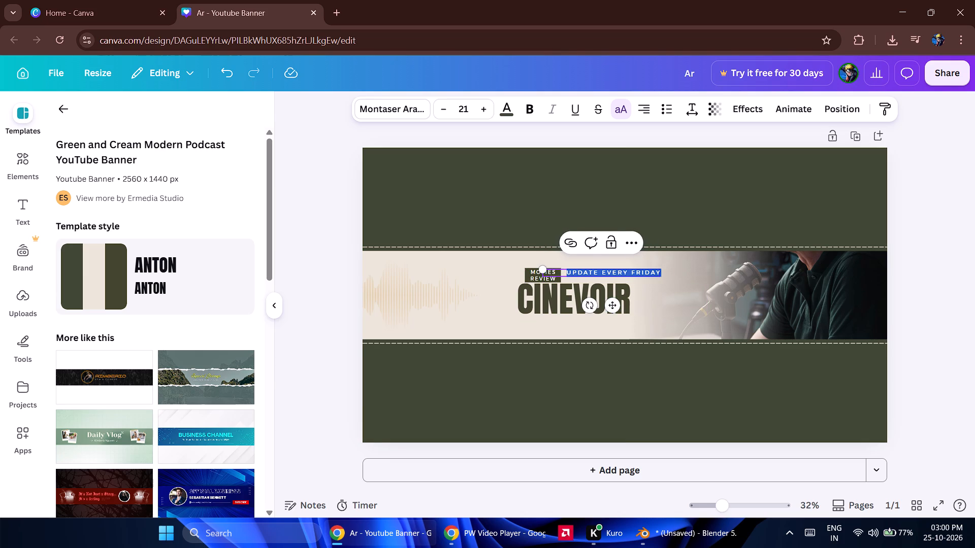
key("BackSpace")
type("EV")
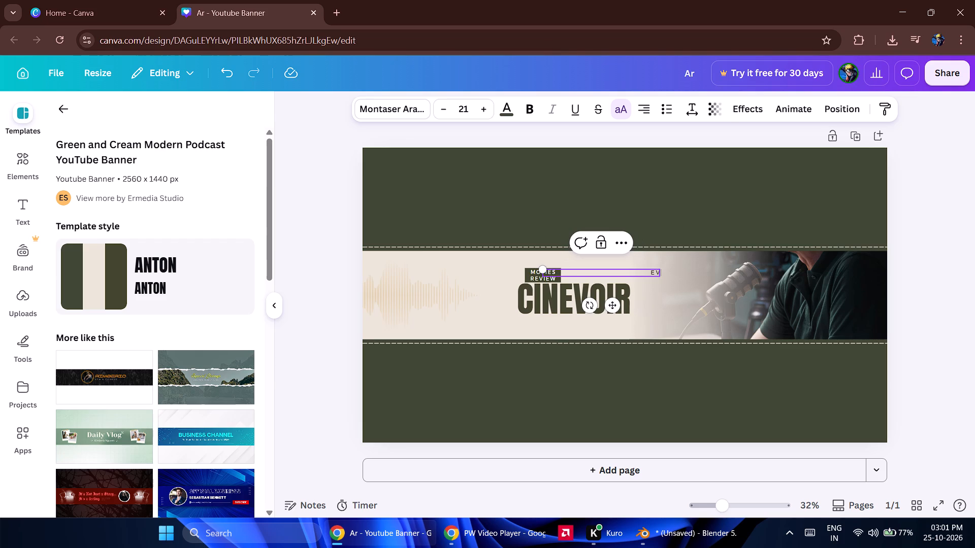
key("r")
key("BackSpace")
type("RY")
key("space")
key("BackSpace")
key("BackSpace")
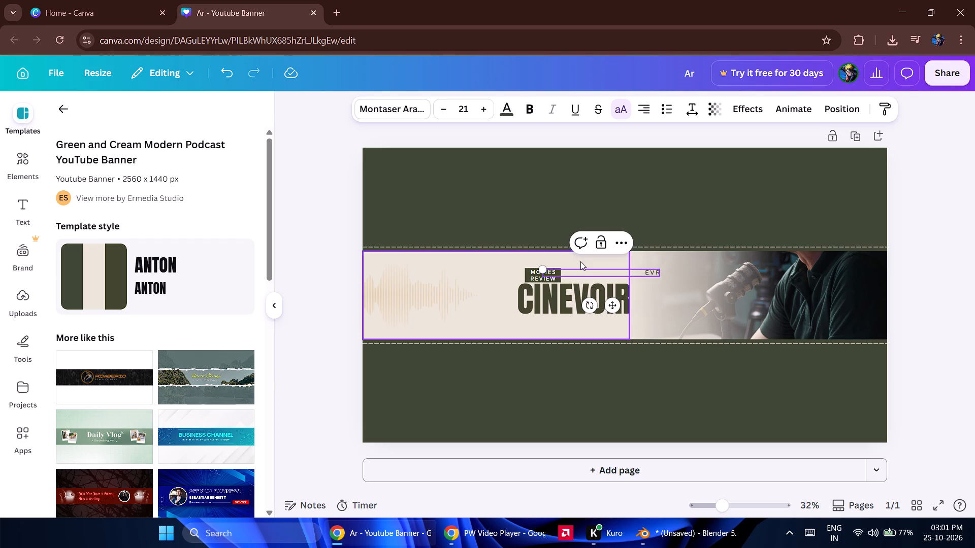
key("BackSpace")
key("BackSpace")
type("VREY")
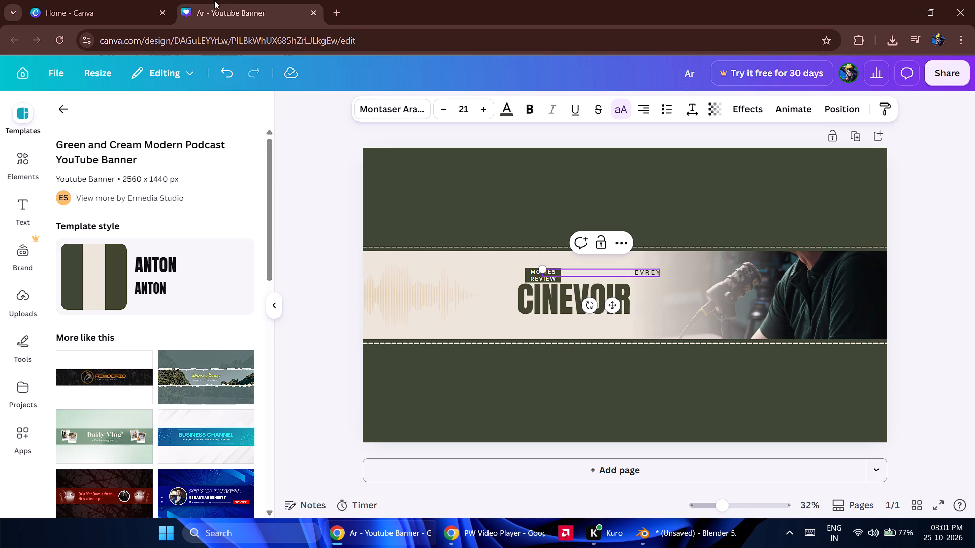
key("BackSpace")
key("BackSpace")
key("BackSpace")
type("ERY")
key("space")
type("GYA")
key("space")
key("BackSpace")
key("BackSpace")
key("BackSpace")
key("BackSpace")
key("BackSpace")
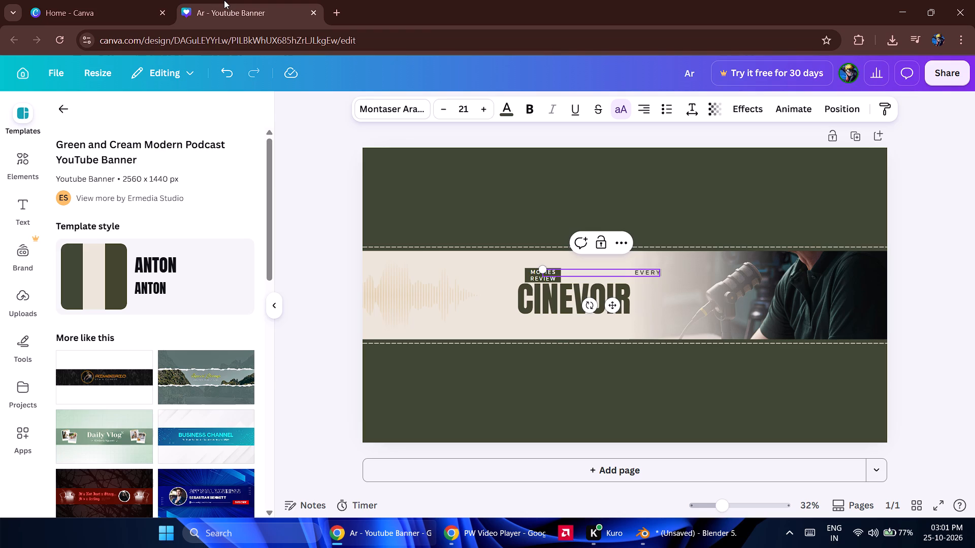
key("space")
type("DAY")
key("space")
Append NEW MOVIE to the EVERY DAY tagline, keeping it on a single line.
type("NE")
type("W")
key("space")
key("m")
type("OVIE")
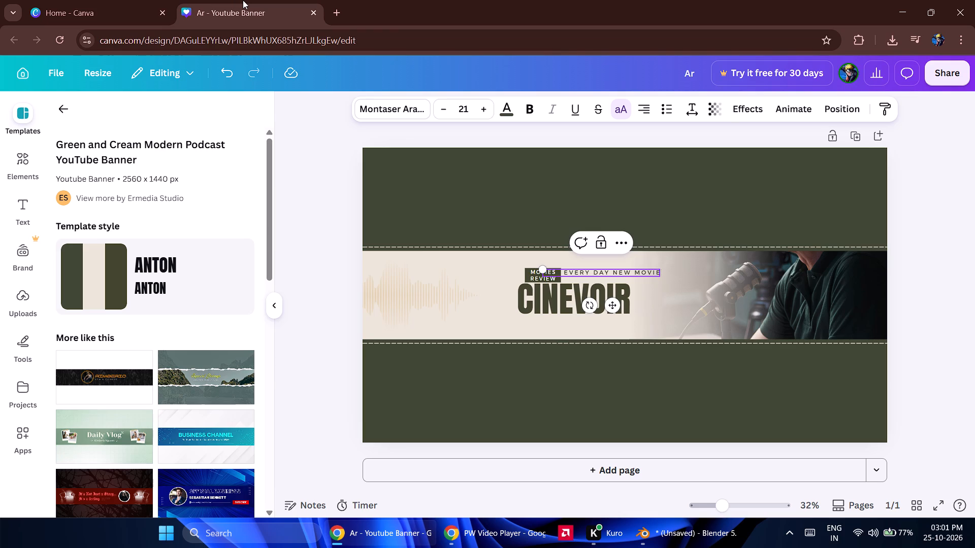
type("AN")
key("BackSpace")
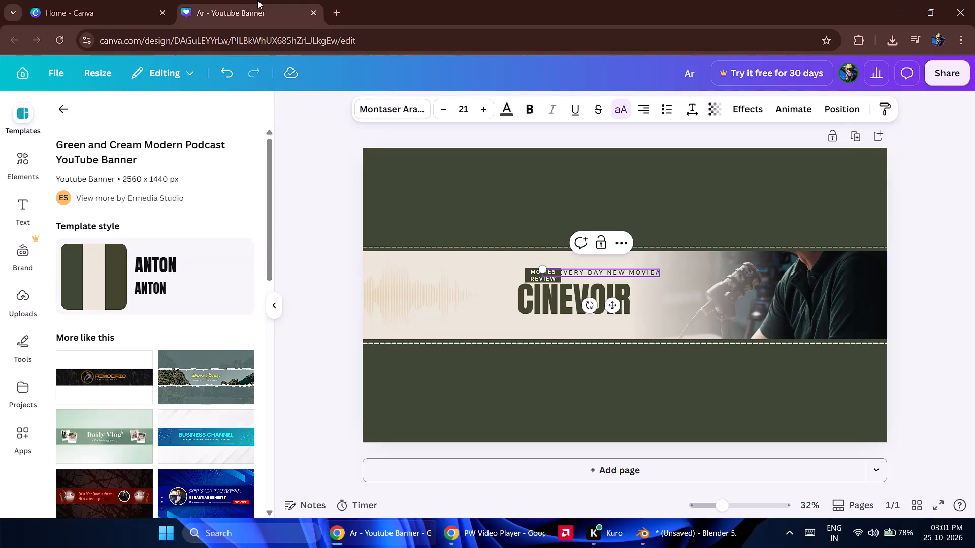
key("BackSpace")
key("Return")
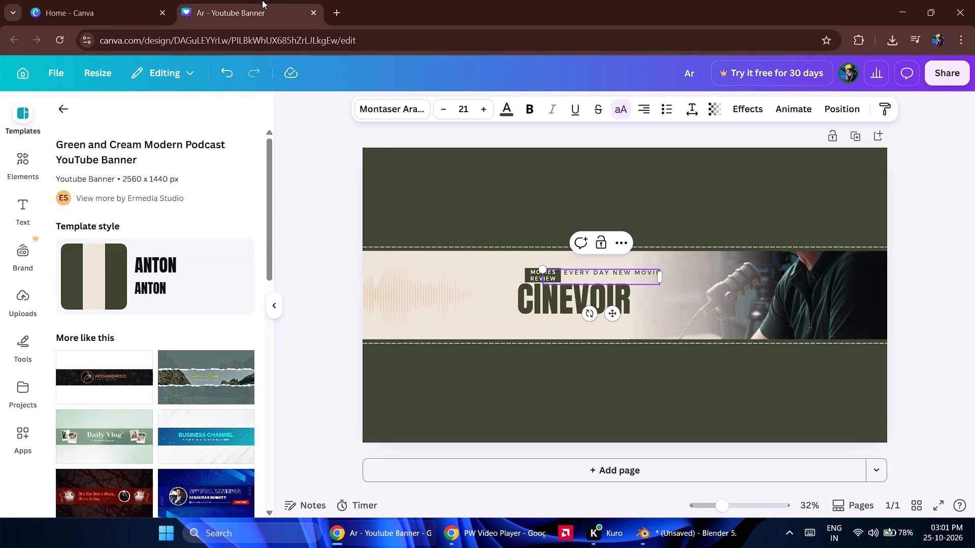
key("shift+ampersand")
key("Right")
key("BackSpace")
key("BackSpace")
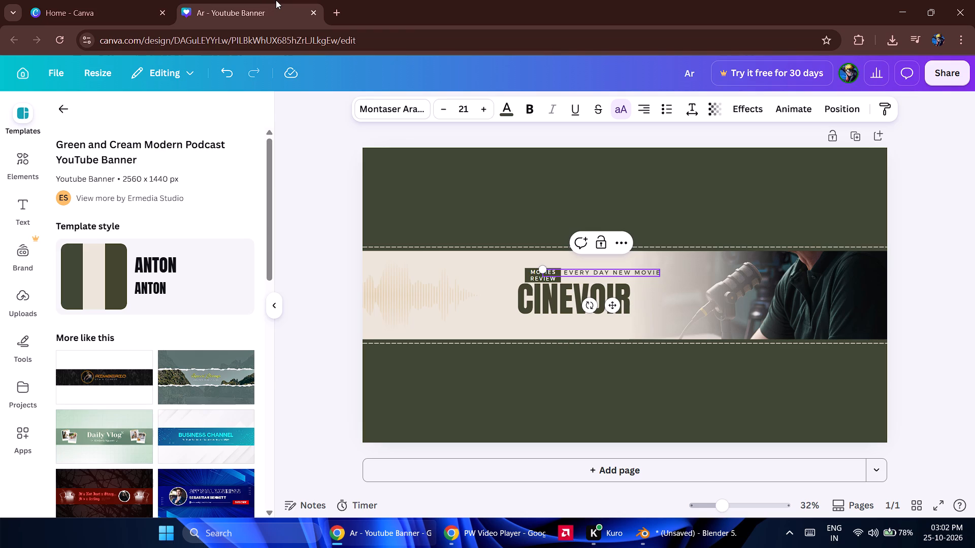
Extend the tagline with &SERES RECCOMDATION directly after MOVIE.
key("shift+ampersand")
type("SER")
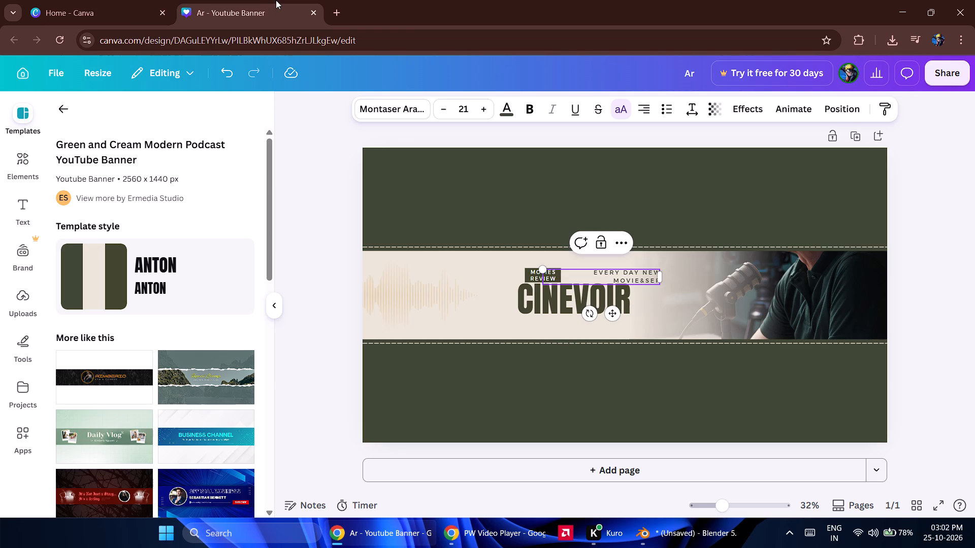
type("ES")
key("space")
type("RE")
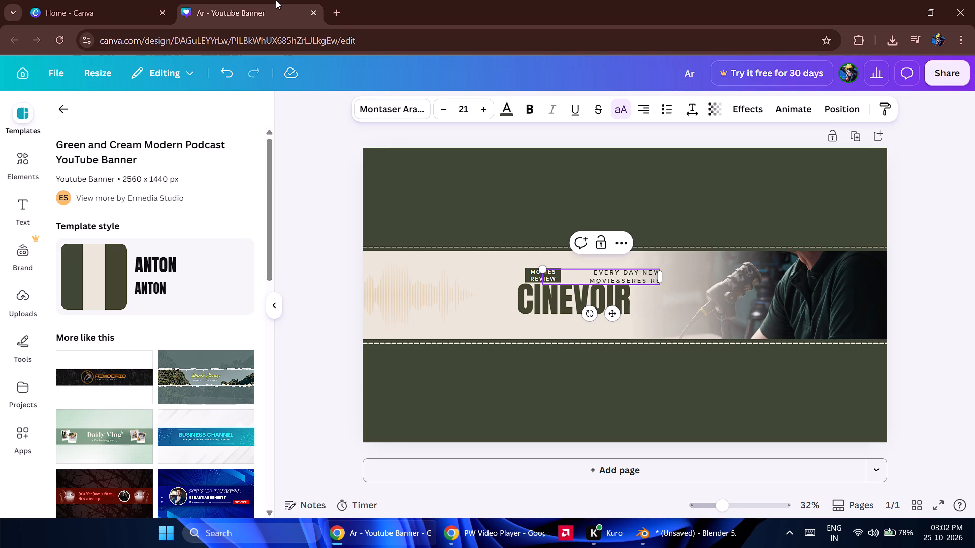
type("CO")
key("BackSpace")
key("c")
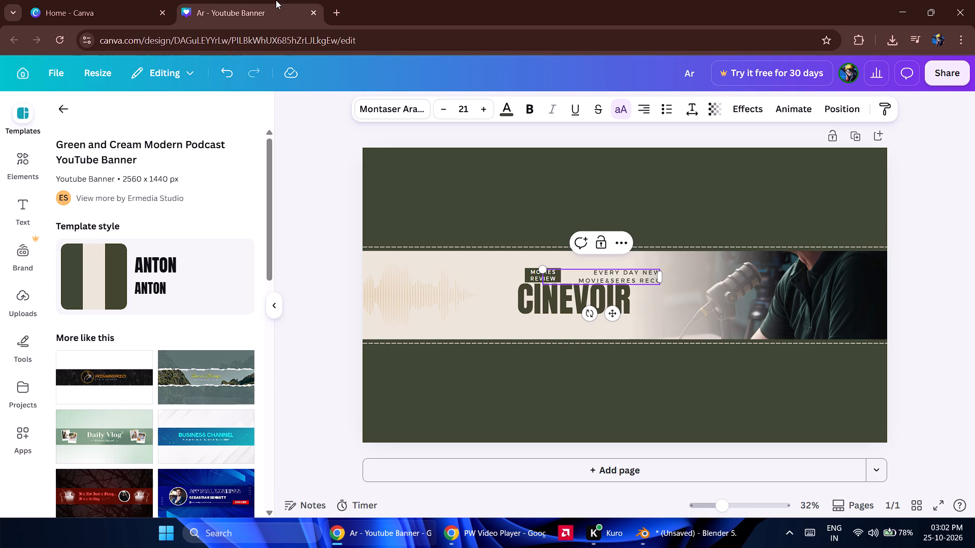
type("OMDATION")
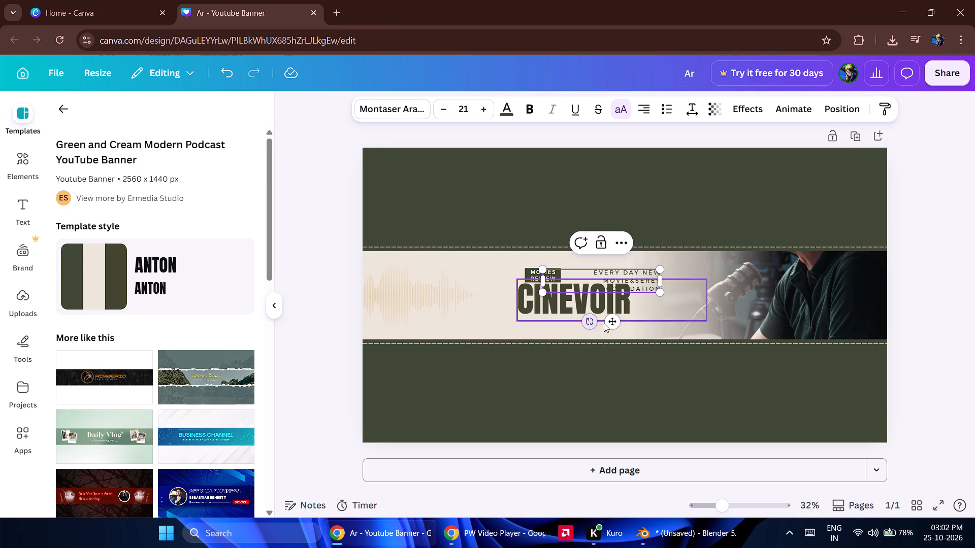
Move the three-line tagline up and leftward so it sits above the CINEVOIR title.
left_click_drag(609, 322, 582, 313)
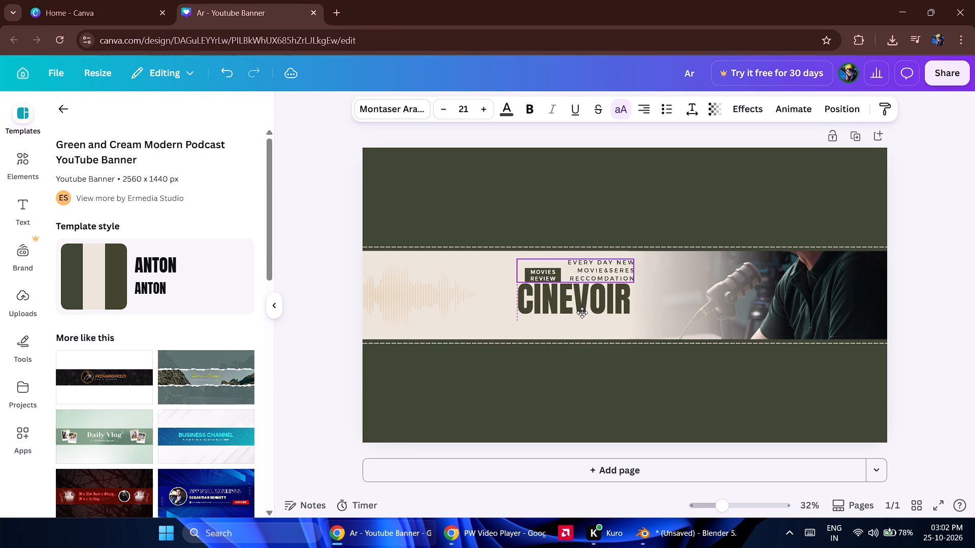
left_click_drag(582, 313, 576, 313)
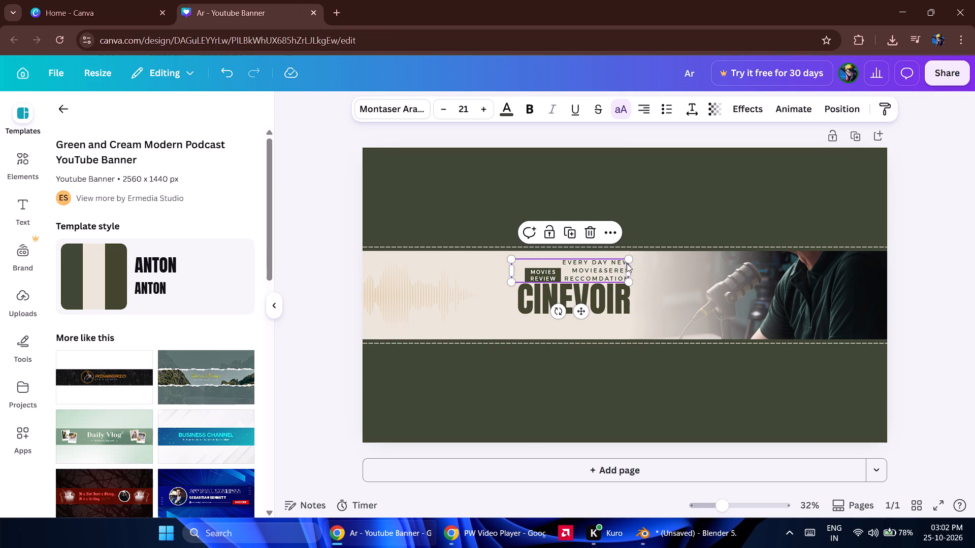
Scale the tagline down to font size 20.4 and widen its box to about 634 so the text wraps onto two lines.
left_click_drag(627, 262, 626, 281)
left_click_drag(629, 277, 645, 279)
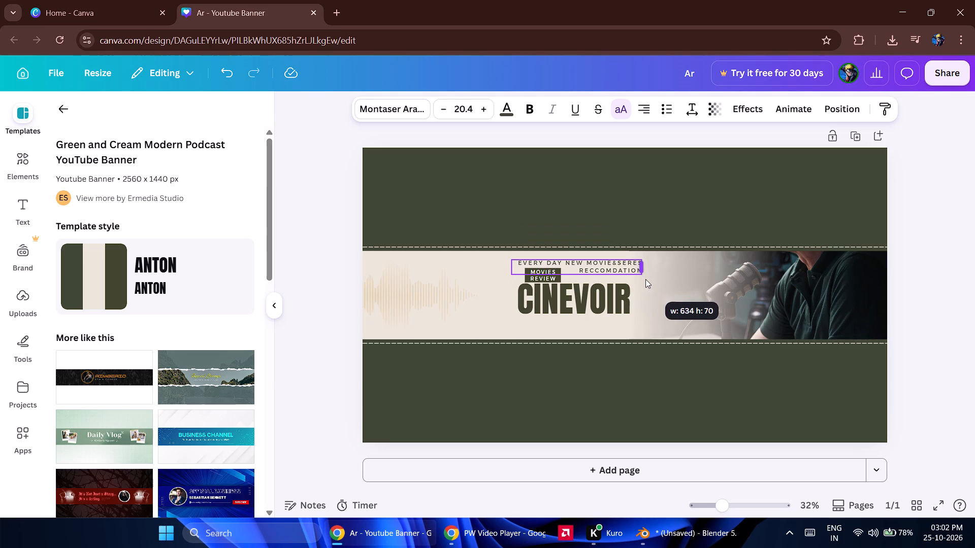
left_click_drag(645, 279, 642, 279)
Move the two-line tagline rightward and slightly down so it sits beside the MOVIES REVIEW label.
left_click_drag(583, 303, 621, 306)
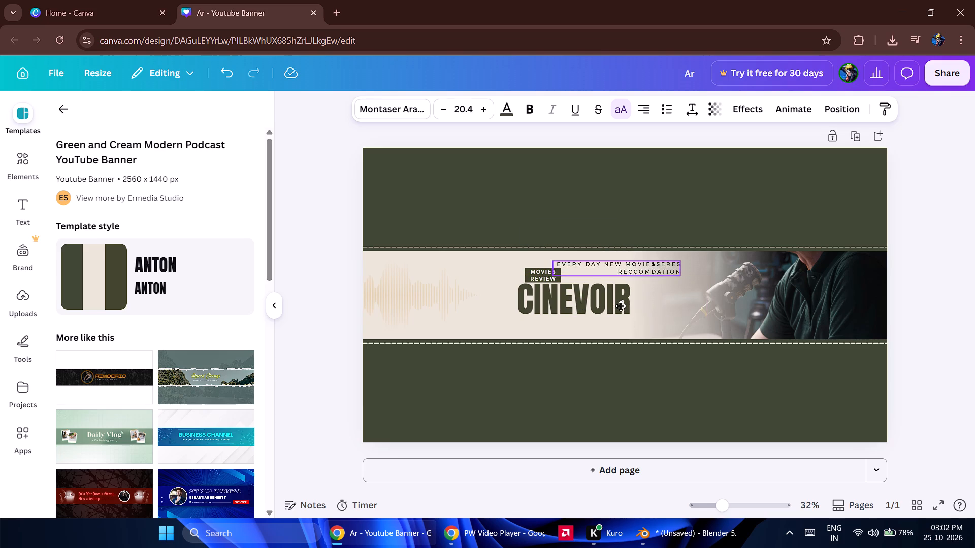
left_click_drag(621, 306, 631, 314)
Delete the last S of SERES and the space before RECCOMDATION in the tagline's second line.
left_click(623, 279)
left_click(623, 280)
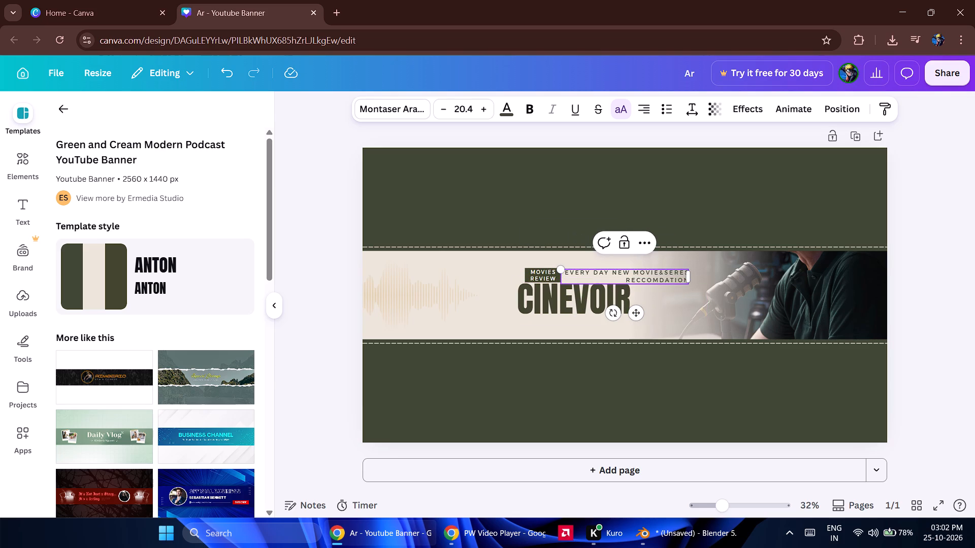
left_click(624, 282)
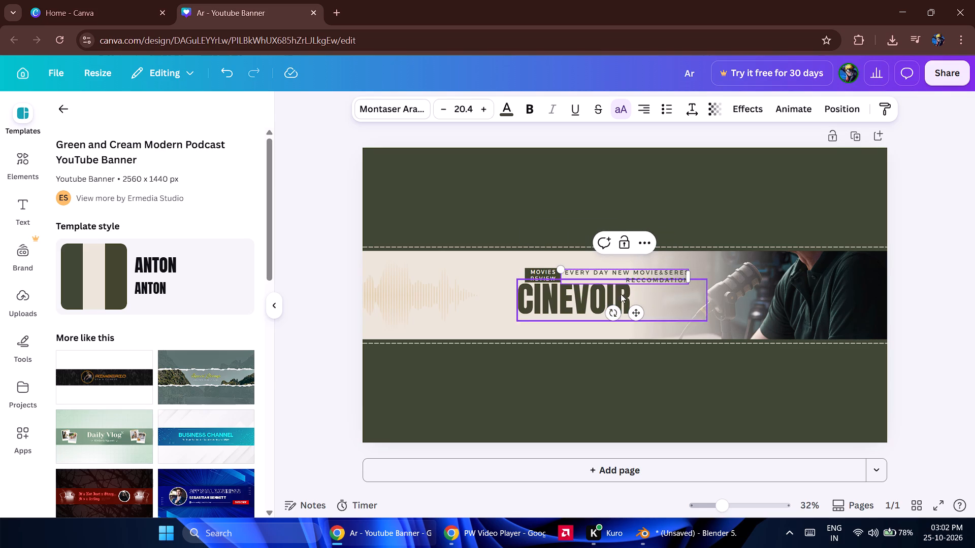
key("BackSpace")
key("BackSpace")
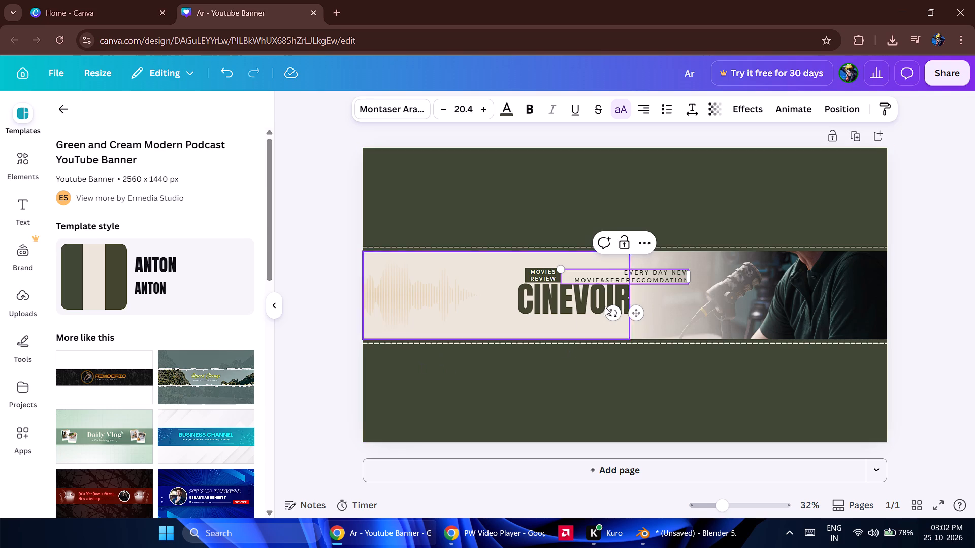
left_click(621, 275)
key("BackSpace")
key("BackSpace")
key("BackSpace")
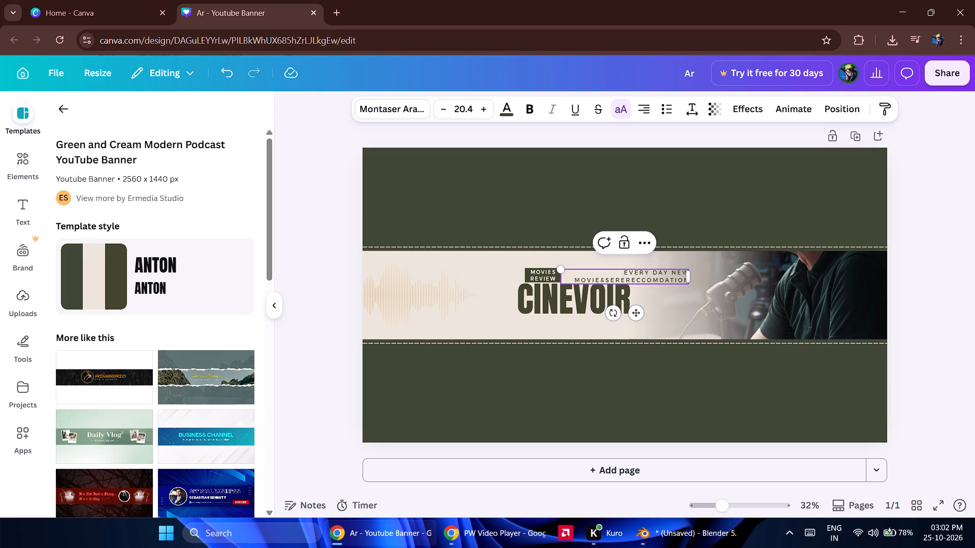
key("BackSpace")
Narrow the tagline's text box so its far edge ends just past the end of the CINEVOIR title.
left_click_drag(689, 276, 638, 275)
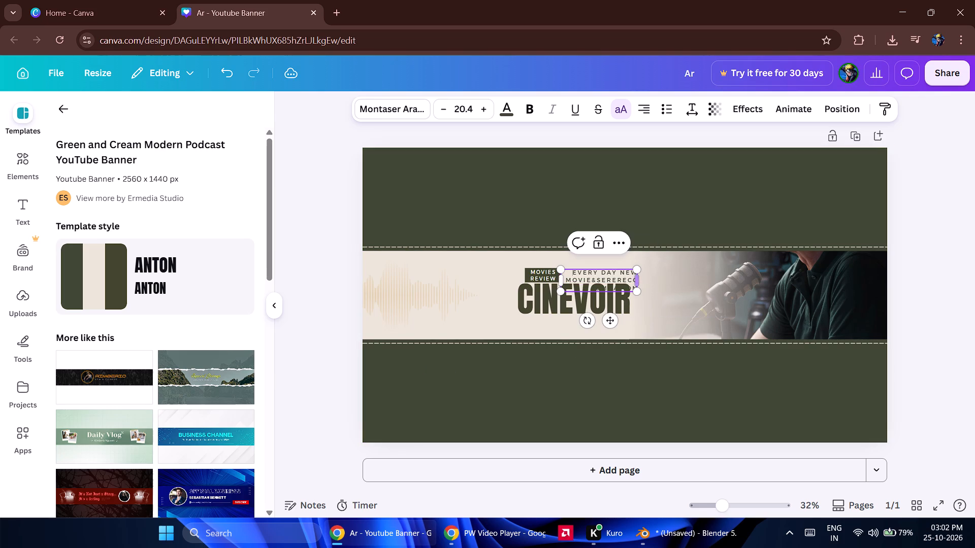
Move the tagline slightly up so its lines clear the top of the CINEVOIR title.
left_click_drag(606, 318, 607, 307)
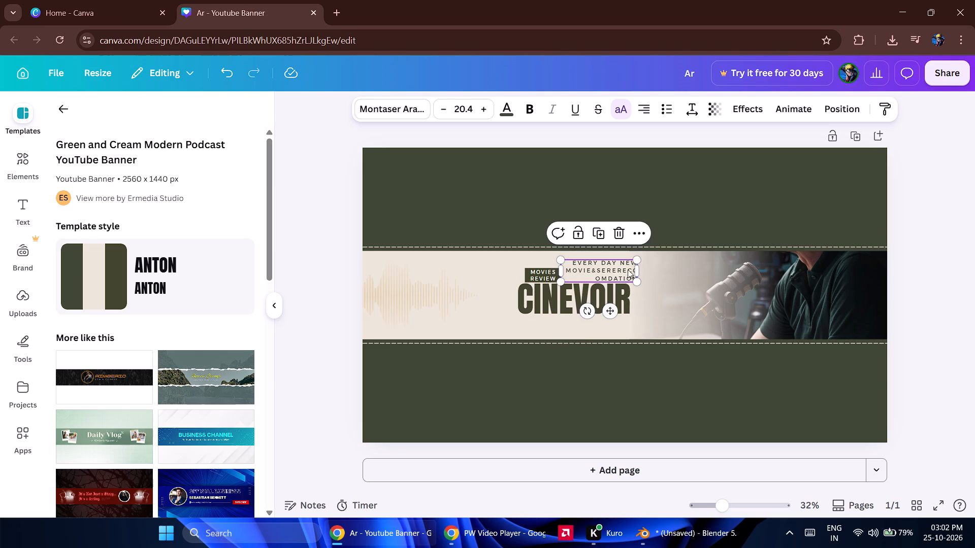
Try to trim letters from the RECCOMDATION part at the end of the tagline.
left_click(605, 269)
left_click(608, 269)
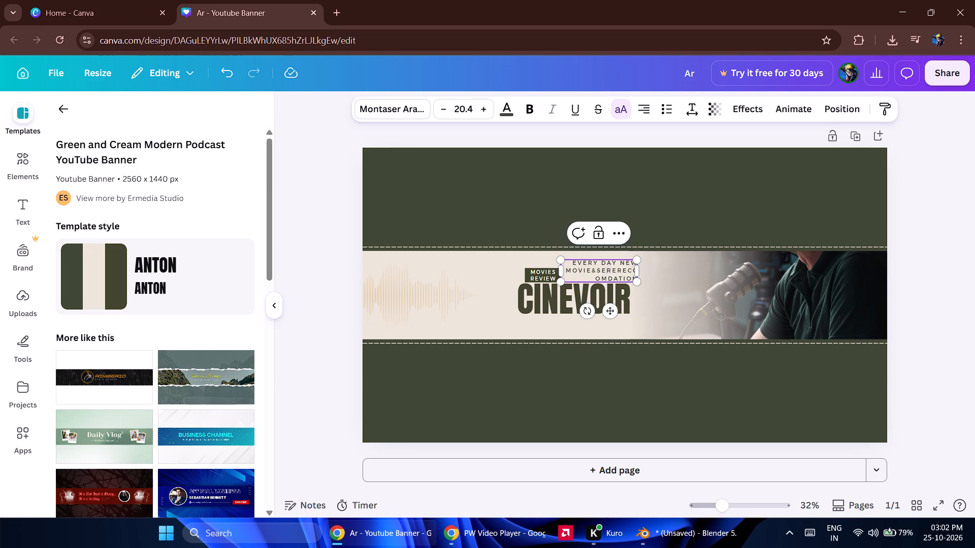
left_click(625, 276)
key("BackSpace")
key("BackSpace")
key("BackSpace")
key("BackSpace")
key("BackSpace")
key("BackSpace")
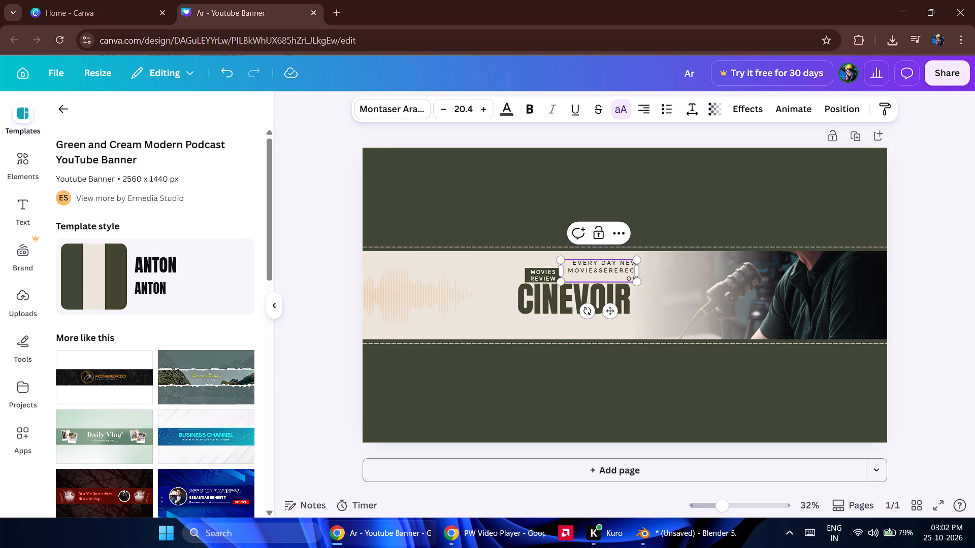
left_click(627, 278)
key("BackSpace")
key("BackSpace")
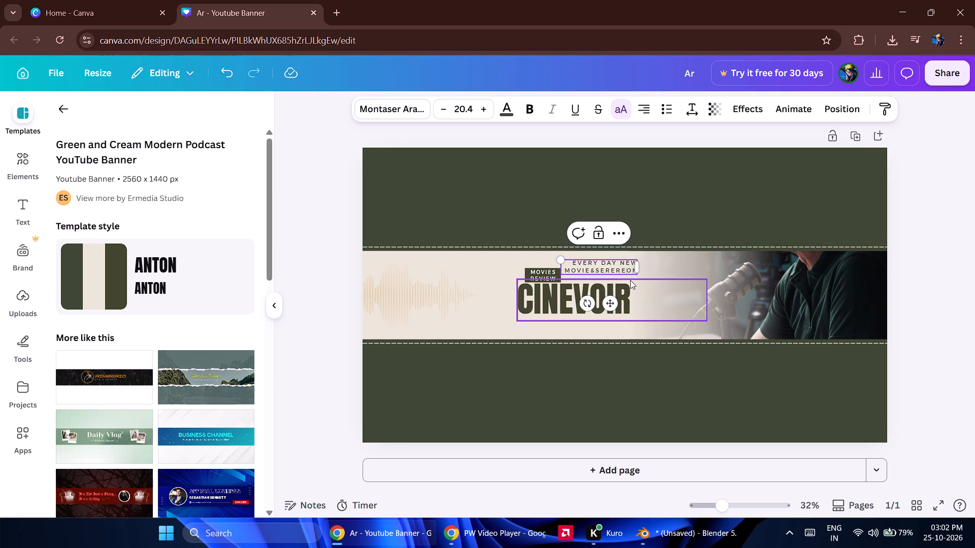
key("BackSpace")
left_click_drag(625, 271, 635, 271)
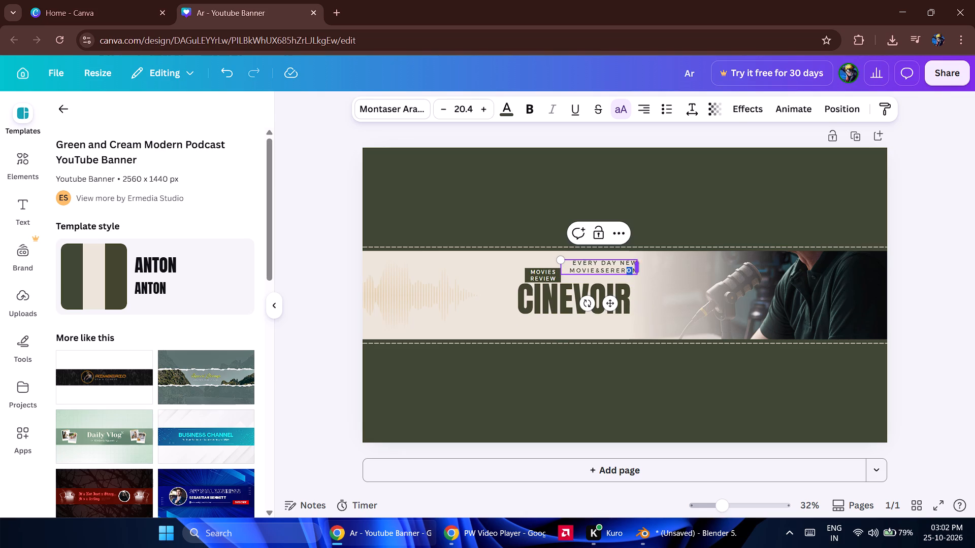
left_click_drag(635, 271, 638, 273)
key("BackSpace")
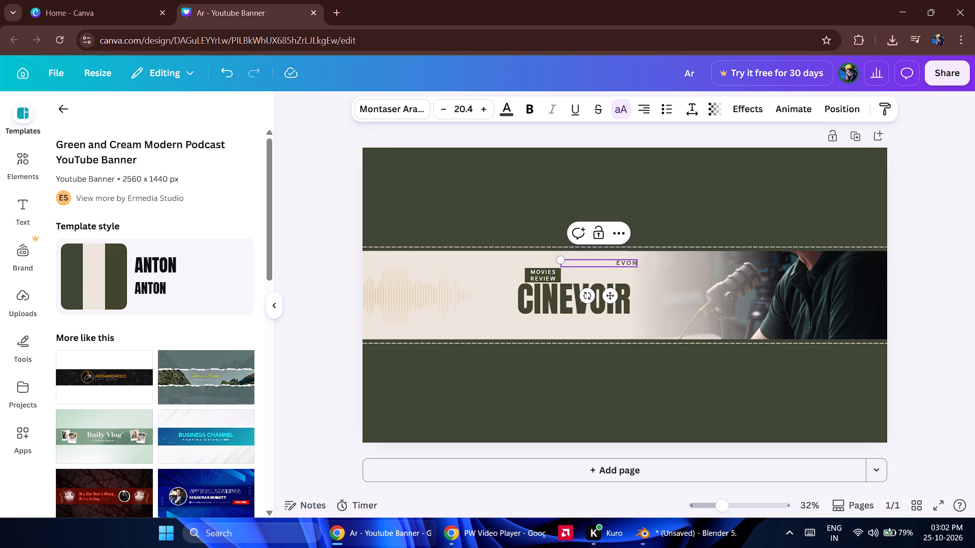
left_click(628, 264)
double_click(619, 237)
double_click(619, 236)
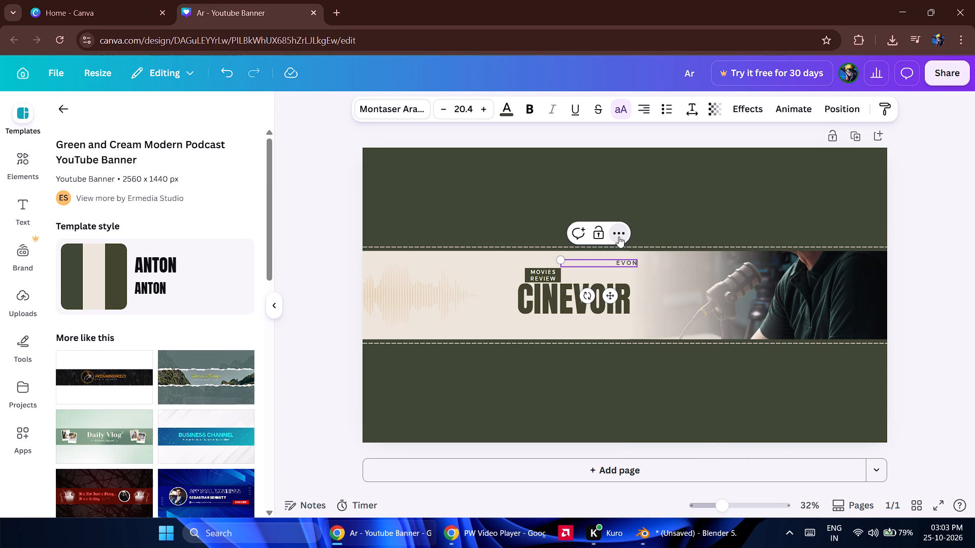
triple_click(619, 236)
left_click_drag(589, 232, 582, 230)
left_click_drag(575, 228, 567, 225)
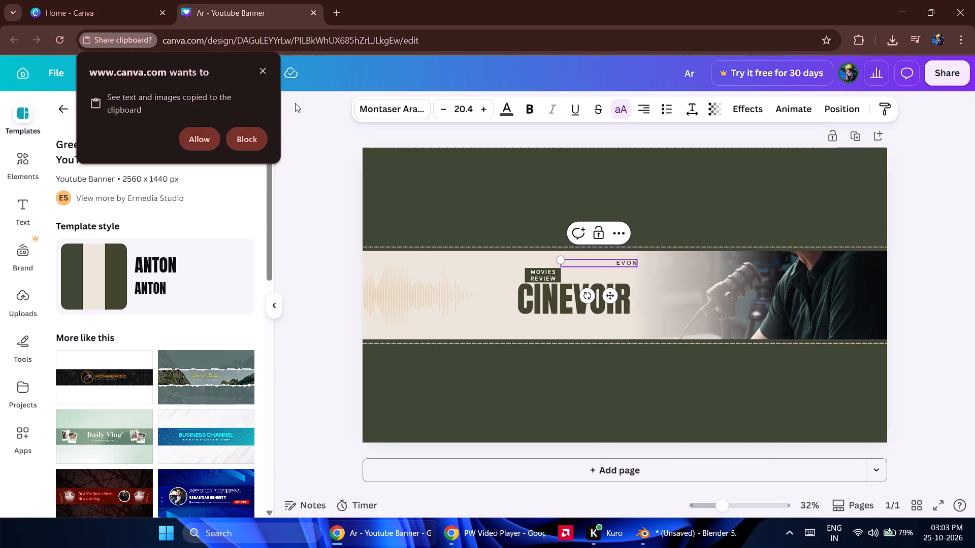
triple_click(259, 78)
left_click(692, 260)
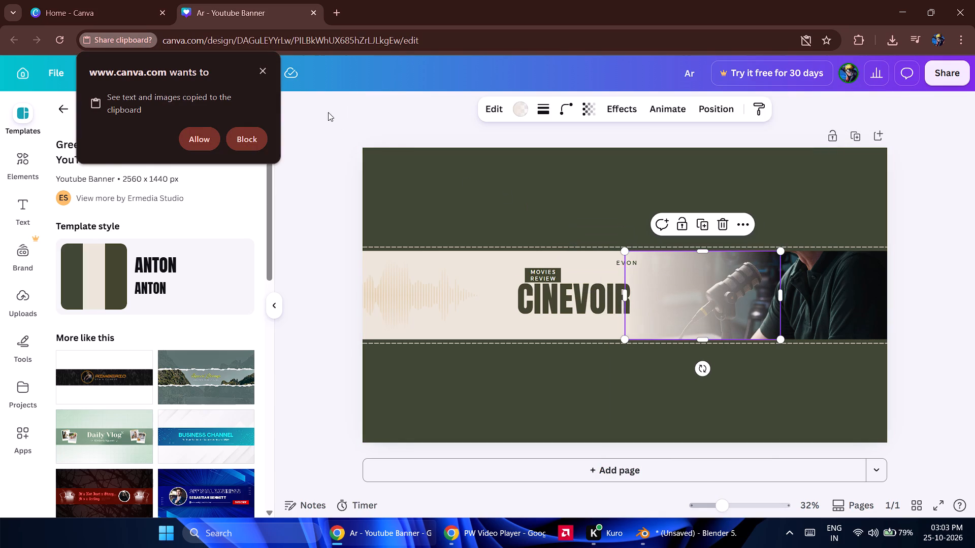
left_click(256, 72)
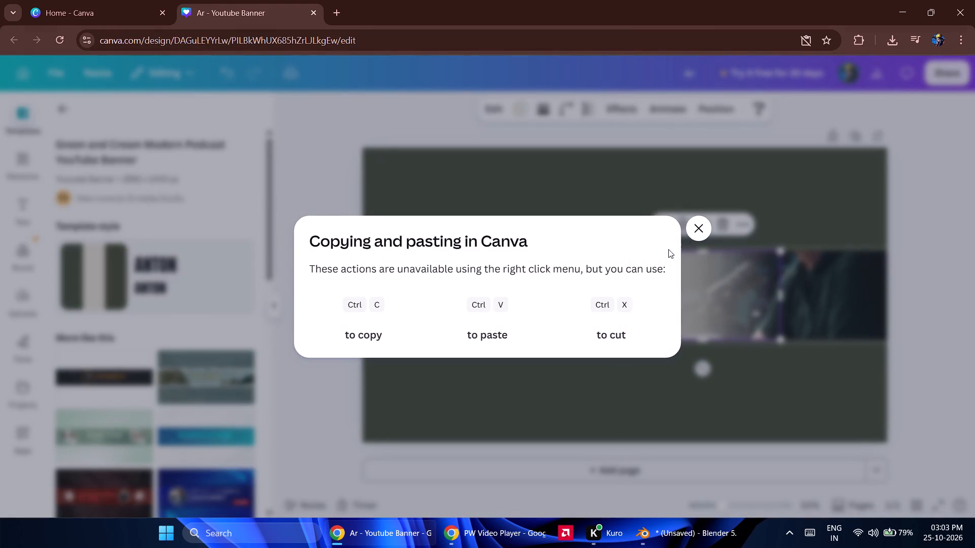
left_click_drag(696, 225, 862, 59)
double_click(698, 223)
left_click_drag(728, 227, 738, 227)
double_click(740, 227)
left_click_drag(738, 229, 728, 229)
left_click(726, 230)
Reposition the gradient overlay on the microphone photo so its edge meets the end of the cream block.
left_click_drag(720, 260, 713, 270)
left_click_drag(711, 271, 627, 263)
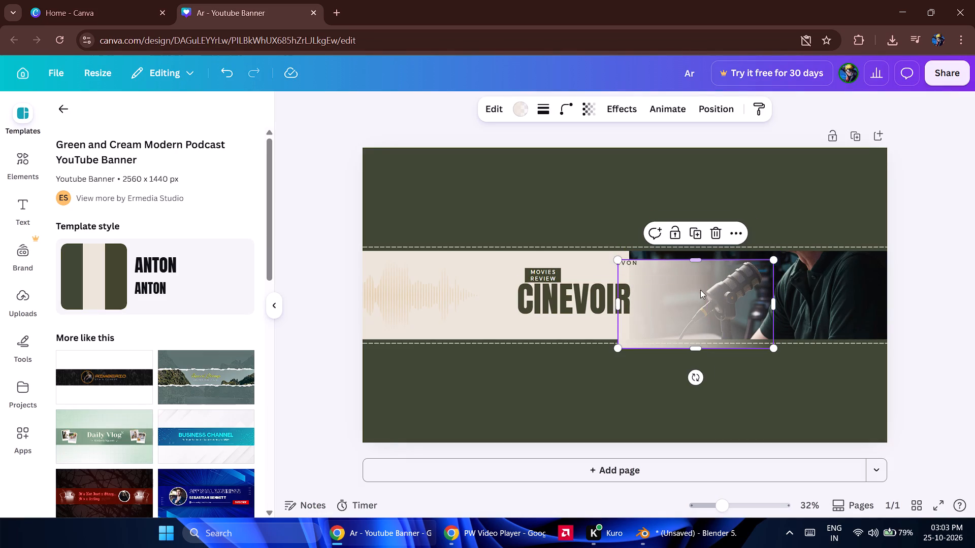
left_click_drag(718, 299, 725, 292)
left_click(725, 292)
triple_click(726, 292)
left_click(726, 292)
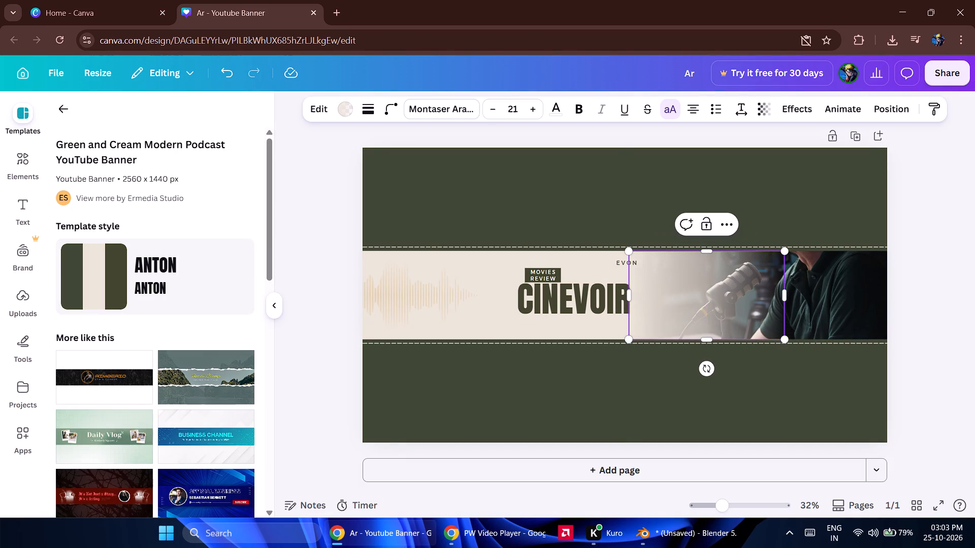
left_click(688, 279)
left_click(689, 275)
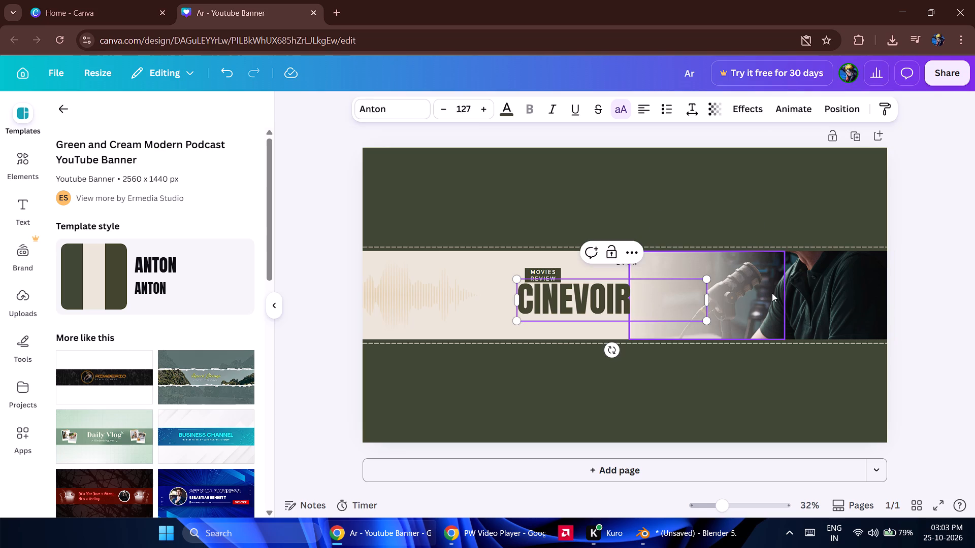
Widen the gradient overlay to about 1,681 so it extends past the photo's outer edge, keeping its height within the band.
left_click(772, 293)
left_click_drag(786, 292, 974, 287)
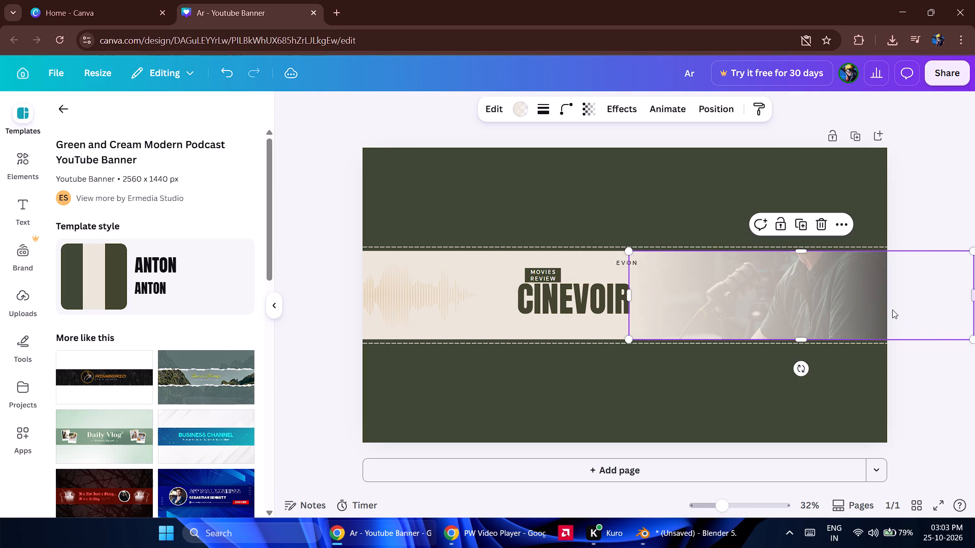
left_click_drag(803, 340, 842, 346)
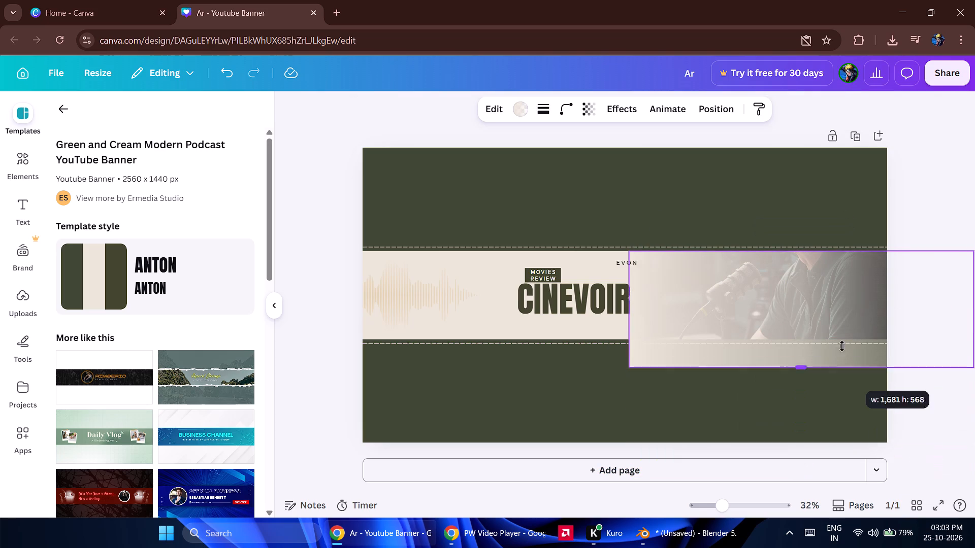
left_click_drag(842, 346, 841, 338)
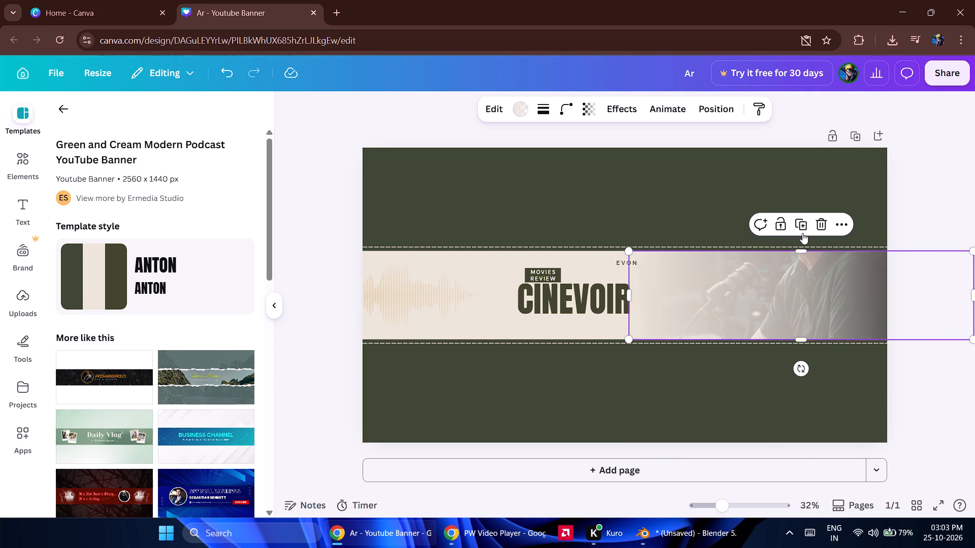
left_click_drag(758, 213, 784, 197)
Undo the gradient overlay changes and the tagline edits, back to the point where the tagline reads EVERY DAY NEW MOVIE &.
double_click(227, 71)
left_click(227, 71)
left_click(228, 71)
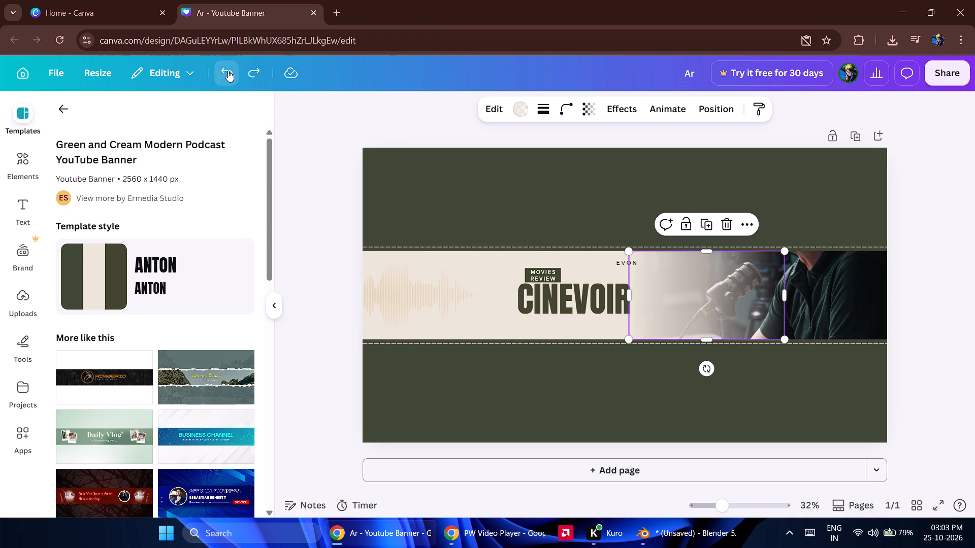
left_click(228, 71)
left_click(228, 71)
left_click(228, 71)
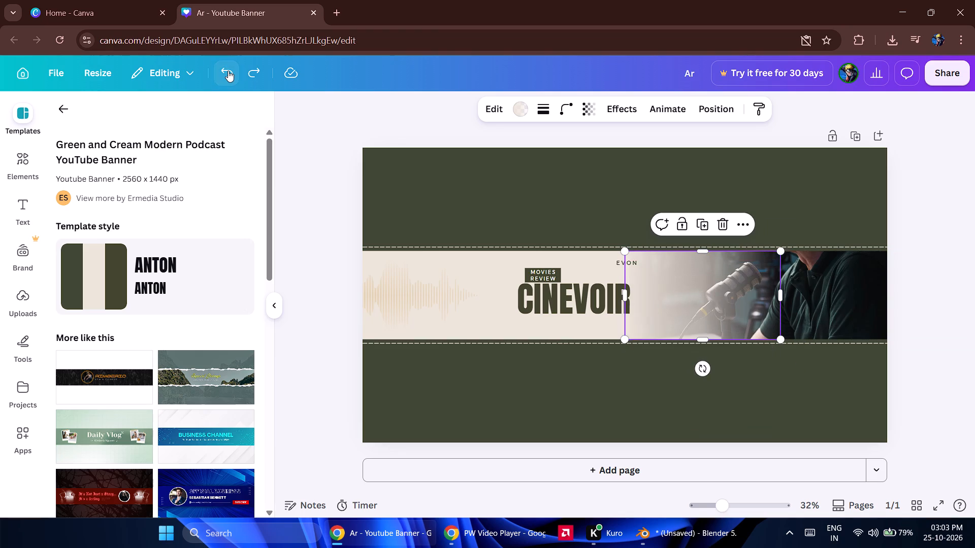
left_click(228, 71)
left_click(228, 71)
left_click(228, 71)
left_click(228, 71)
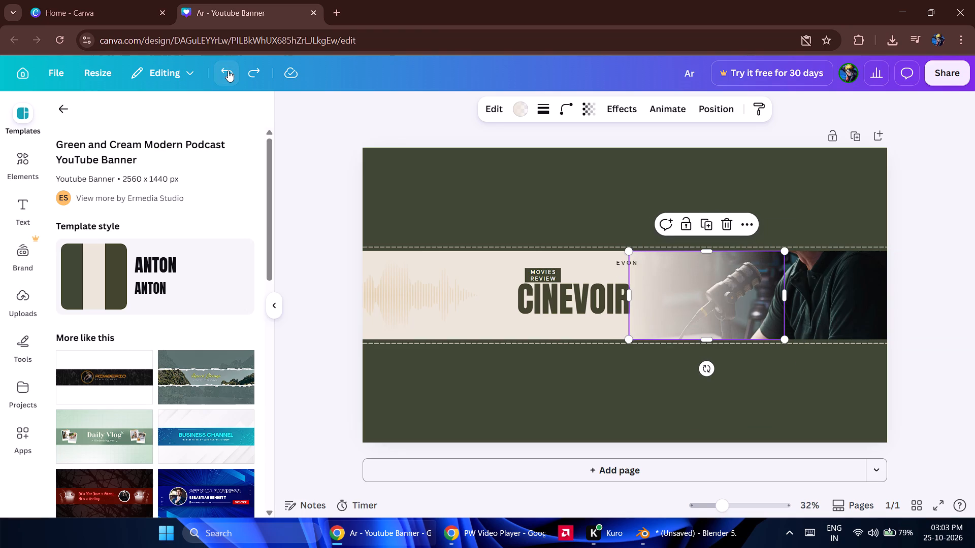
double_click(228, 71)
left_click(228, 71)
triple_click(228, 71)
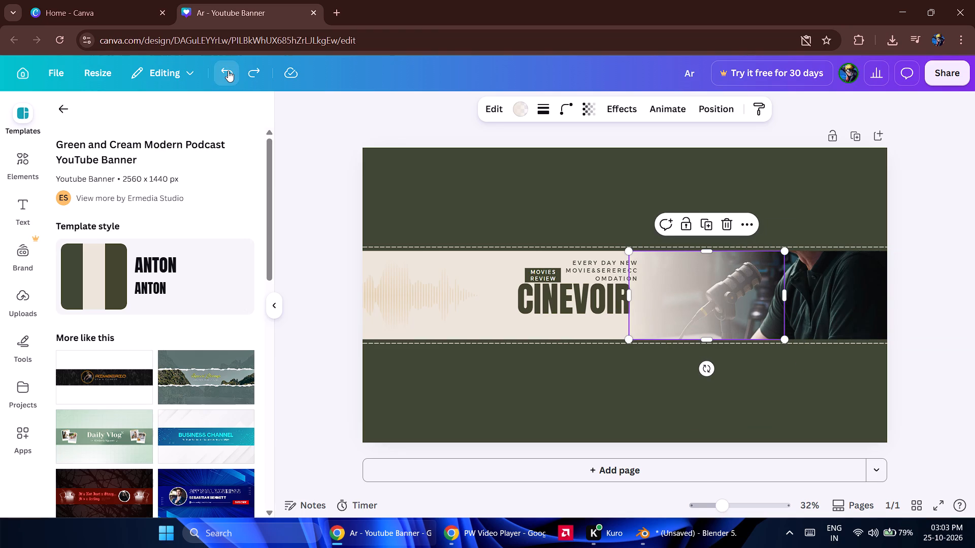
triple_click(228, 71)
triple_click(228, 71)
double_click(228, 71)
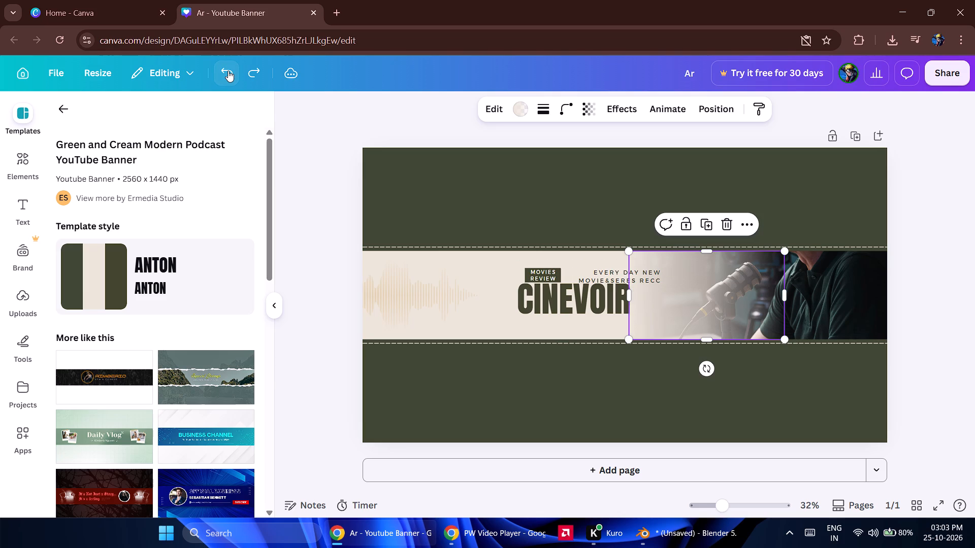
triple_click(228, 71)
left_click(228, 71)
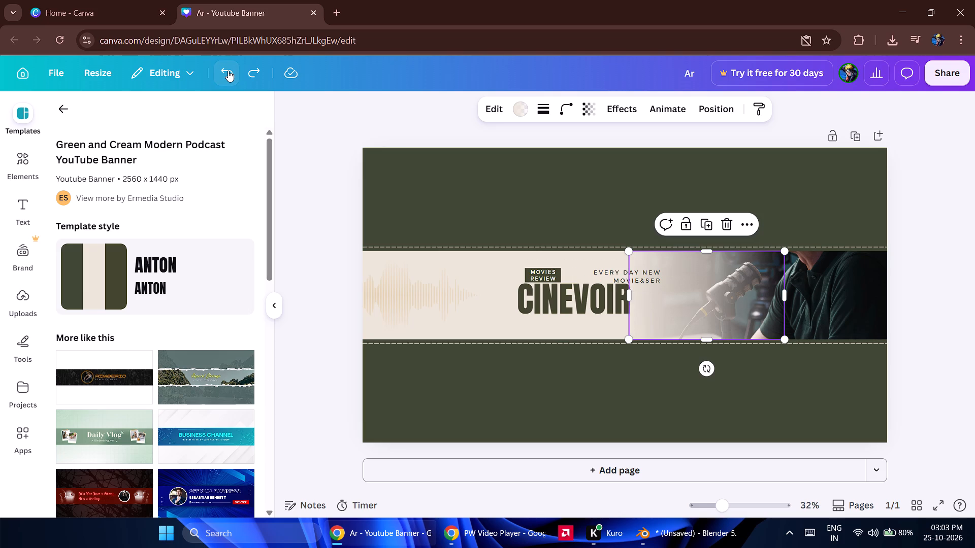
triple_click(229, 71)
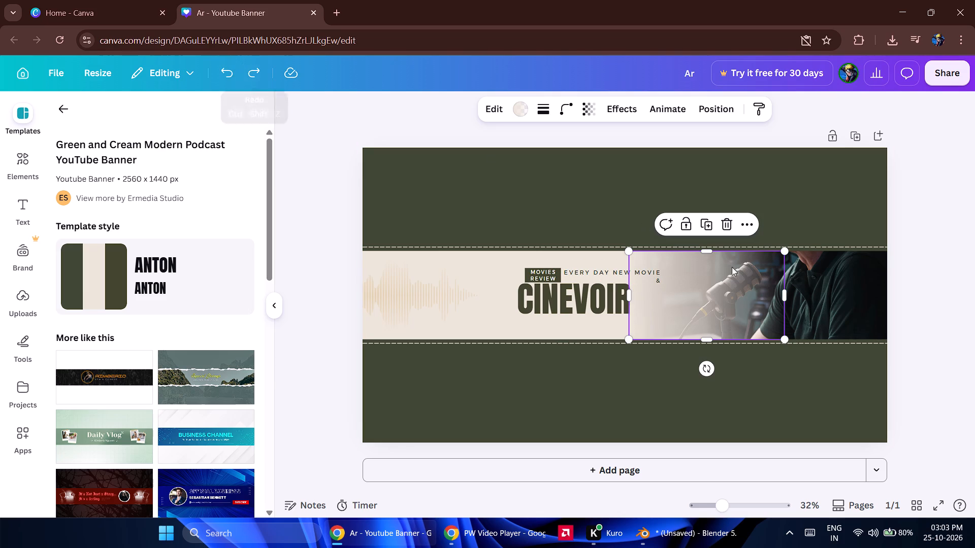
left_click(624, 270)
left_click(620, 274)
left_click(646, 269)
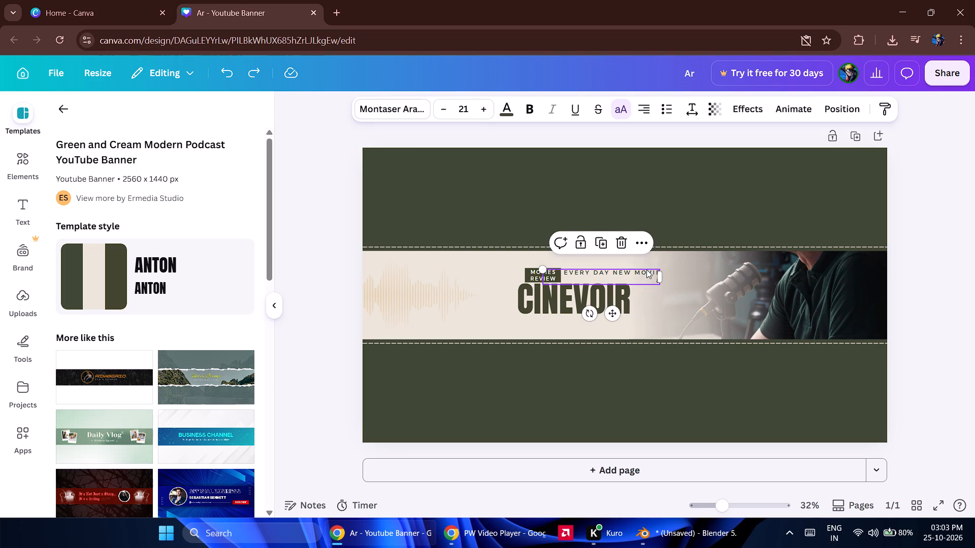
Duplicate the sound-wave graphic and place the copy over the microphone photo at the opposite end of the band.
left_click(435, 301)
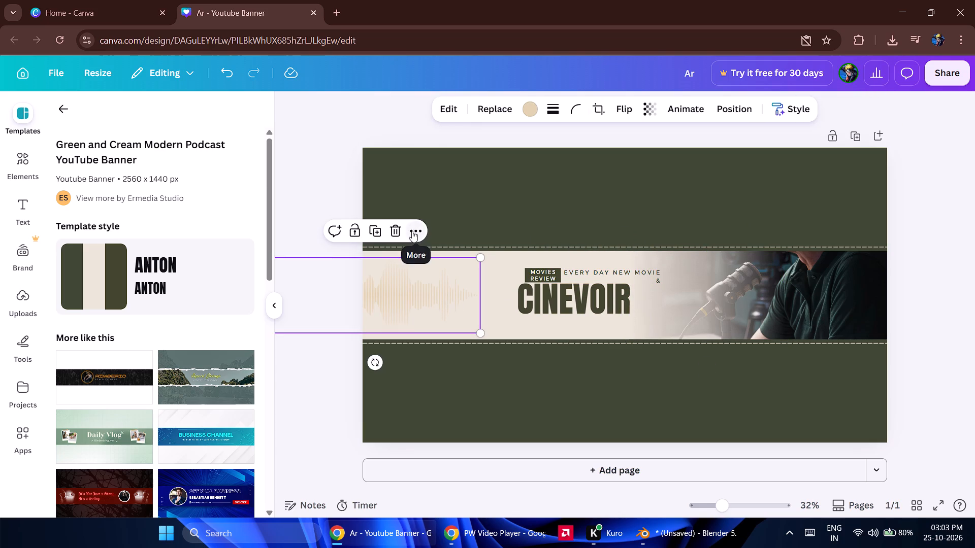
left_click(420, 228)
left_click(445, 322)
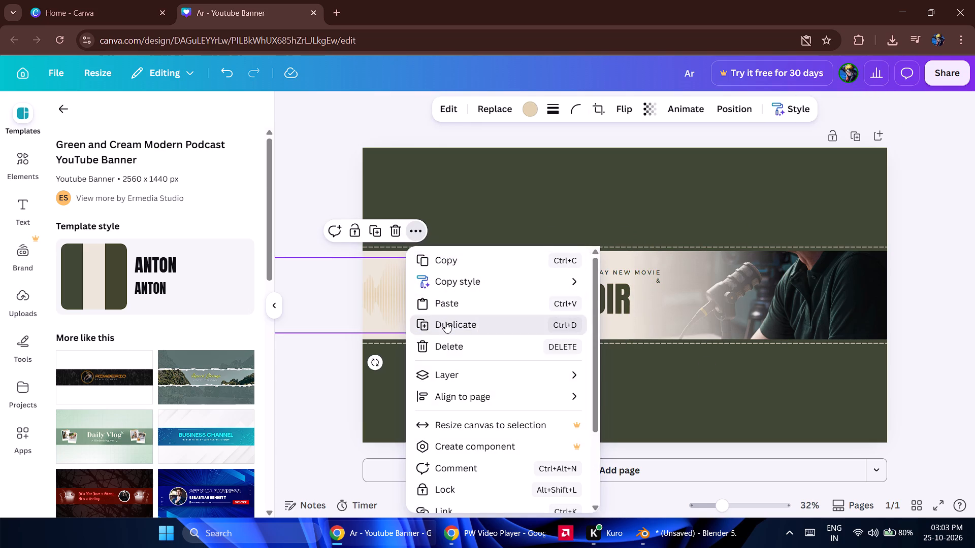
left_click_drag(417, 304, 765, 304)
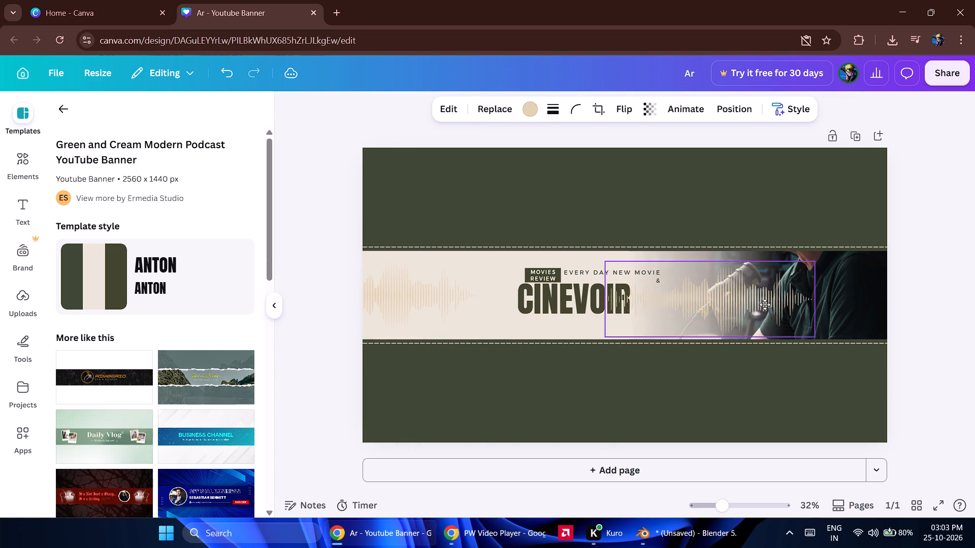
left_click_drag(765, 304, 816, 299)
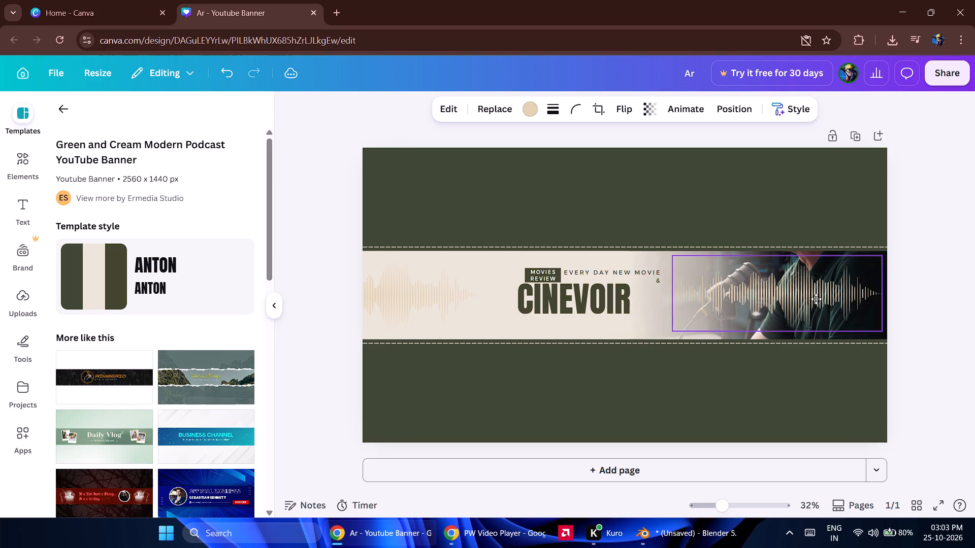
left_click_drag(816, 299, 813, 299)
left_click(758, 392)
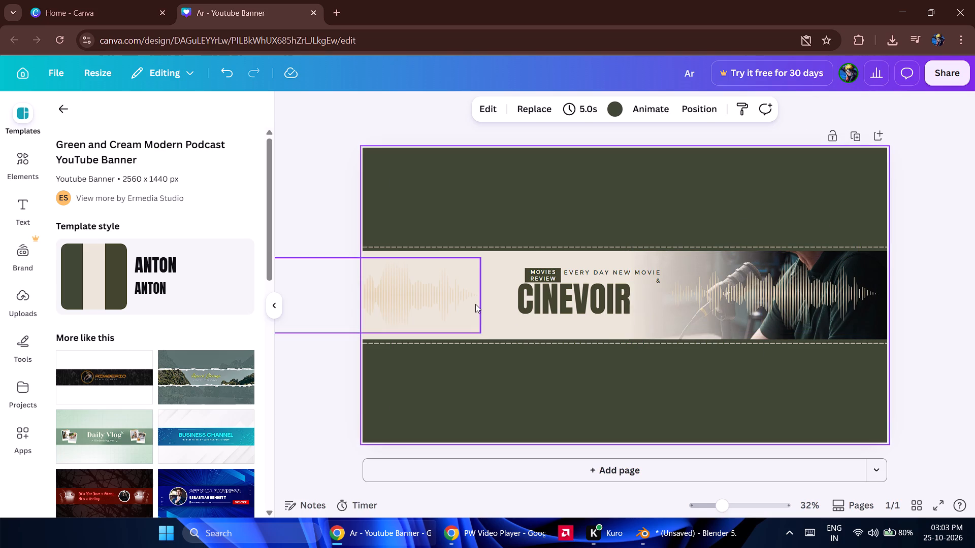
Duplicate the cream background block and place the copy over the microphone photo, flush with the banner's outer edge.
left_click(487, 328)
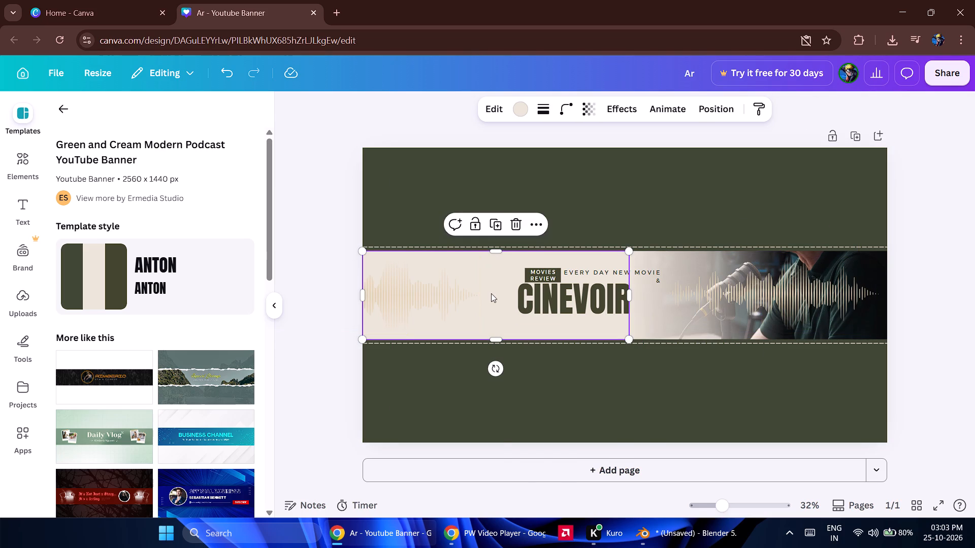
right_click(492, 293)
left_click(547, 245)
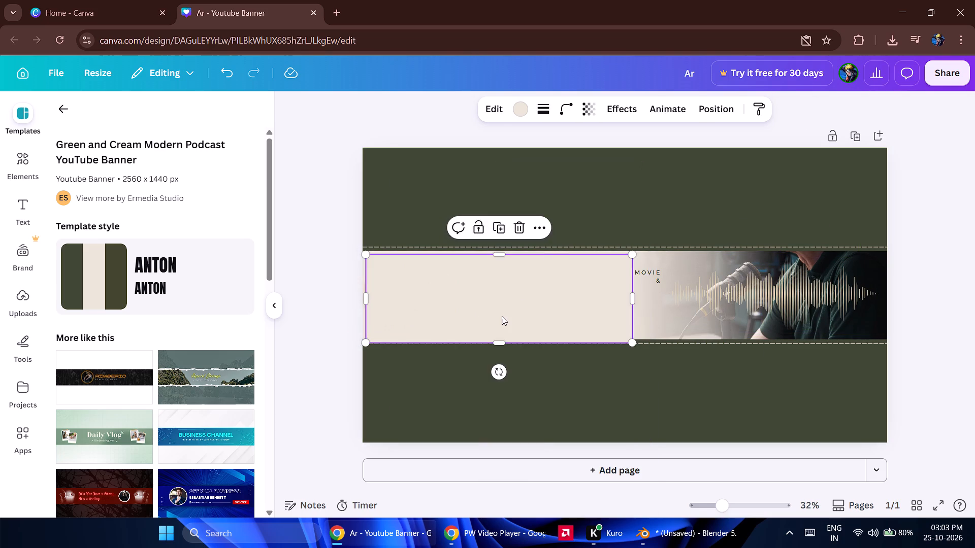
left_click_drag(502, 316, 749, 311)
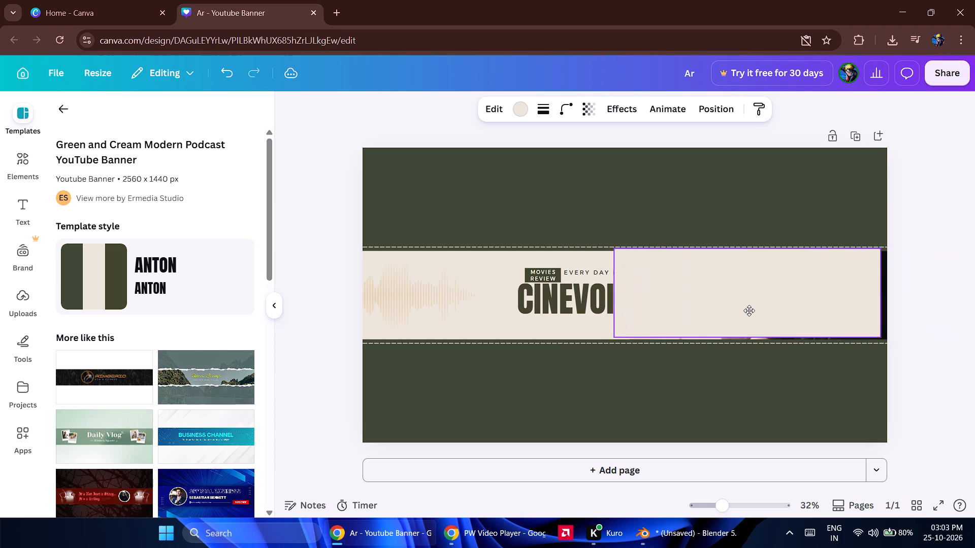
left_click_drag(749, 311, 756, 311)
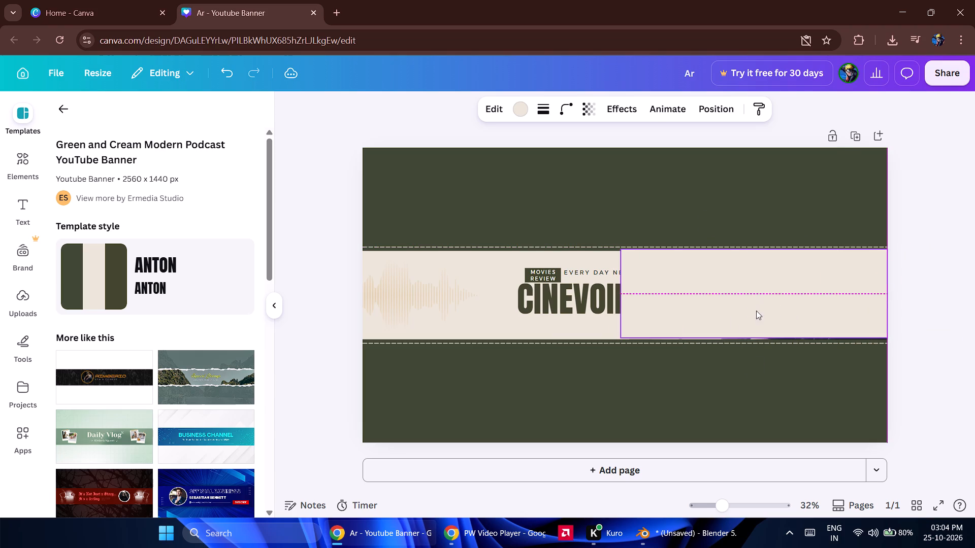
left_click(650, 386)
Resize the cream block copy to 1,280 by 432 so it fills the half of the band opposite the sound waves.
left_click(593, 309)
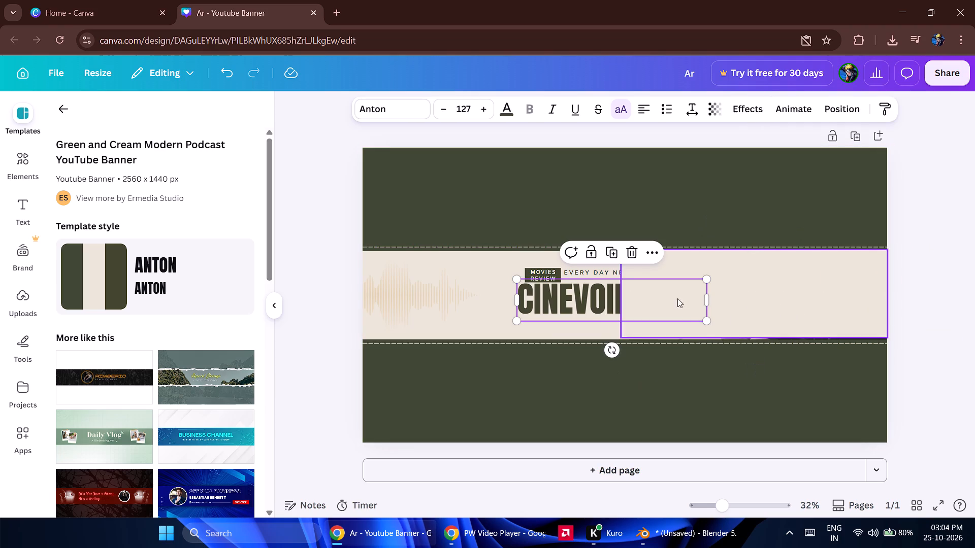
left_click(734, 392)
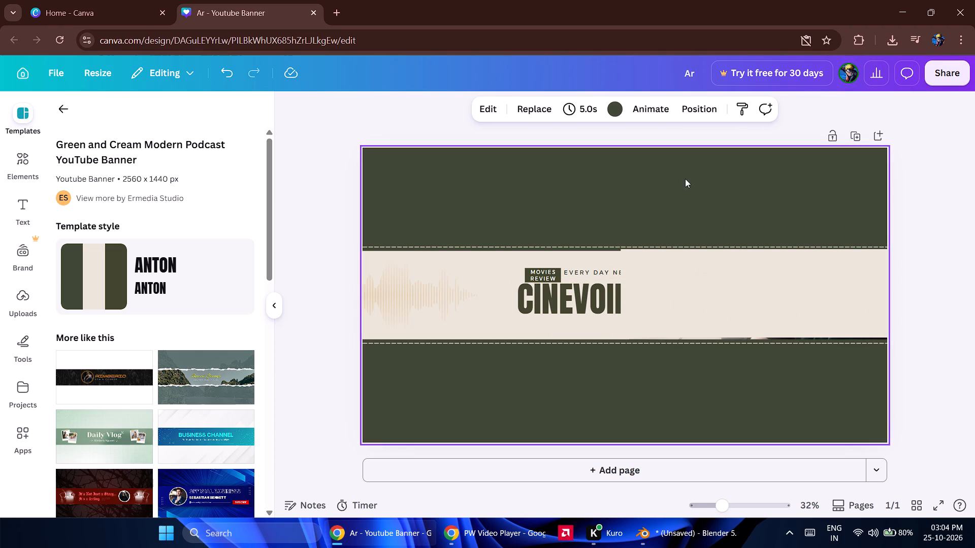
right_click(767, 211)
left_click(669, 272)
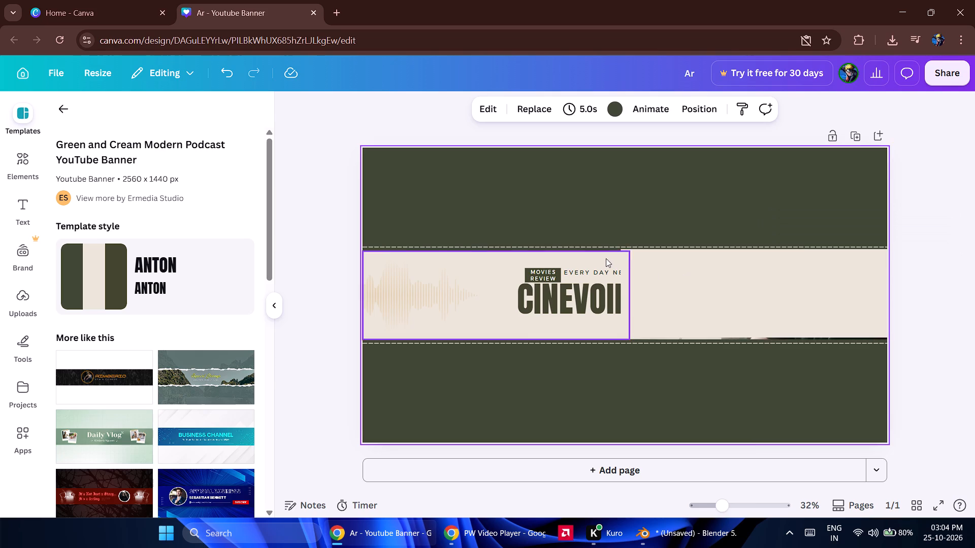
left_click(666, 269)
left_click(621, 252)
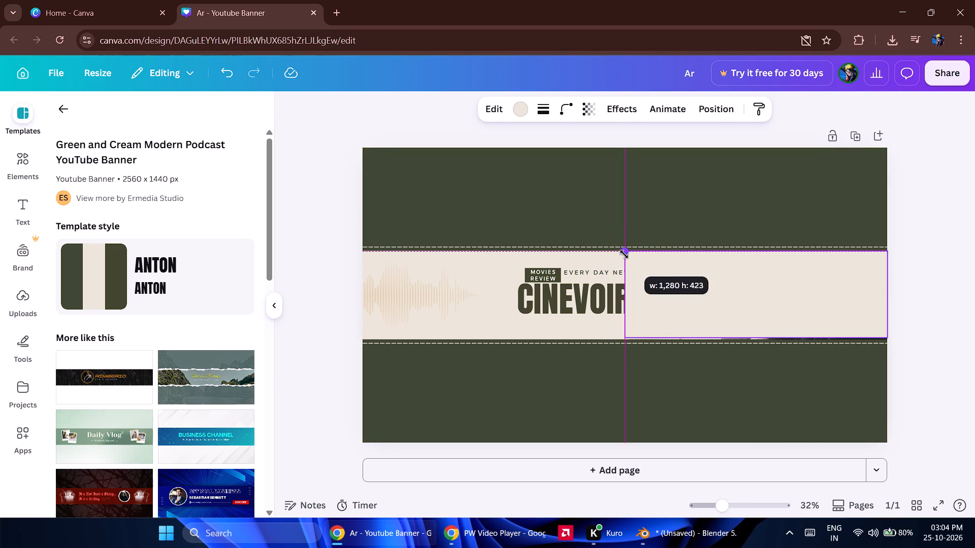
left_click(654, 401)
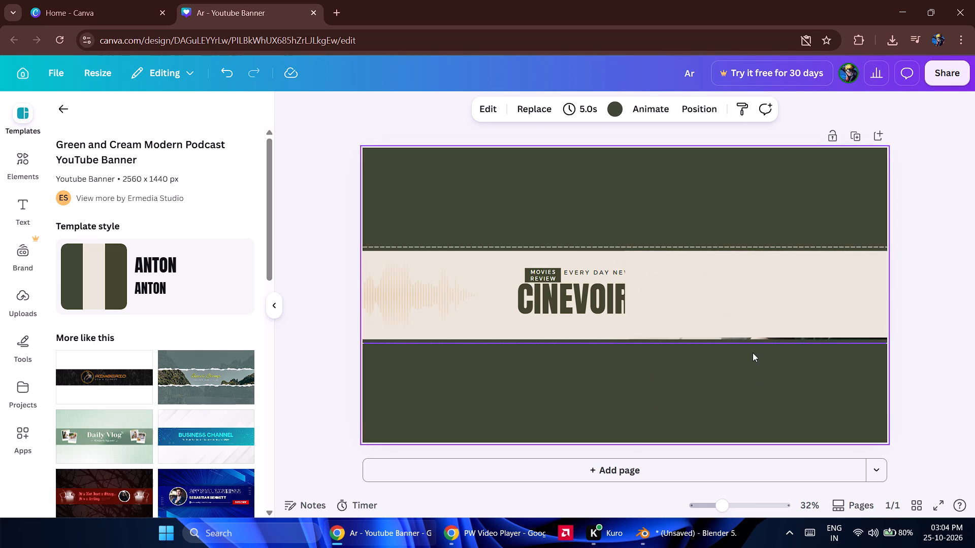
left_click(750, 325)
left_click(754, 336)
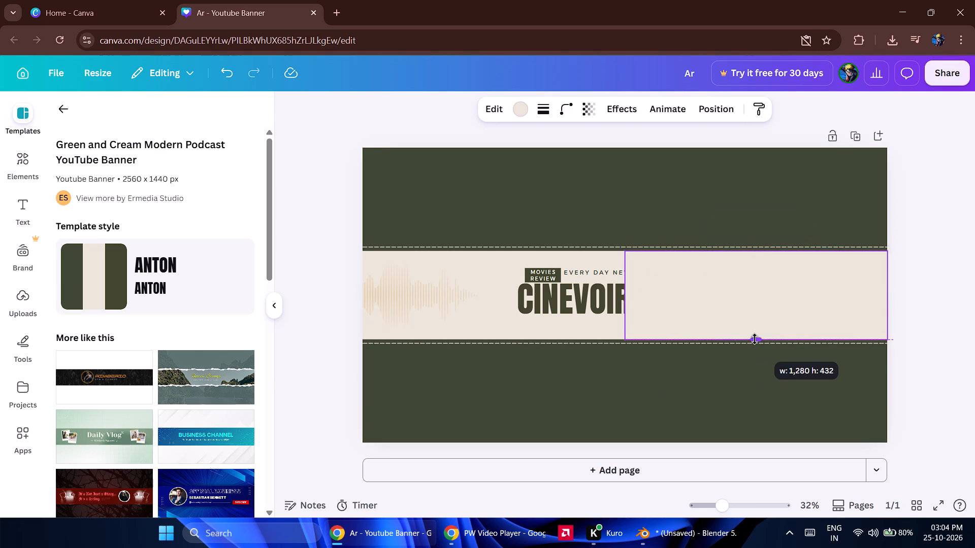
left_click(694, 418)
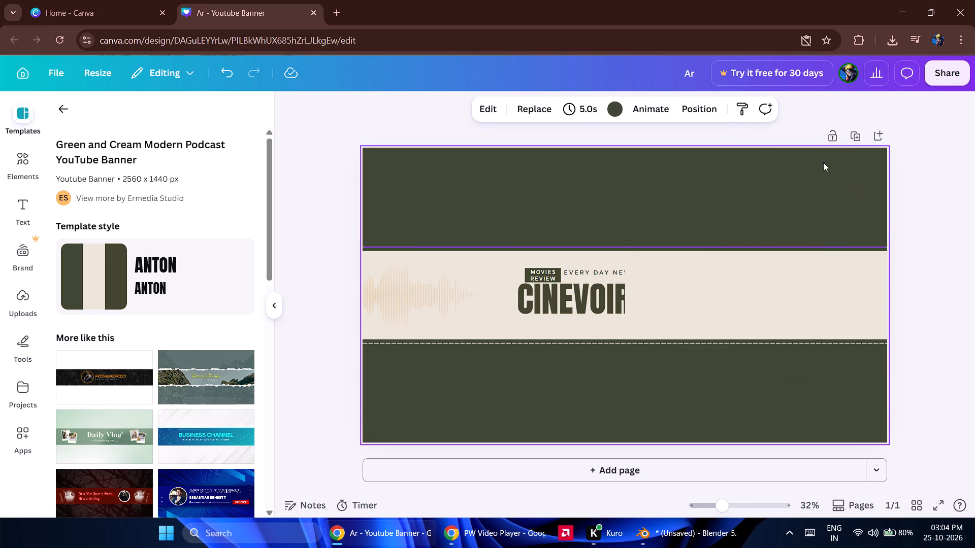
Send the cream block copy to the back, and bring it forward by one layer.
right_click(730, 261)
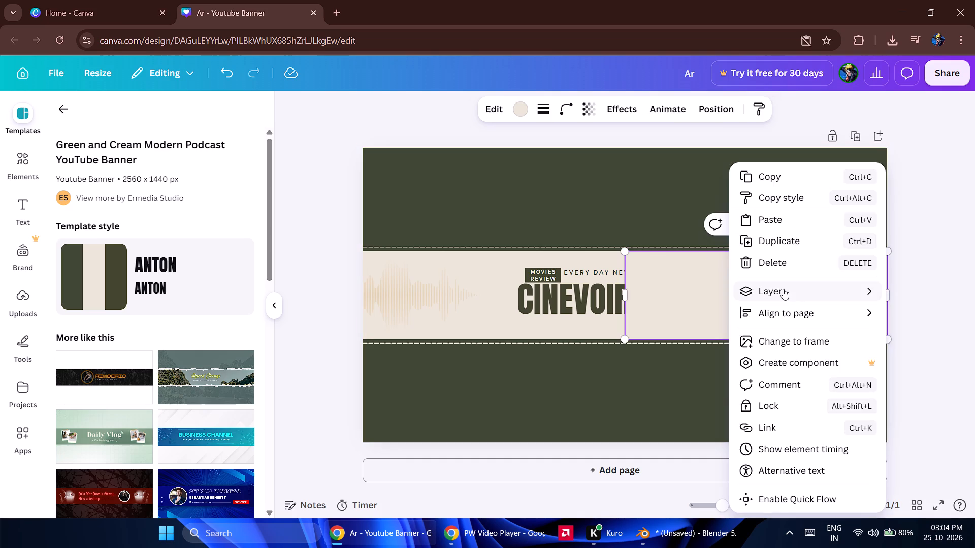
left_click(783, 289)
left_click(664, 357)
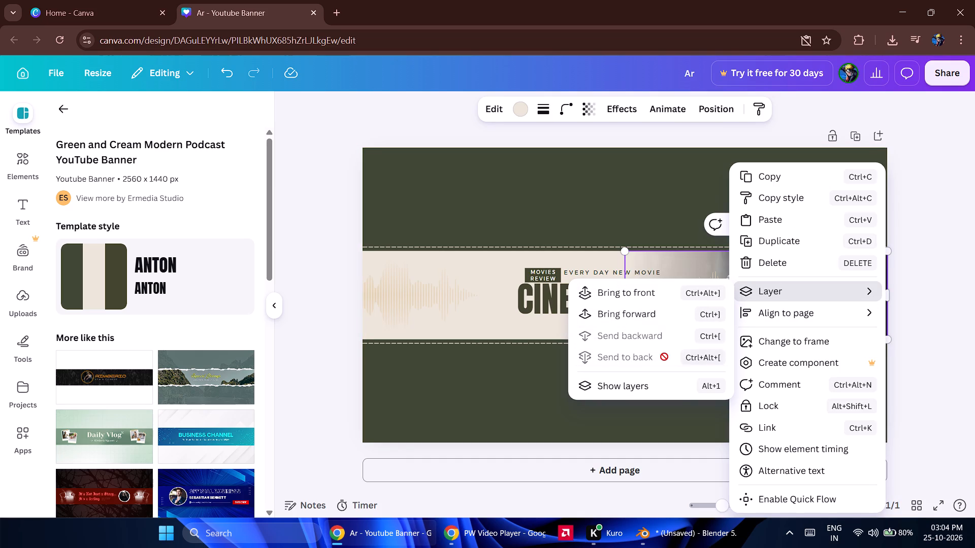
left_click(663, 320)
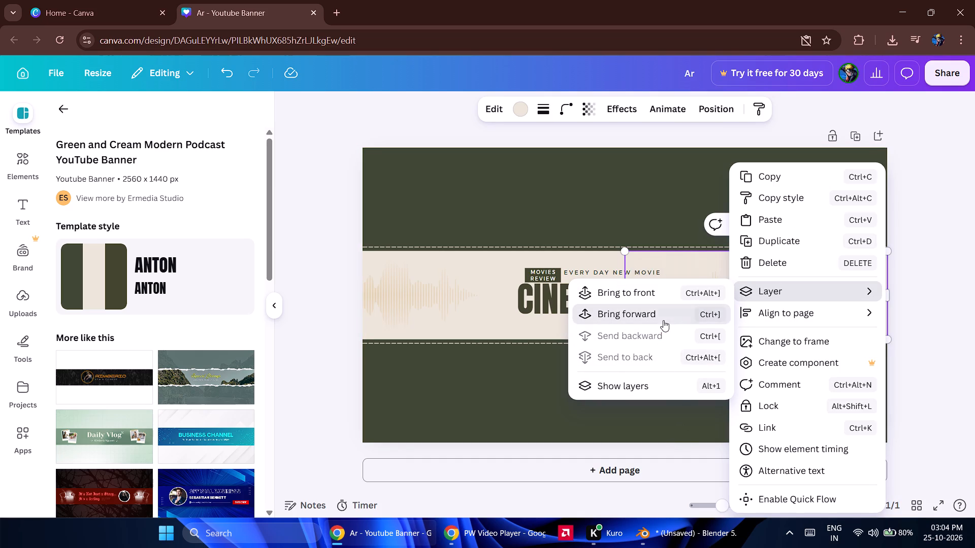
left_click(663, 447)
left_click(692, 404)
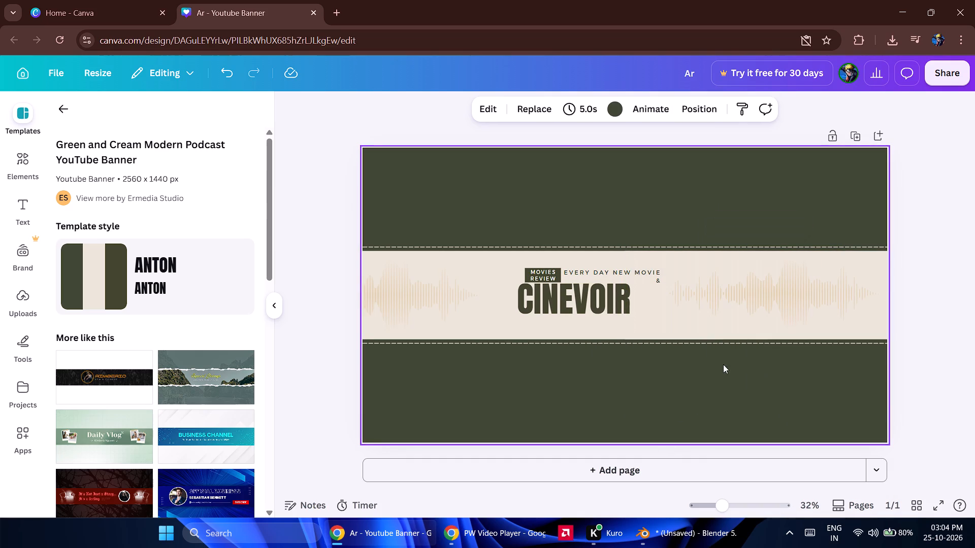
Clear the copied sound waves from the cream area at the far end of the band.
left_click_drag(774, 265, 775, 271)
left_click_drag(774, 291, 702, 394)
left_click(719, 335)
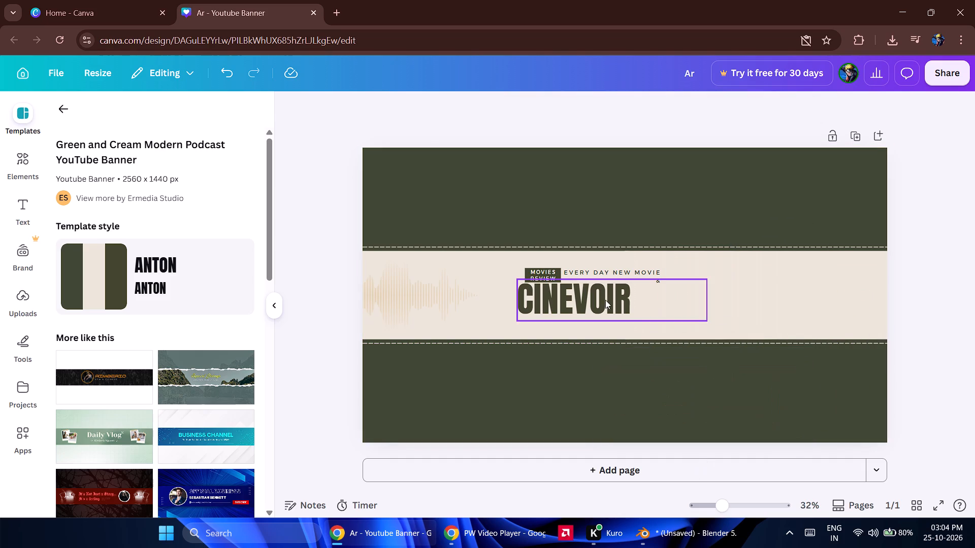
Widen the CINEVOIR title's text box and align it to the centre of the page.
left_click(627, 302)
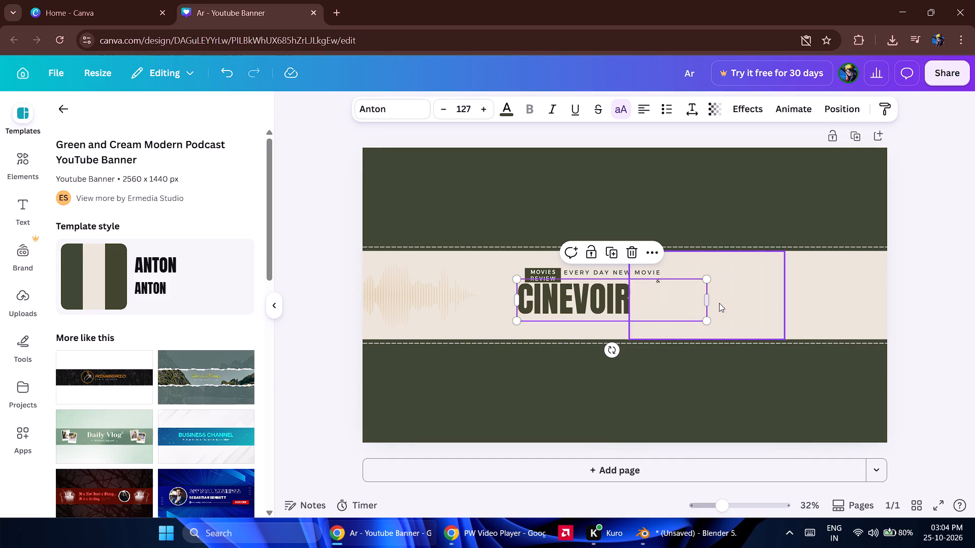
left_click_drag(707, 299, 768, 295)
right_click(640, 313)
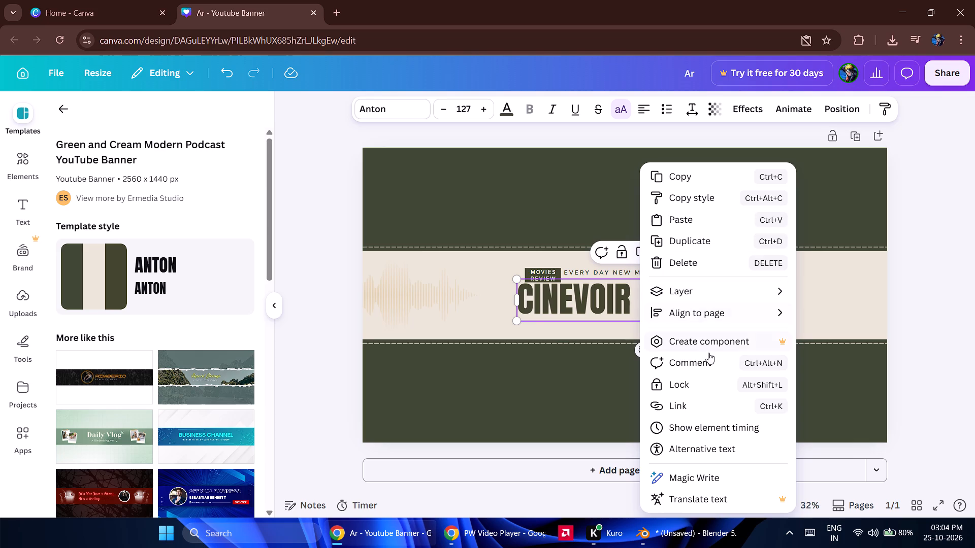
scroll(688, 465, "down", 3)
left_click(688, 306)
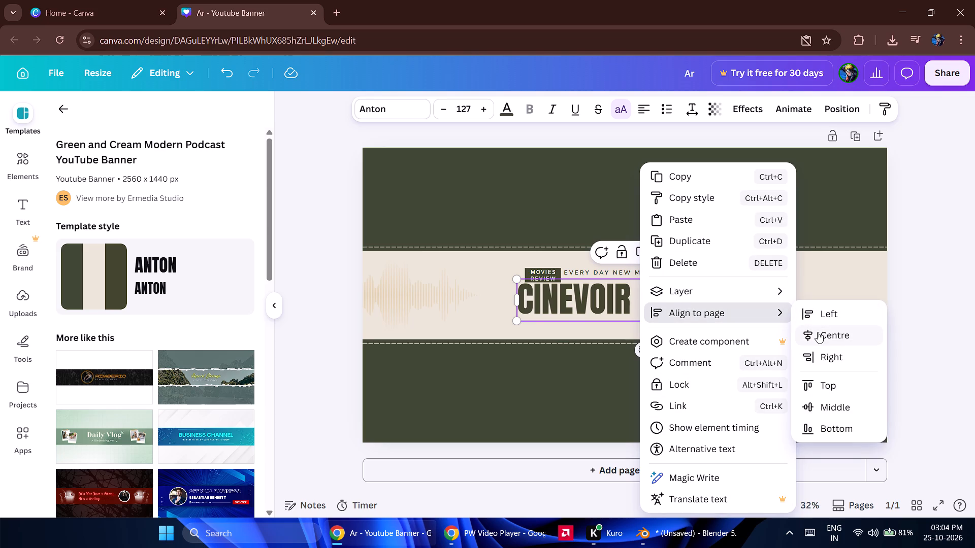
left_click(818, 332)
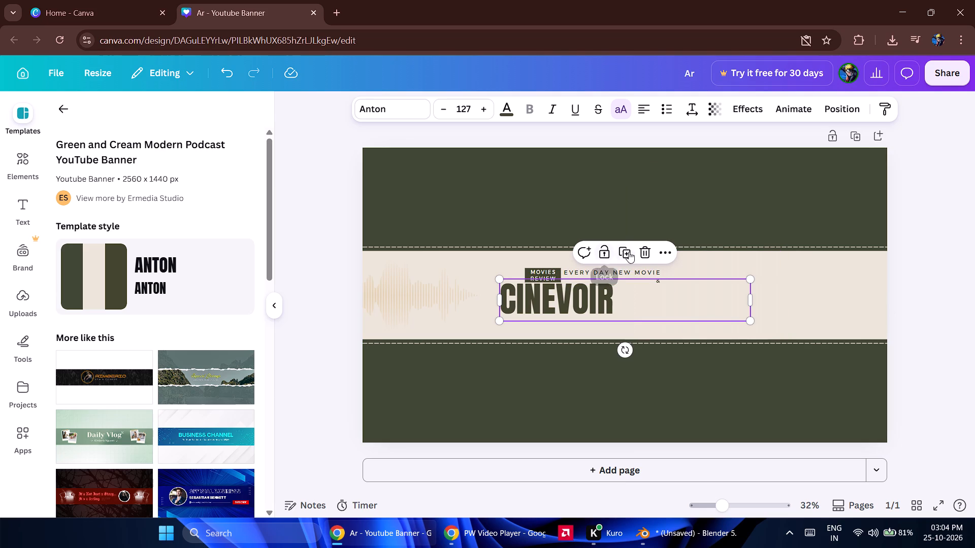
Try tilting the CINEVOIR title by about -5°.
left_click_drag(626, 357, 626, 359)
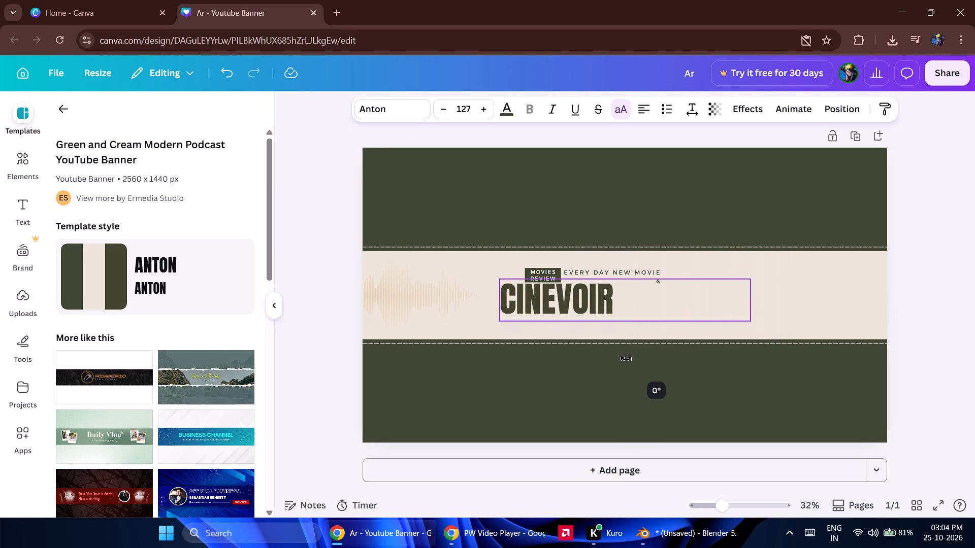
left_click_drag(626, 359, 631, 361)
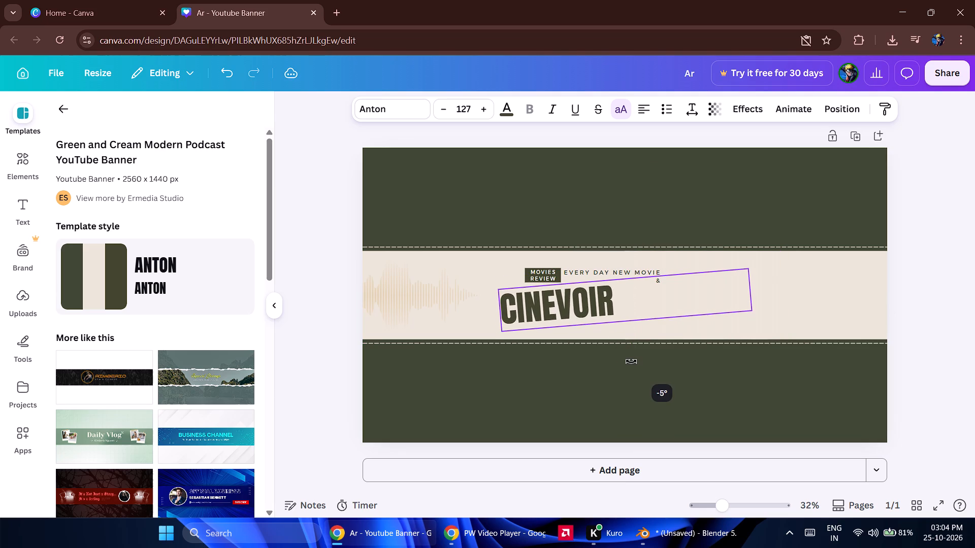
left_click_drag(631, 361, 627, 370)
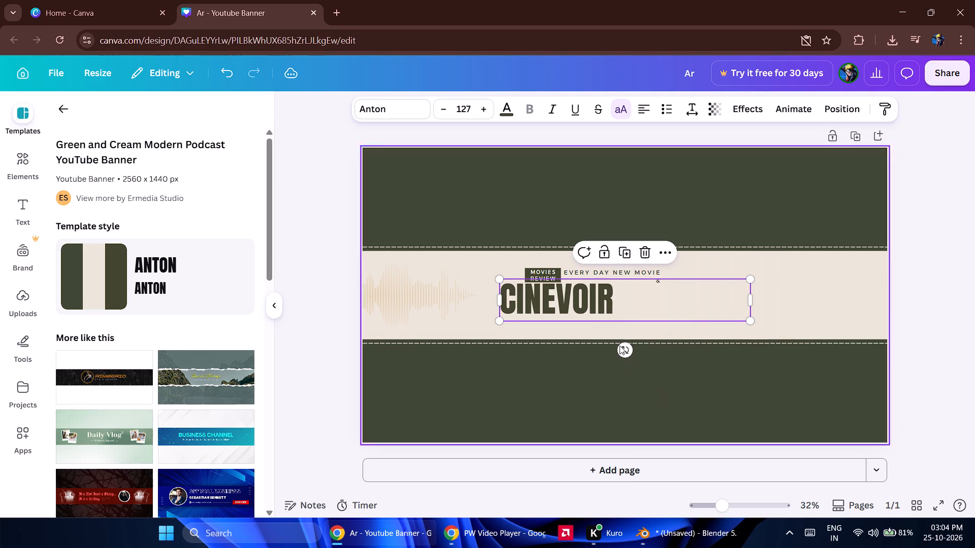
Reposition the CINEVOIR title slightly lower so its lettering sits near the middle of the cream band.
left_click_drag(586, 302, 638, 303)
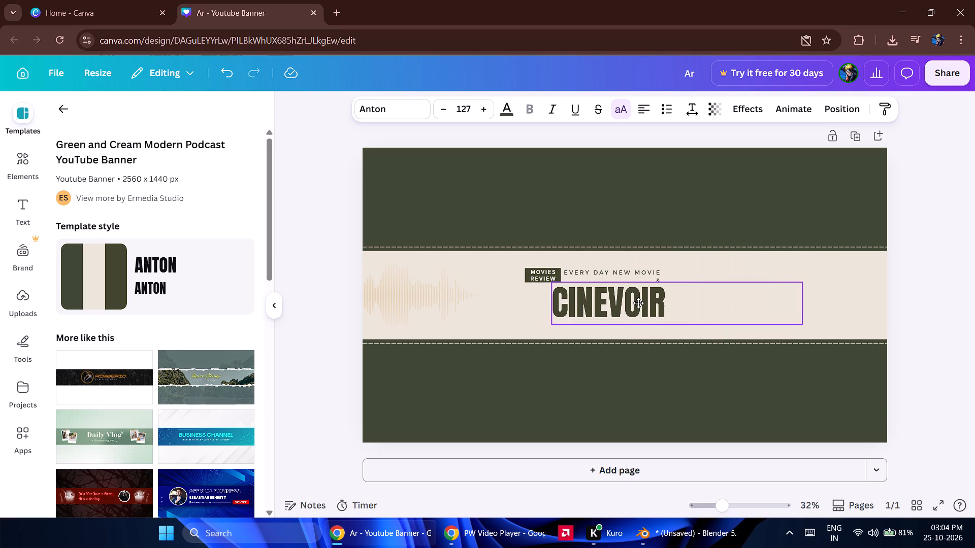
left_click_drag(638, 303, 606, 304)
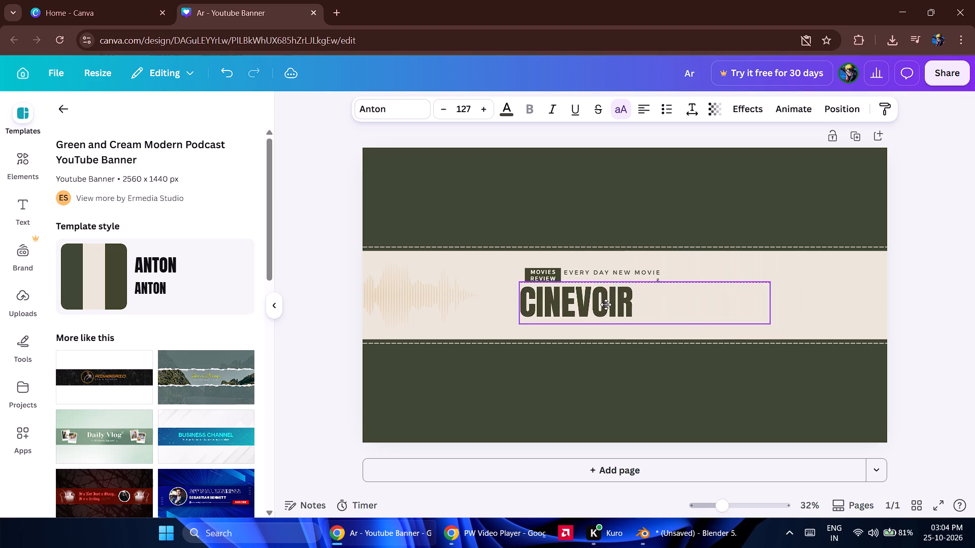
left_click_drag(606, 304, 652, 303)
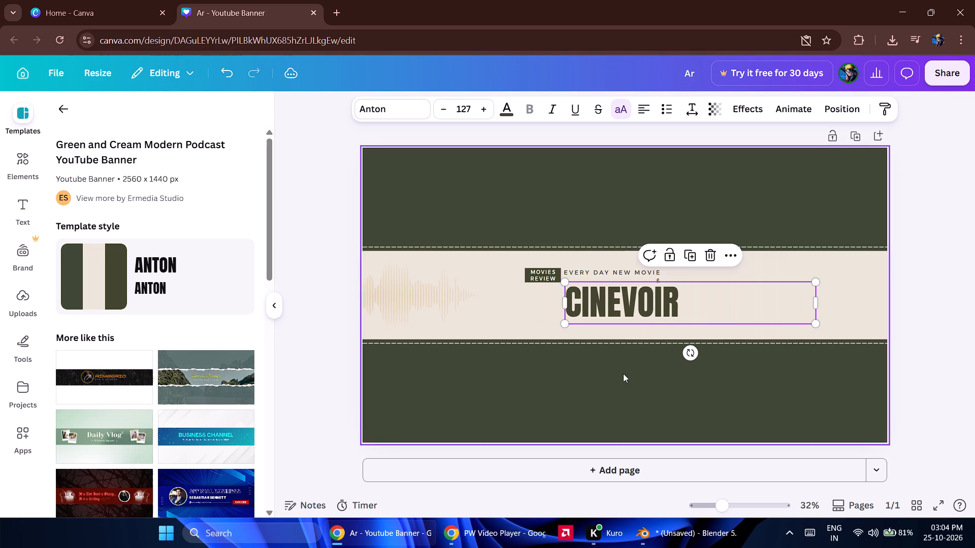
left_click(623, 379)
Move the EVERY DAY NEW MOVIE & tagline away from the MOVIES REVIEW label, just above the end of the CINEVOIR title.
left_click(643, 275)
left_click_drag(639, 272, 651, 271)
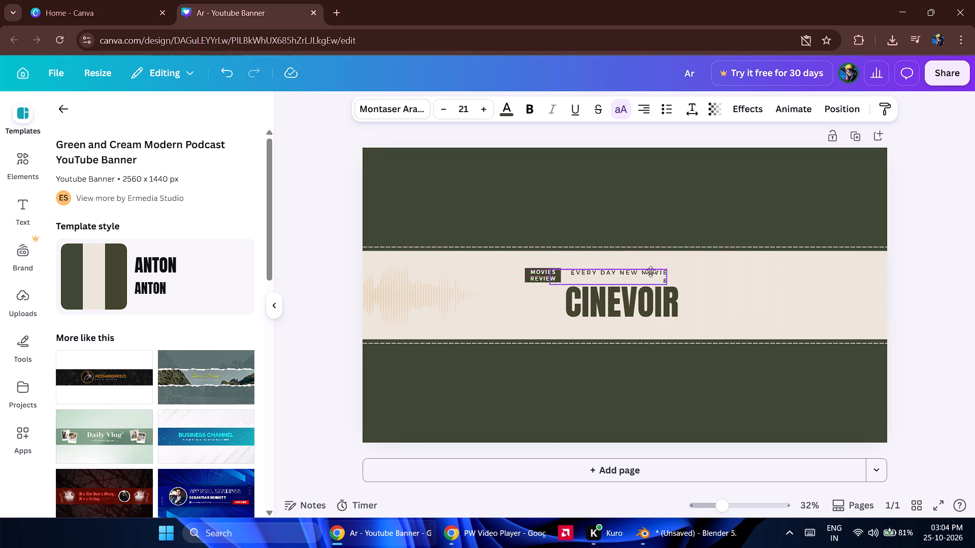
left_click_drag(651, 271, 679, 277)
Delete all the text in the tagline above the CINEVOIR title, keeping its text box.
left_click(690, 282)
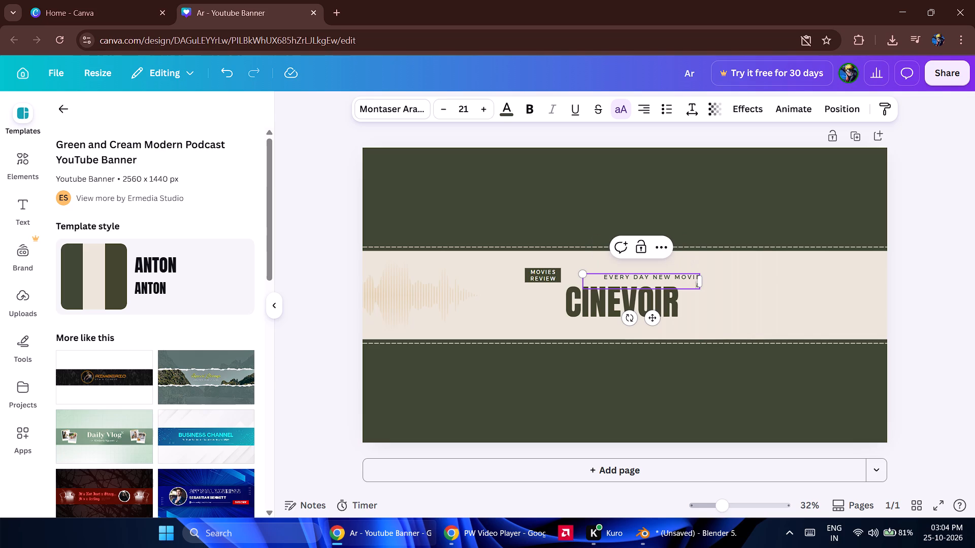
left_click(694, 283)
key("BackSpace")
key("BackSpace")
key("BackSpace")
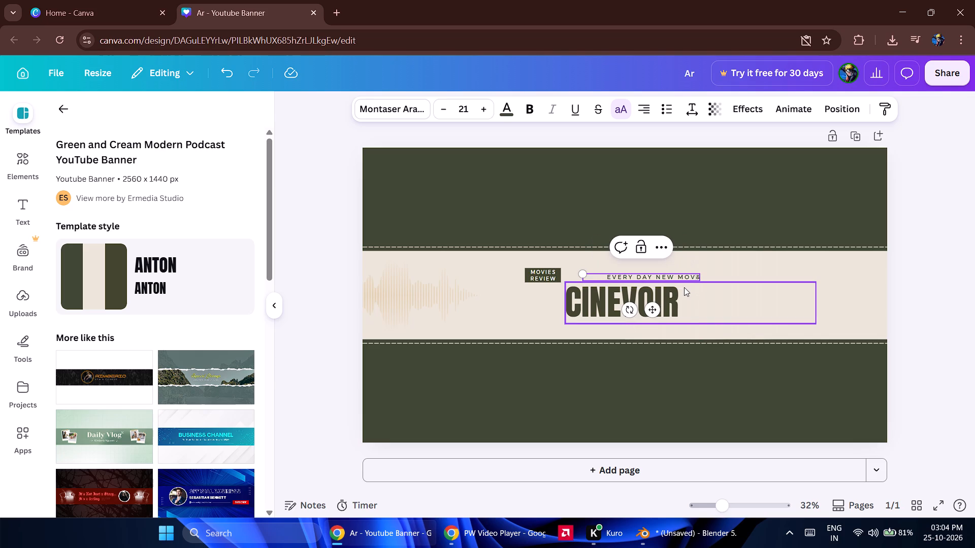
key("BackSpace")
key("BackSpace")
key("BackSpace")
key("BackSpace")
key("BackSpace")
key("BackSpace")
key("BackSpace")
key("BackSpace")
key("BackSpace")
key("BackSpace")
key("BackSpace")
key("BackSpace")
key("BackSpace")
key("BackSpace")
key("BackSpace")
key("BackSpace")
key("BackSpace")
key("BackSpace")
key("BackSpace")
key("BackSpace")
key("Right")
key("Right")
key("Right")
key("BackSpace")
key("BackSpace")
key("Left")
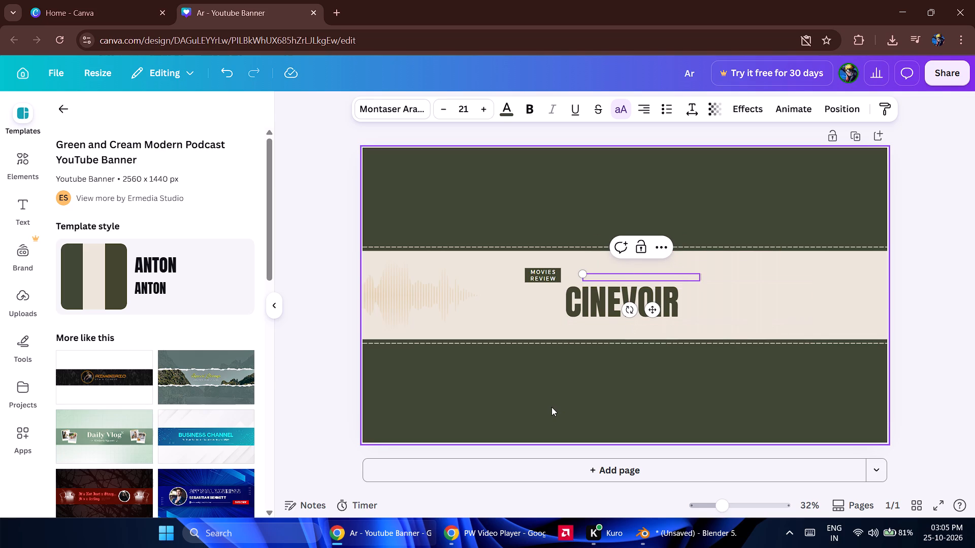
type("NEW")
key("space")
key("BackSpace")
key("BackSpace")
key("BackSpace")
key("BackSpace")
Enter EVERY DAY in the empty tagline text box above the CINEVOIR title.
type("EVERY")
key("space")
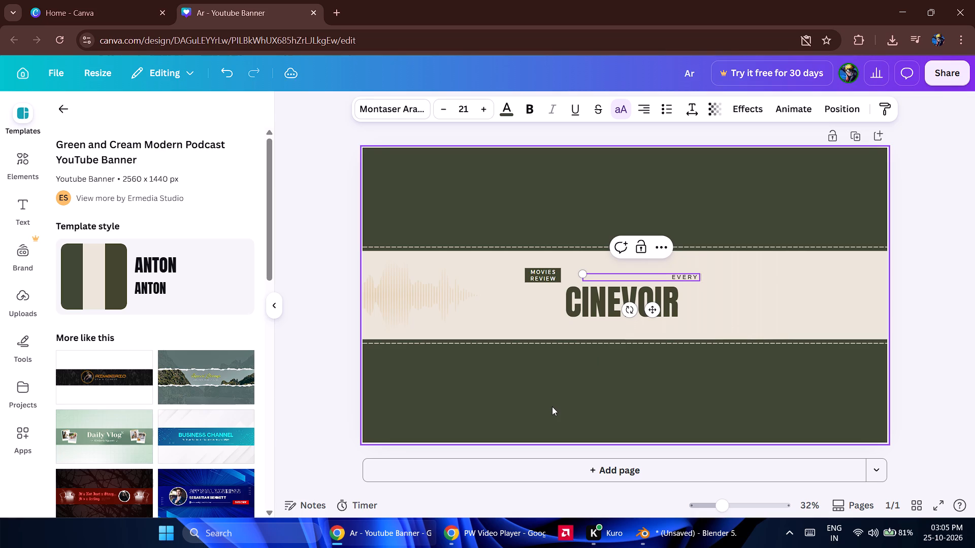
type("DYA")
key("space")
key("BackSpace")
key("BackSpace")
key("BackSpace")
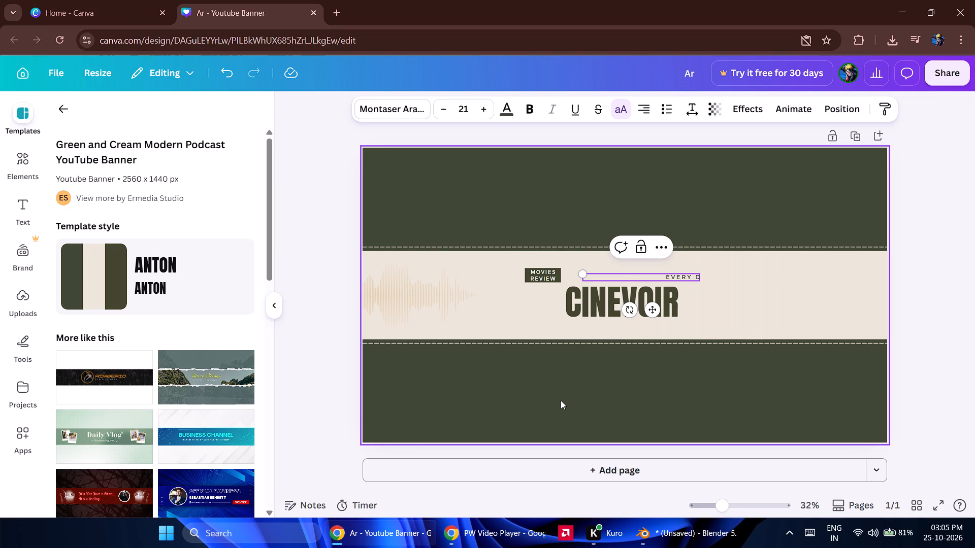
type("AY")
key("space")
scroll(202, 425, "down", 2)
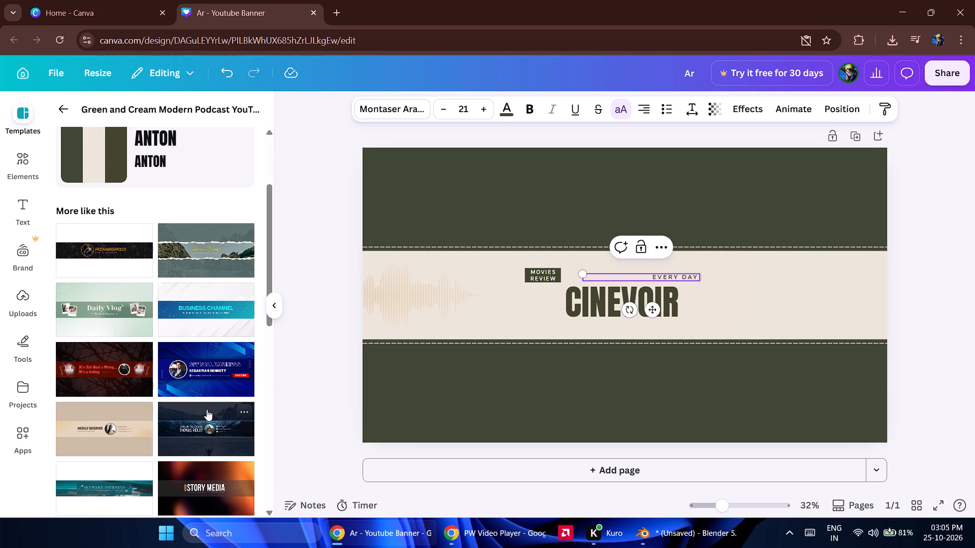
Extend the tagline above the CINEVOIR title to read EVERY DAY WITH NEW MOVIES AND SERIES.
scroll(228, 401, "down", 2)
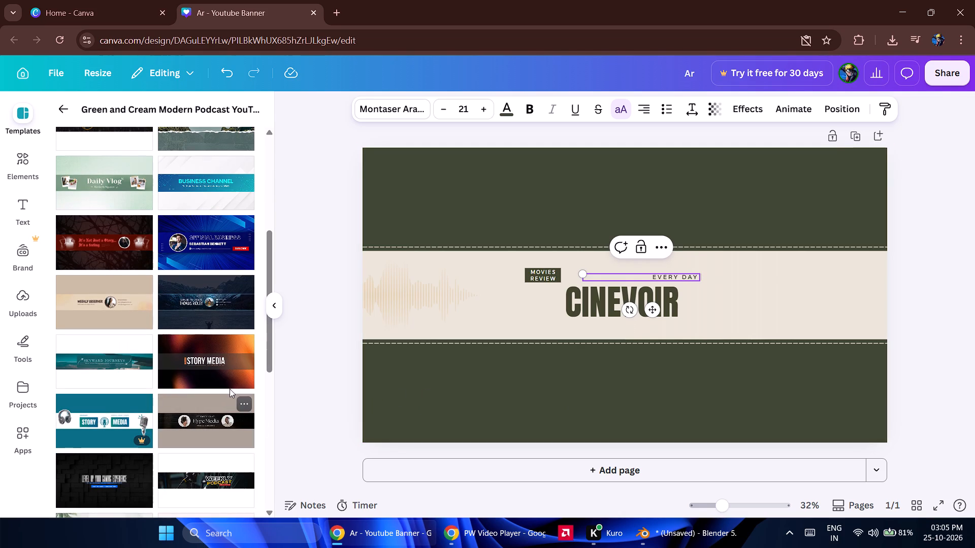
scroll(170, 405, "down", 3)
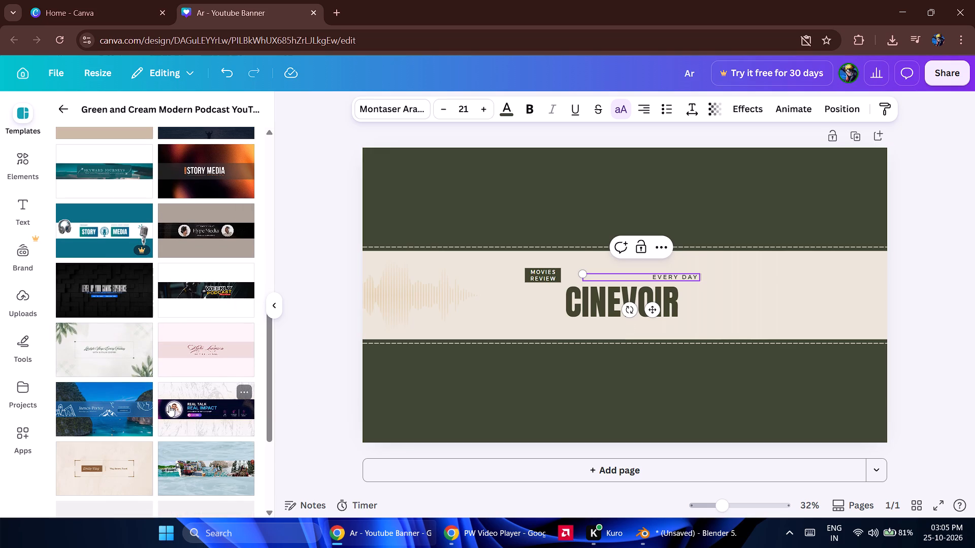
type("WITH")
key("space")
type("NEW MOVIES AND")
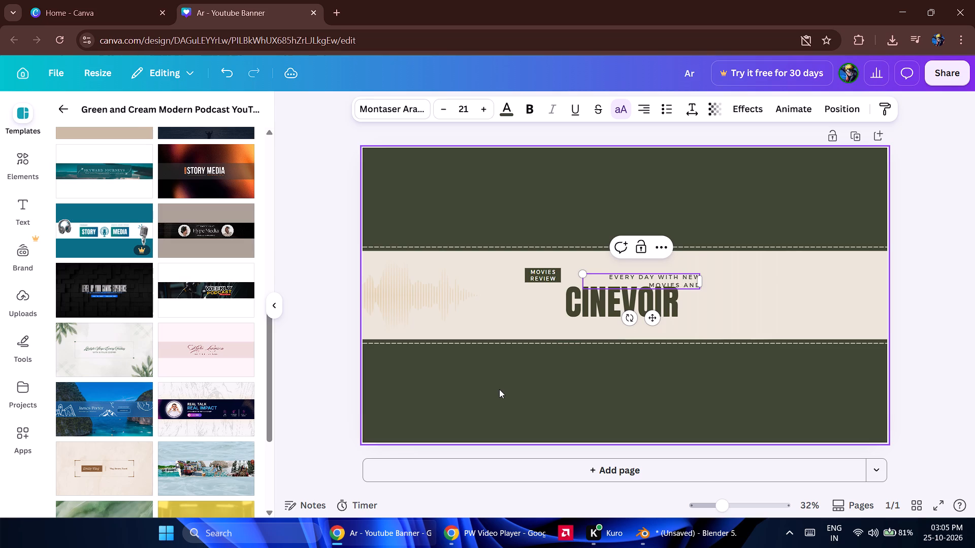
key("space")
type("SERIR")
key("BackSpace")
type("ES")
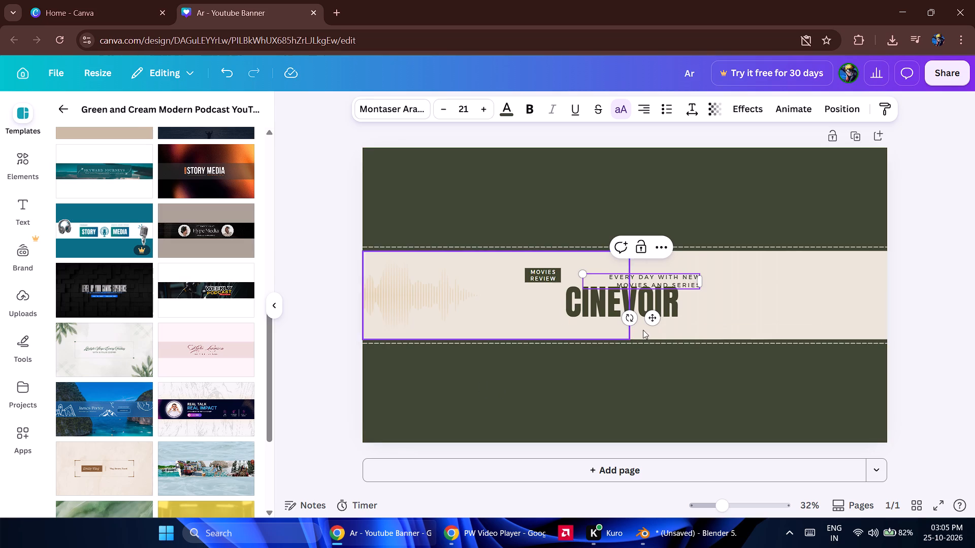
Move the two-line tagline directly above the CINEVOIR title, with its end aligned to the title's last letter.
left_click_drag(656, 320, 635, 316)
left_click(627, 358)
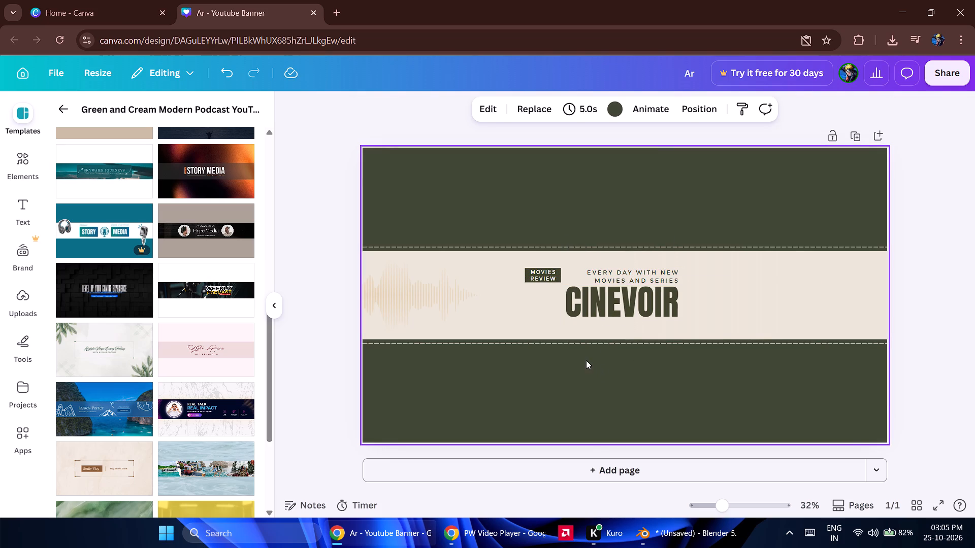
Move the MOVIES REVIEW text and its dark green box over together so they sit beside the start of the tagline.
left_click(535, 270)
left_click_drag(558, 312, 574, 311)
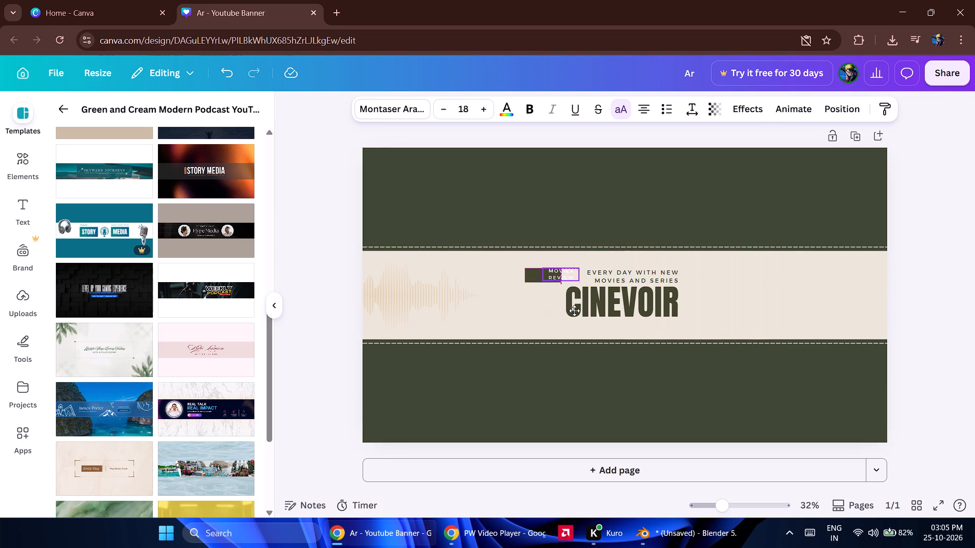
left_click_drag(574, 311, 584, 312)
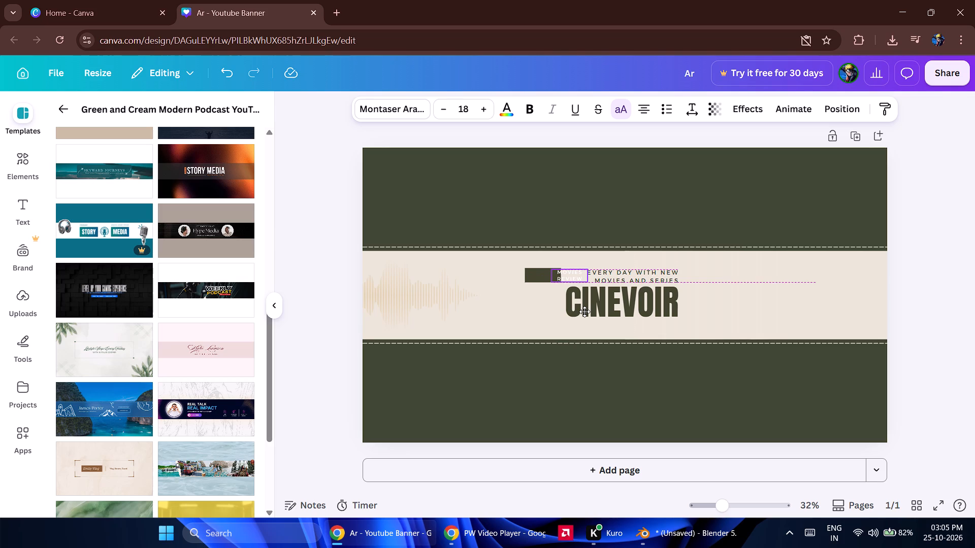
left_click_drag(584, 312, 583, 312)
left_click(539, 279)
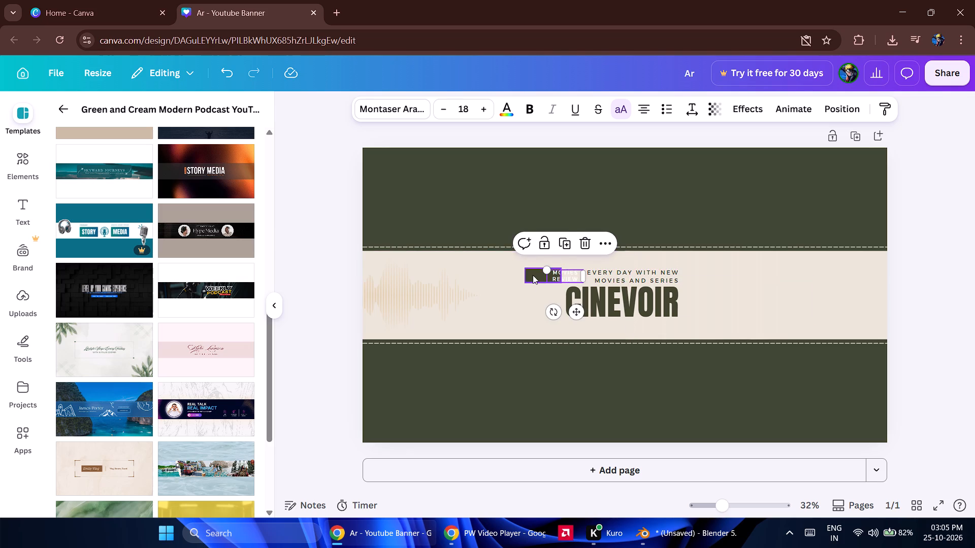
left_click(533, 275)
left_click_drag(538, 314, 550, 314)
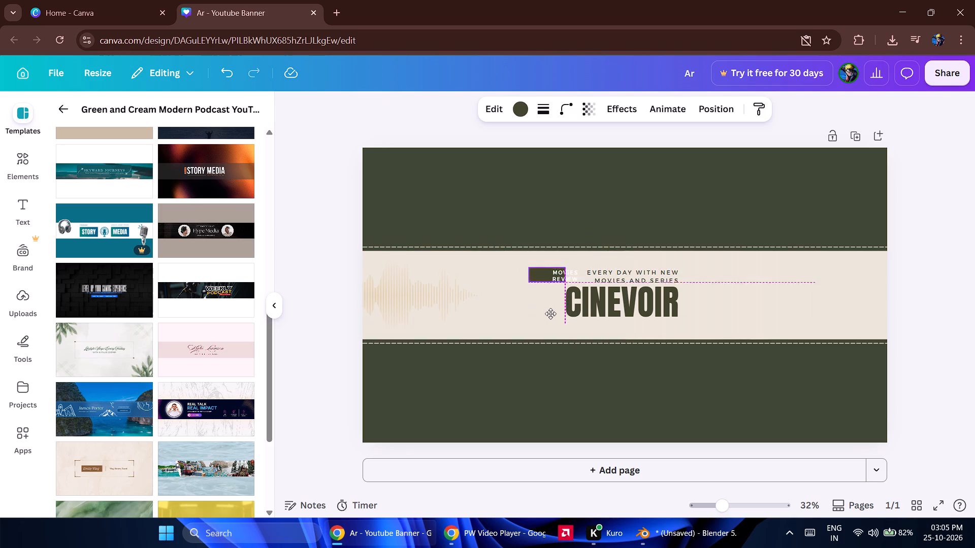
left_click_drag(550, 314, 563, 314)
Shift the CINEVOIR title leftward so it begins beneath the MOVIES REVIEW label.
left_click(633, 311)
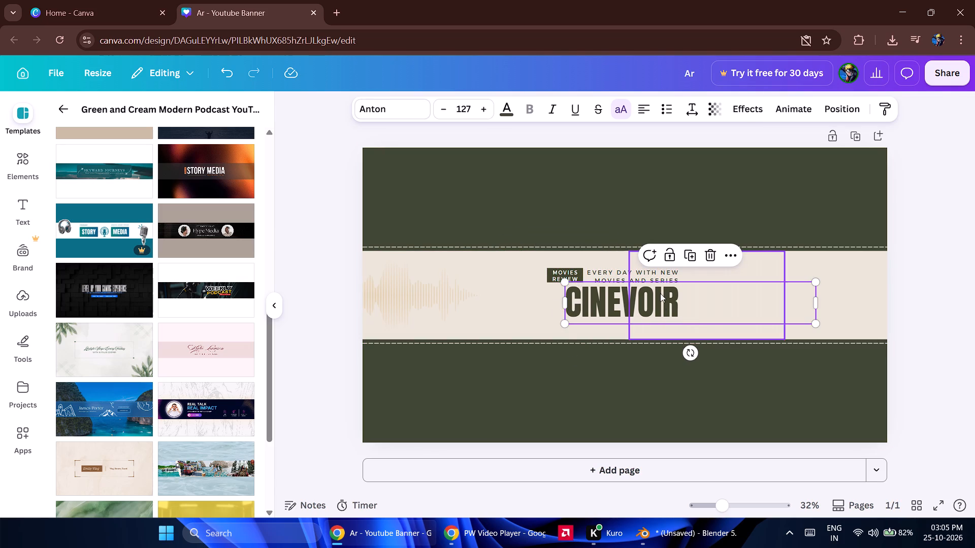
left_click_drag(660, 293, 649, 294)
left_click(592, 365)
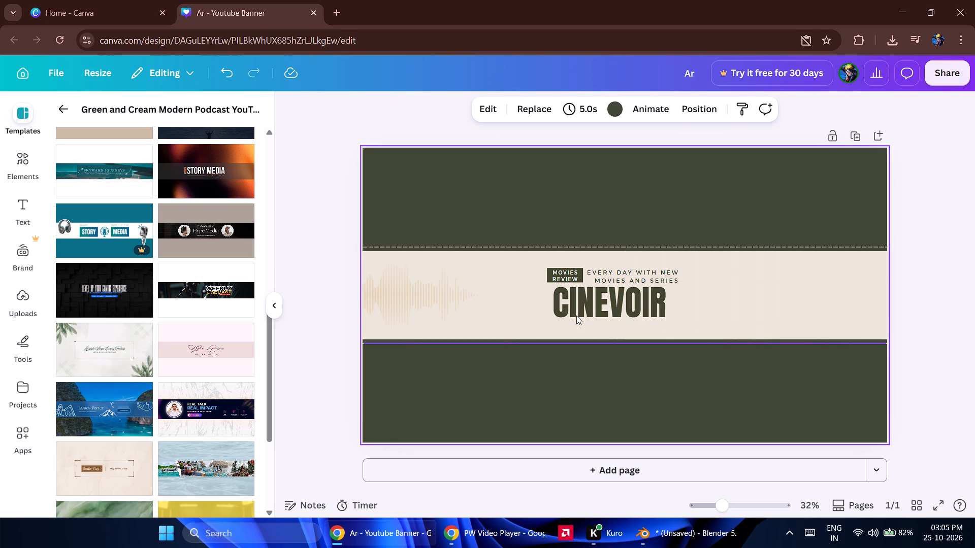
Lower the MOVIES REVIEW text and its dark green box slightly, close above the CINEVOIR title.
left_click(569, 273)
left_click(573, 311)
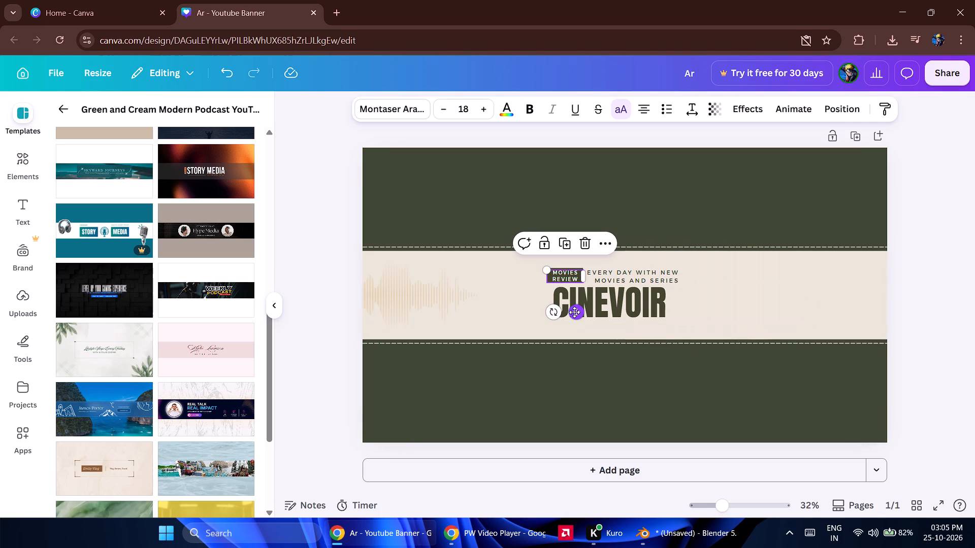
left_click(570, 269)
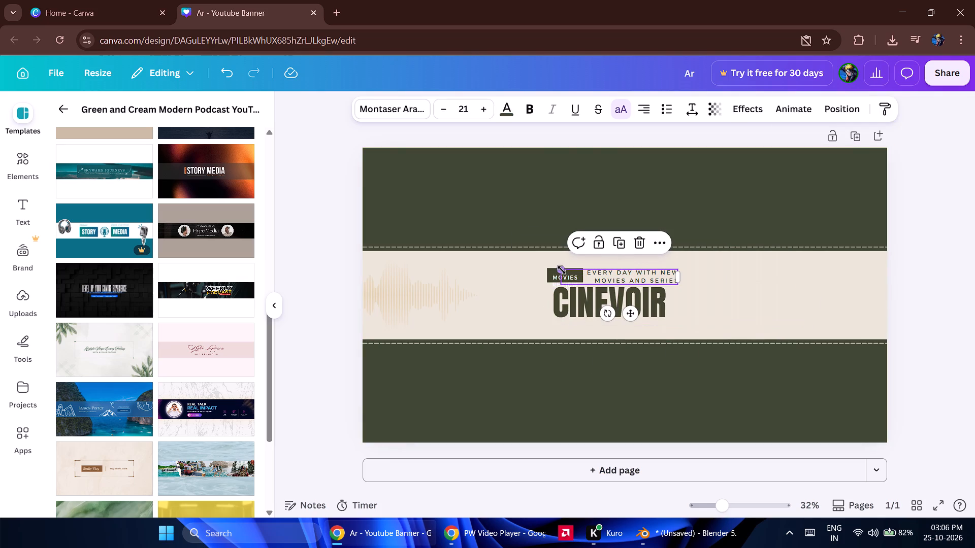
left_click(547, 272)
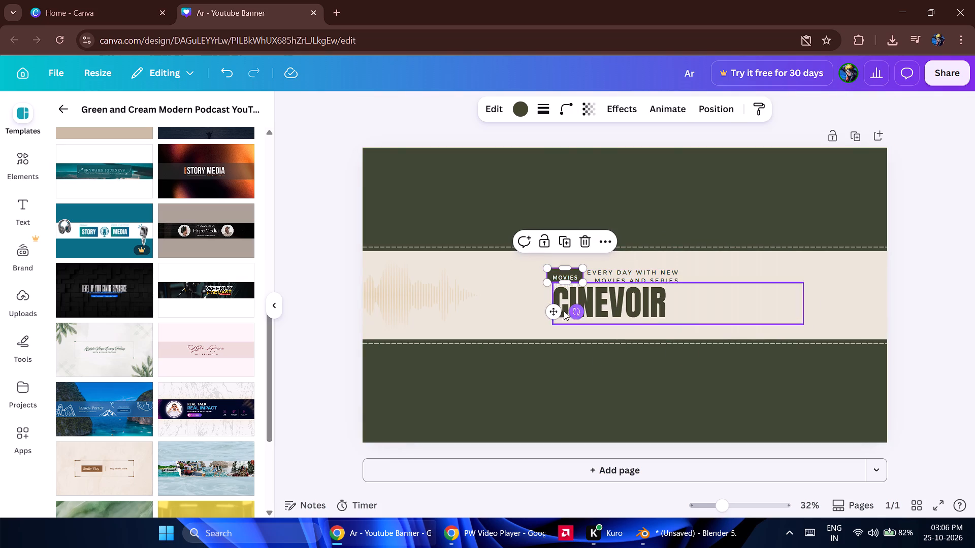
left_click(557, 312)
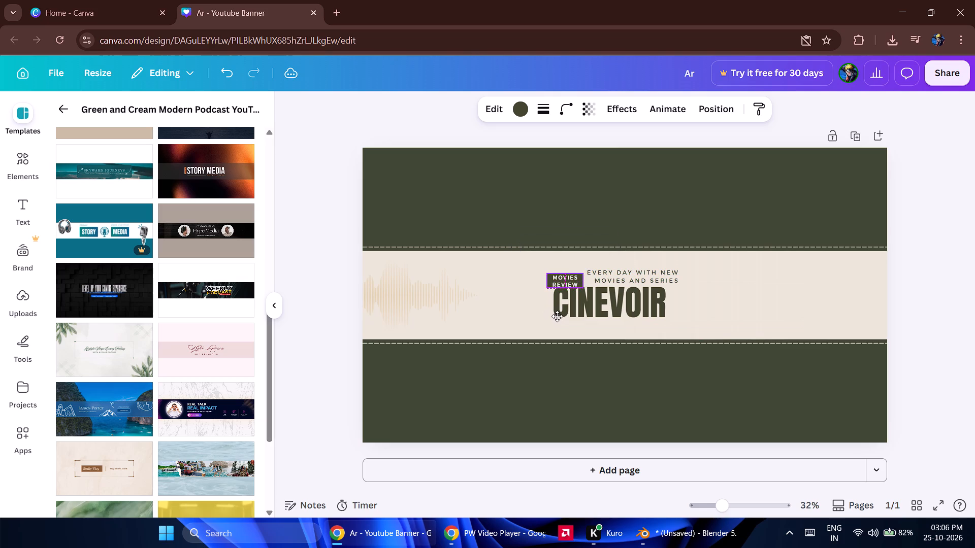
Move the CINEVOIR title slightly left and down so its left edge lines up with the MOVIES REVIEW box.
left_click(594, 300)
left_click_drag(594, 300, 590, 303)
left_click(560, 374)
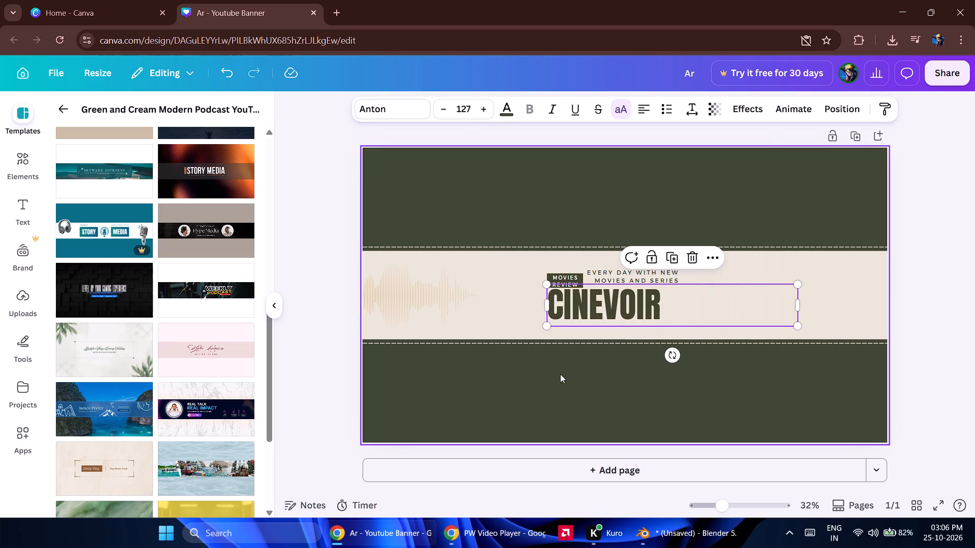
Lower the EVERY DAY WITH NEW MOVIES AND SERIES tagline so it sits level with the MOVIES REVIEW label.
left_click(614, 271)
left_click(624, 312)
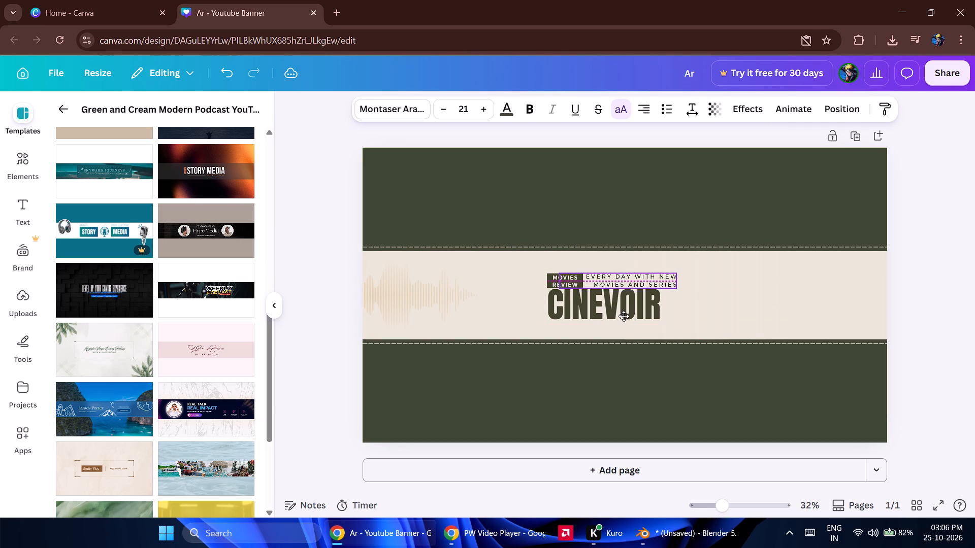
left_click(506, 366)
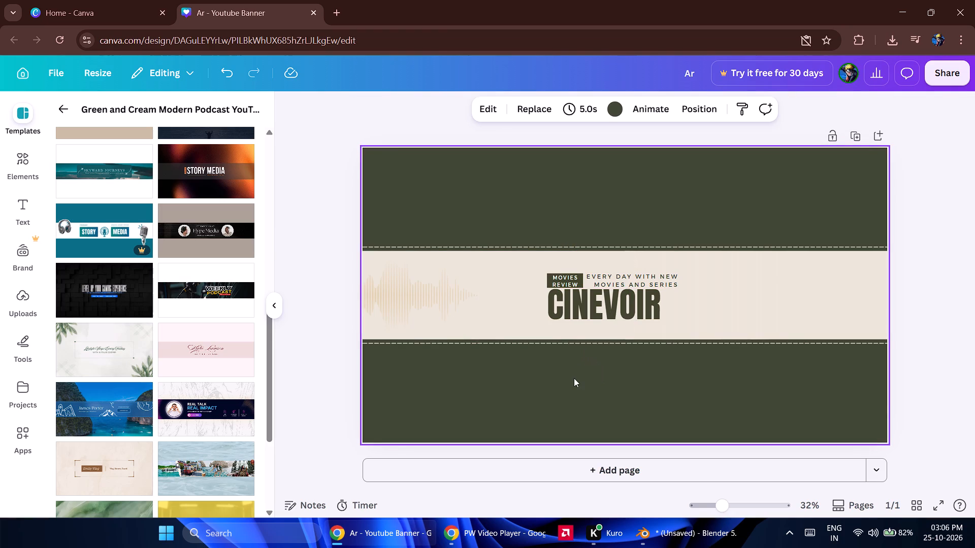
left_click(749, 136)
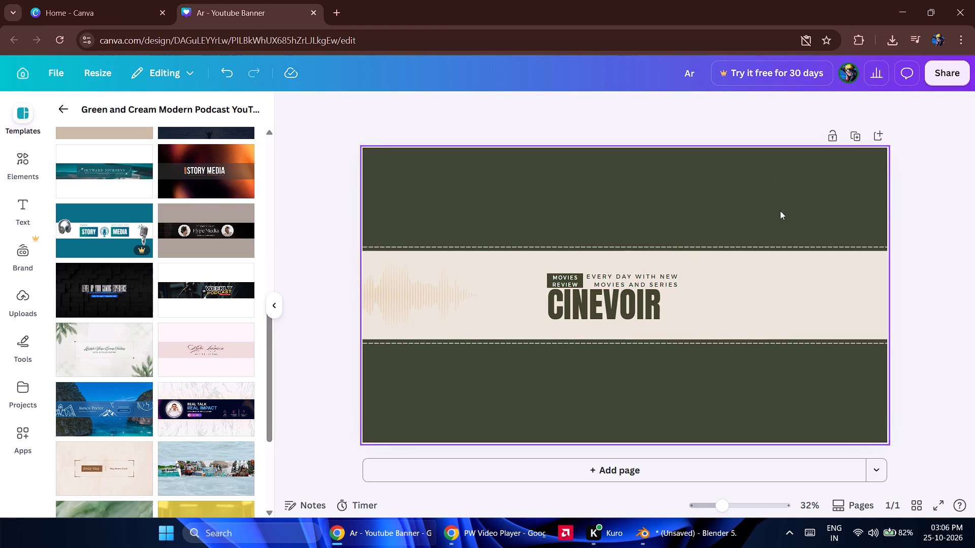
Enter YOUTUBE in the fonts and combinations search and look through the text styles.
left_click(22, 202)
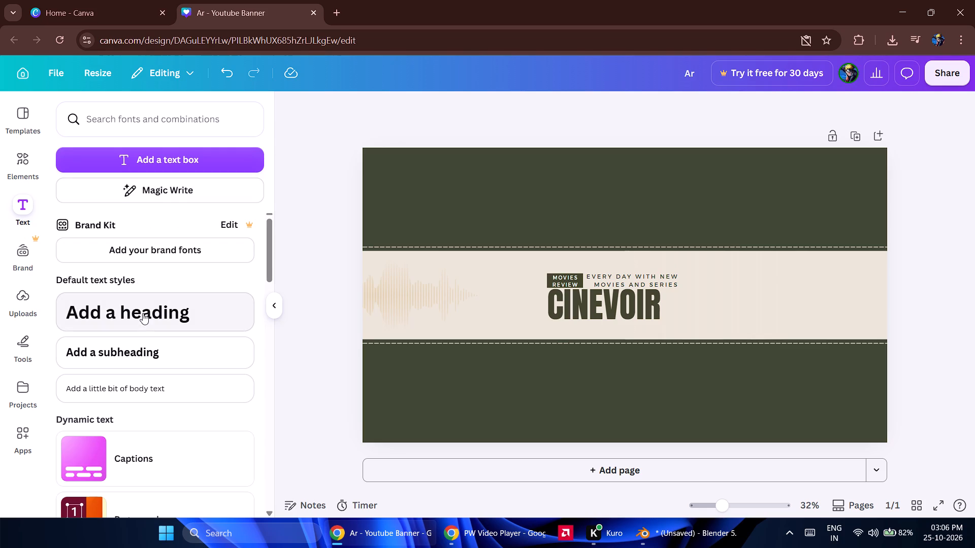
left_click(112, 115)
type("YOUTUBE")
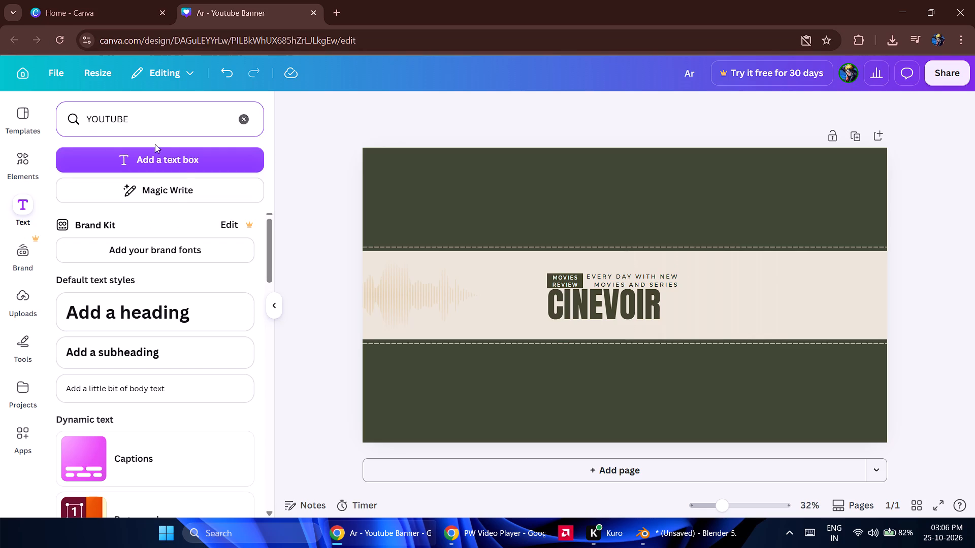
scroll(155, 284, "down", 8)
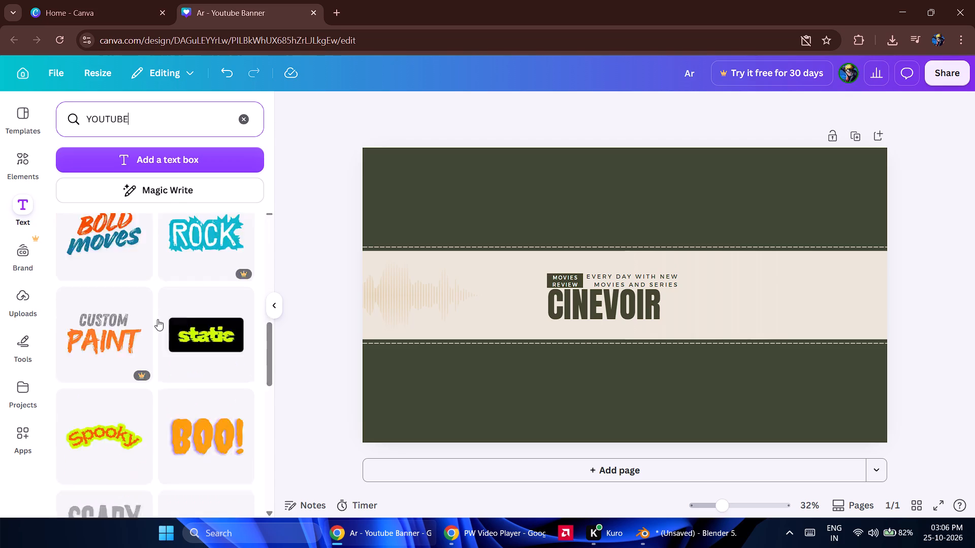
scroll(157, 319, "down", 1)
scroll(201, 319, "down", 6)
scroll(200, 309, "up", 2)
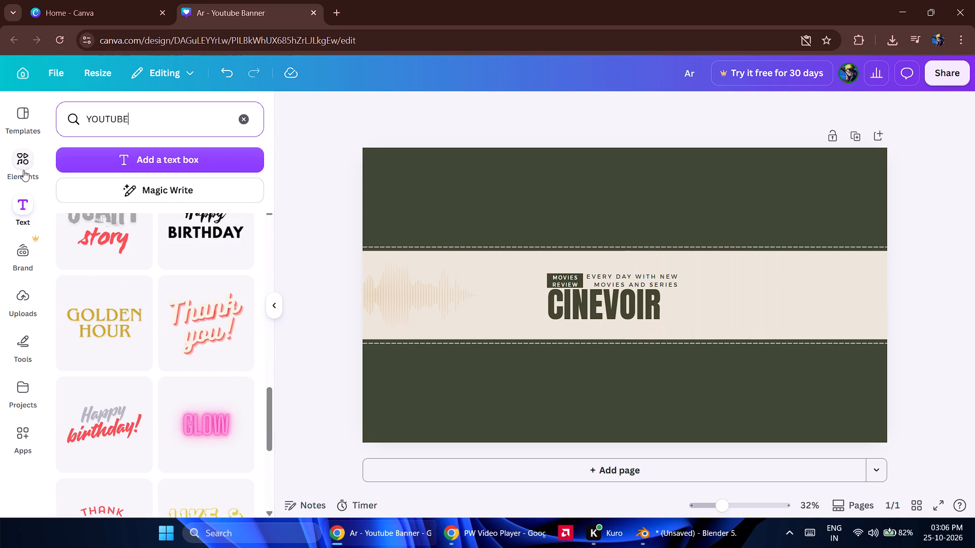
Browse the graphics elements and open the complete Social Media collection.
left_click(24, 169)
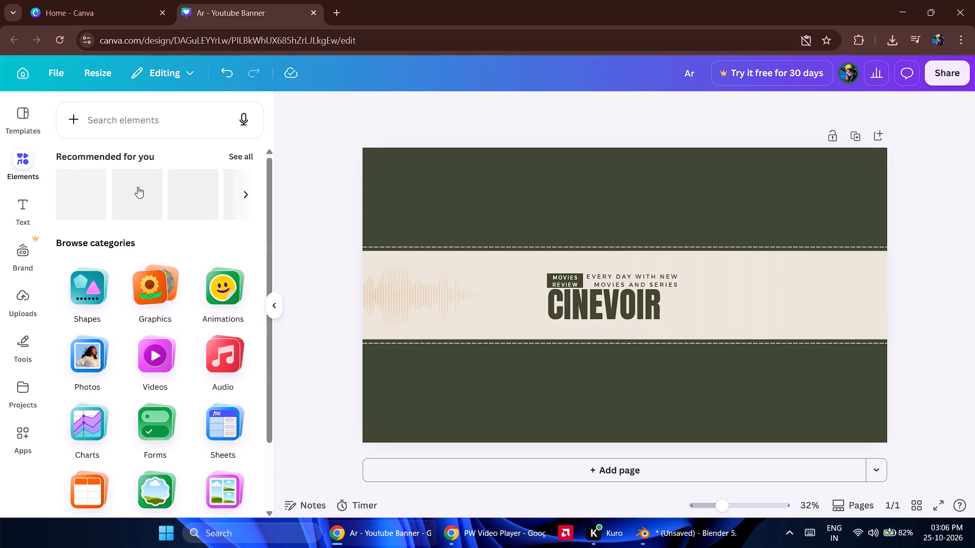
scroll(232, 300, "down", 3)
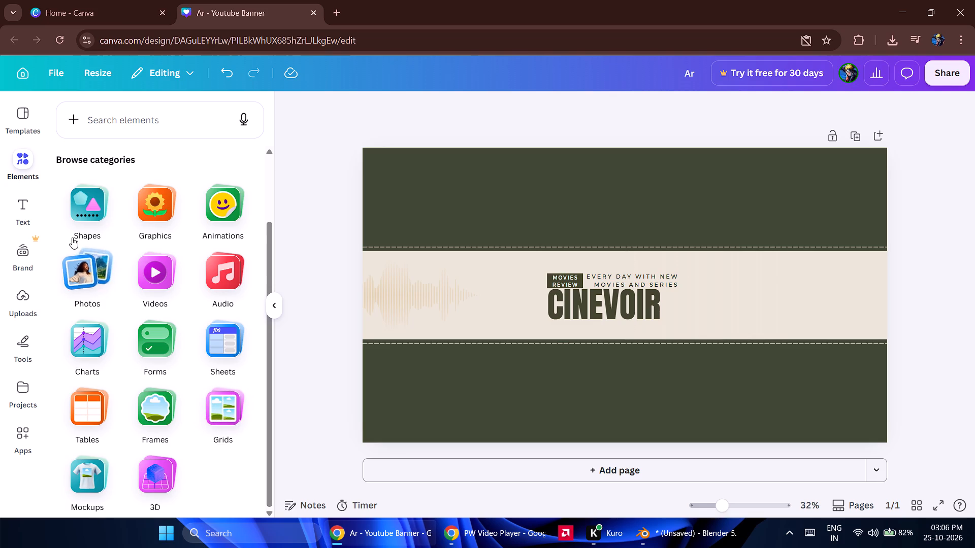
left_click(142, 204)
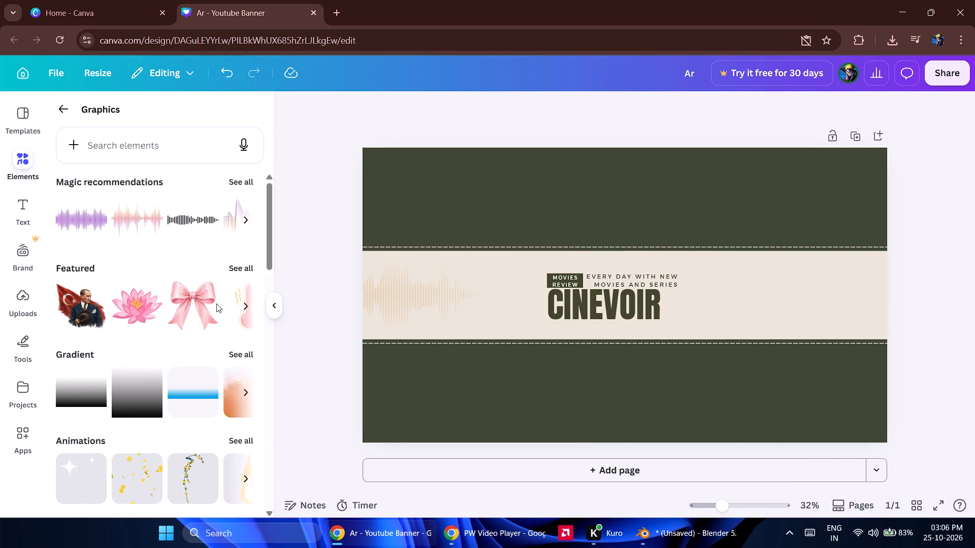
scroll(180, 366, "down", 6)
scroll(183, 348, "up", 2)
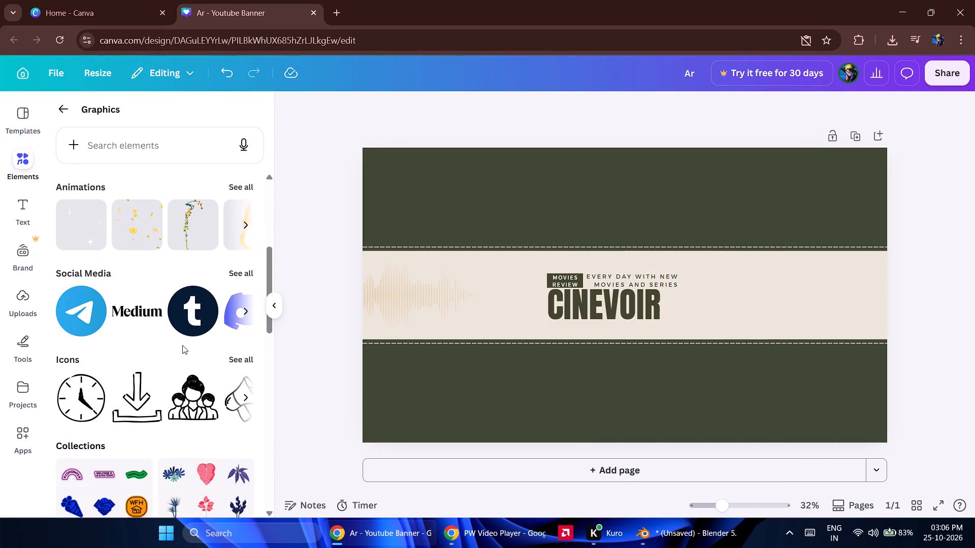
left_click(246, 315)
left_click(246, 315)
left_click(246, 315)
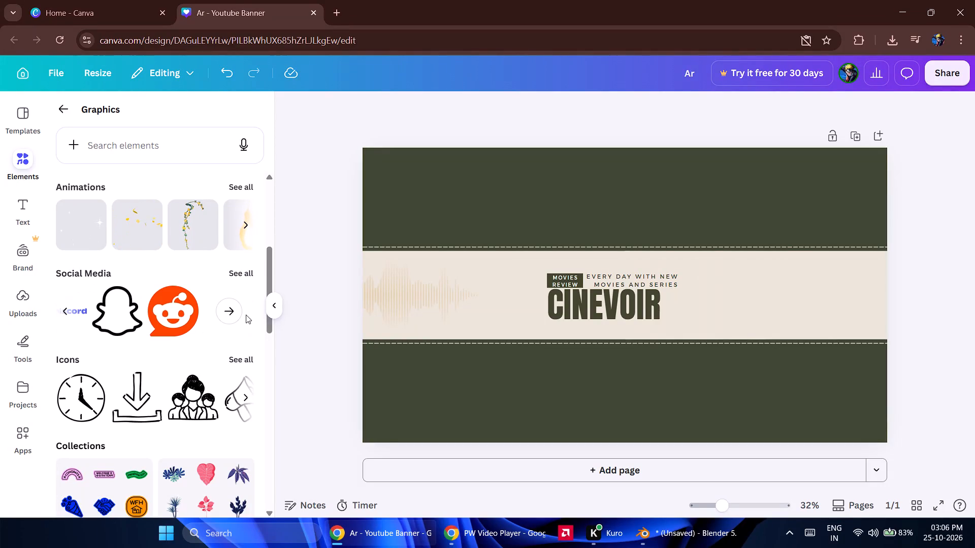
left_click(246, 315)
left_click(236, 316)
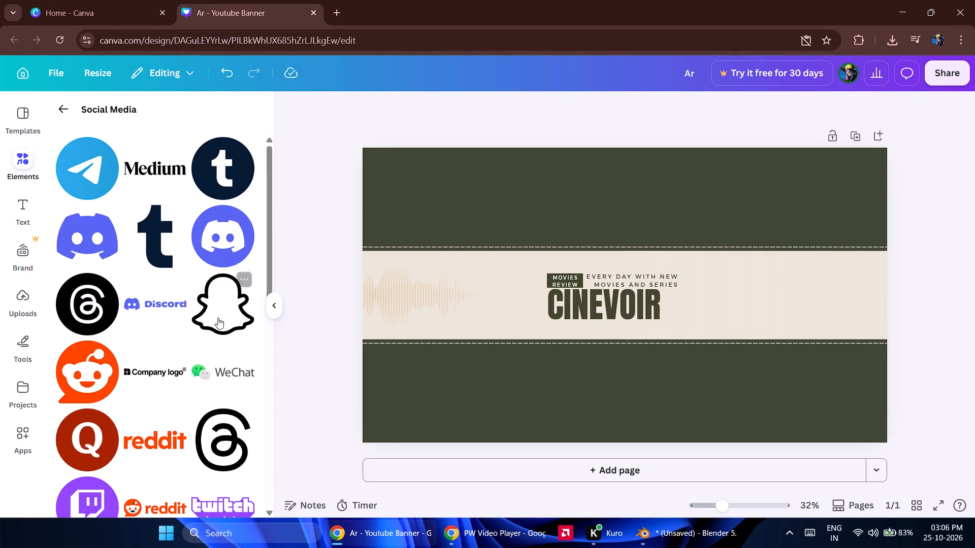
Find the YouTube wordmark logo with the red play symbol and black lettering in the Social Media collection and add it to the banner.
scroll(206, 332, "down", 3)
scroll(192, 357, "up", 2)
scroll(192, 357, "down", 4)
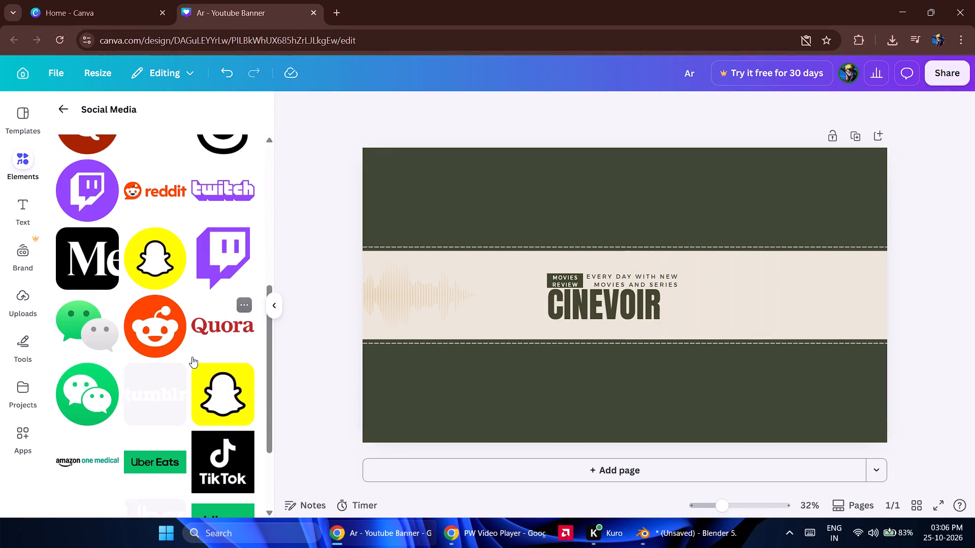
scroll(192, 357, "down", 6)
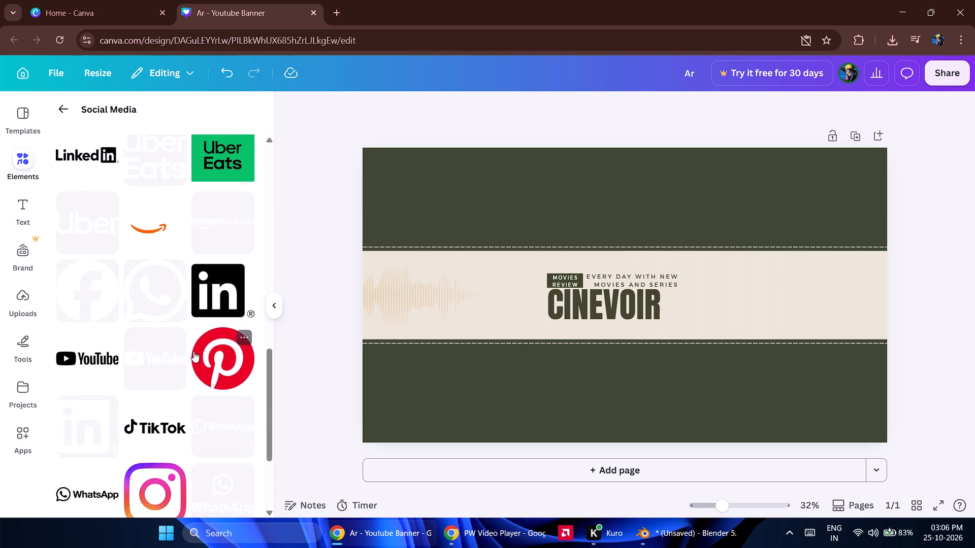
scroll(193, 351, "down", 7)
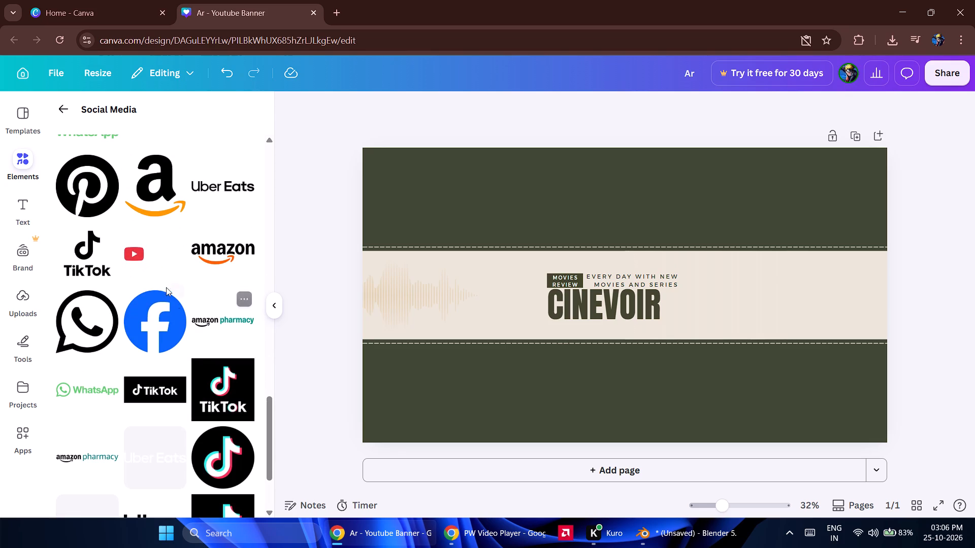
scroll(161, 281, "down", 5)
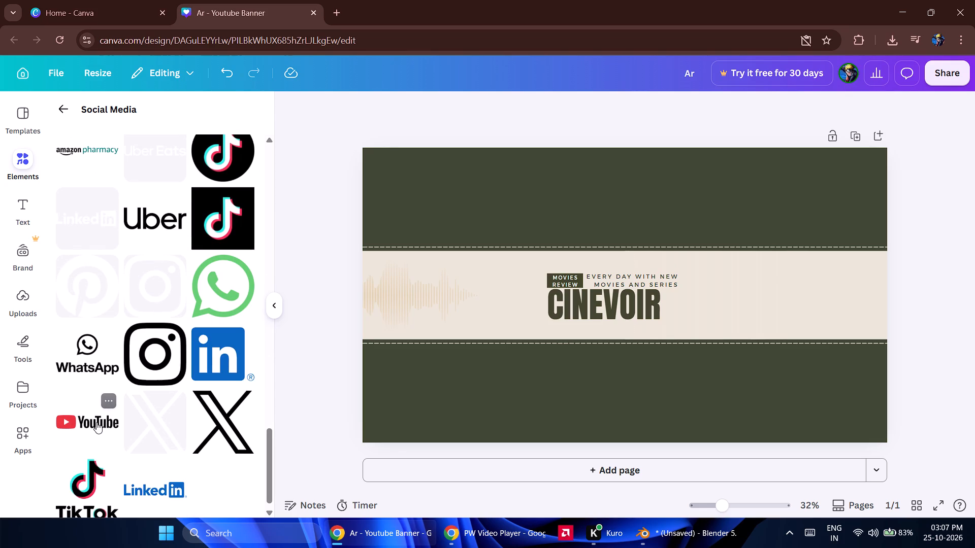
scroll(96, 421, "down", 4)
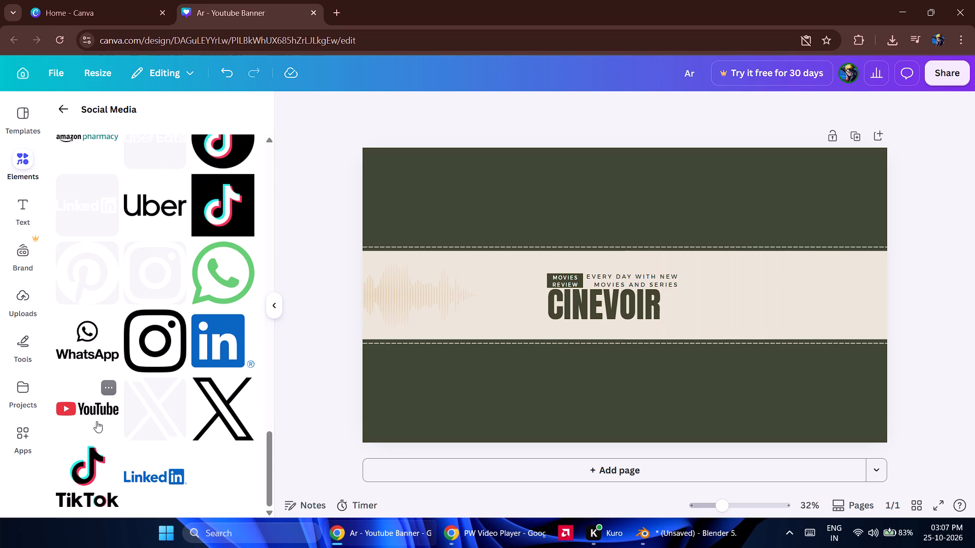
left_click(91, 412)
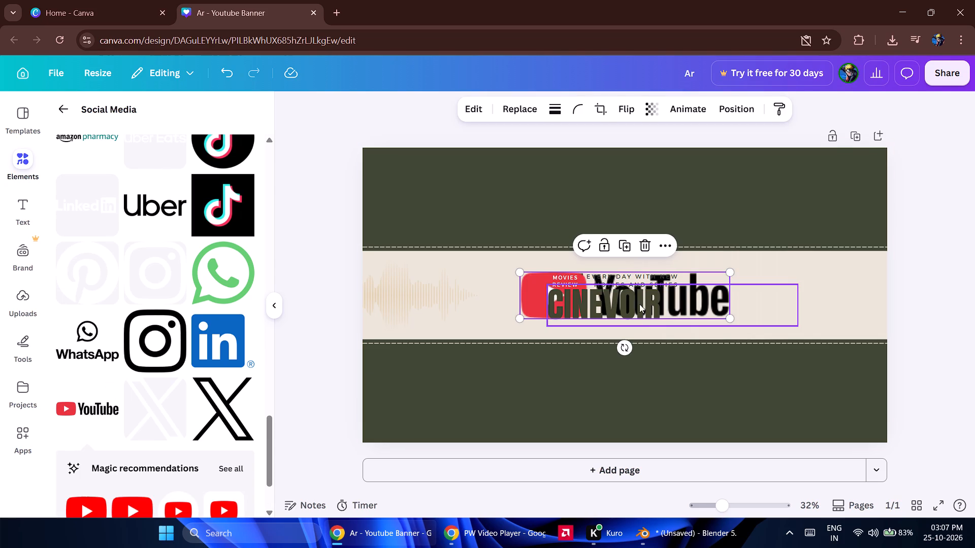
Shrink the YouTube logo to a small size and place it in the cream band's upper-left corner, above the waveform.
left_click_drag(528, 296, 356, 297)
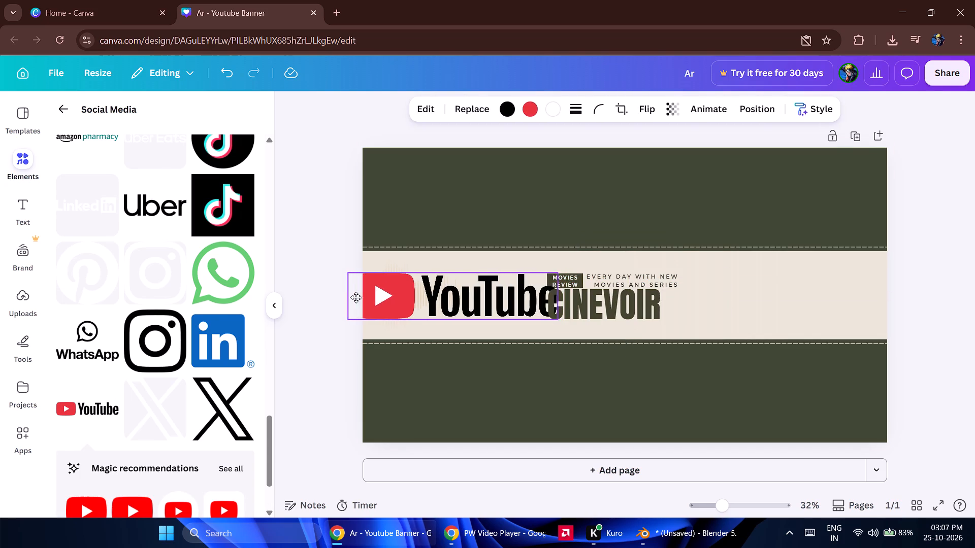
left_click_drag(356, 297, 399, 220)
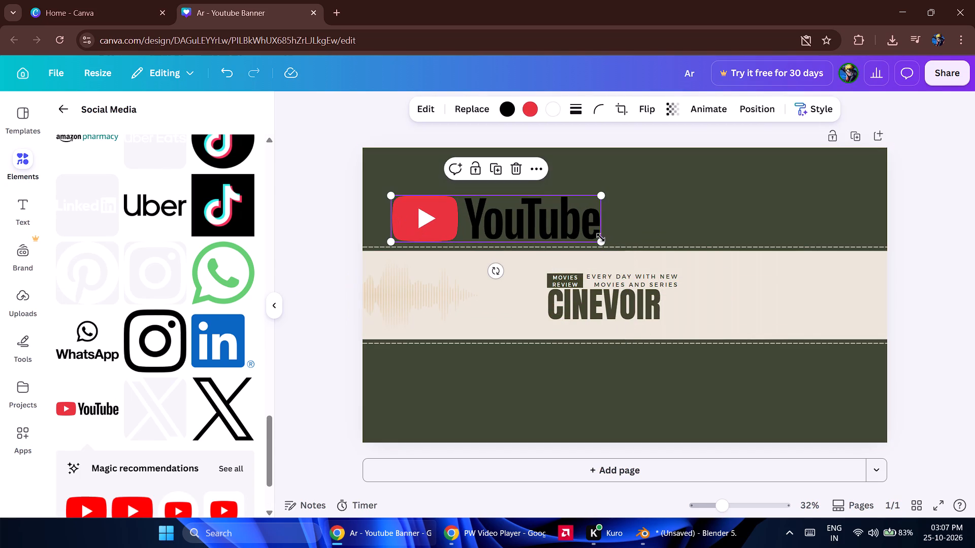
left_click_drag(601, 239, 481, 215)
left_click_drag(446, 205, 439, 260)
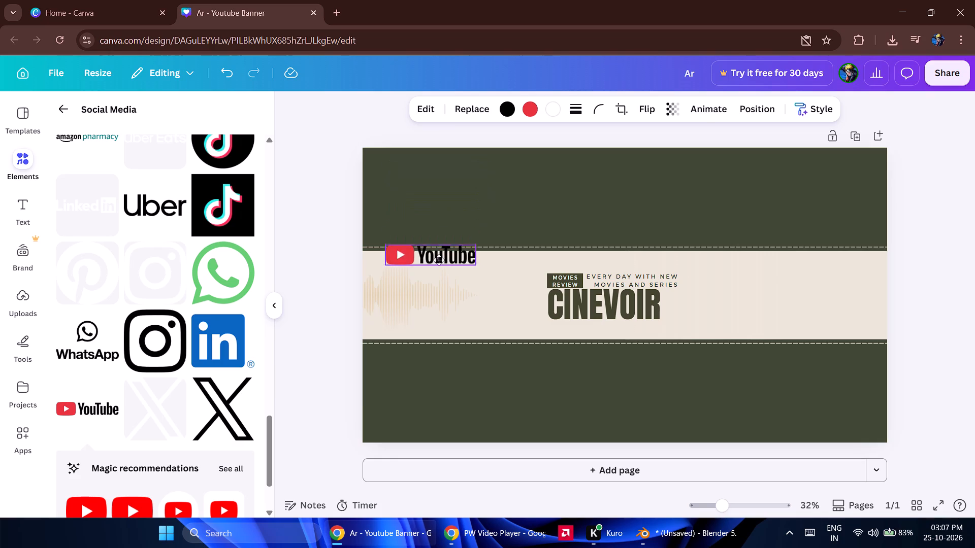
left_click_drag(439, 260, 435, 290)
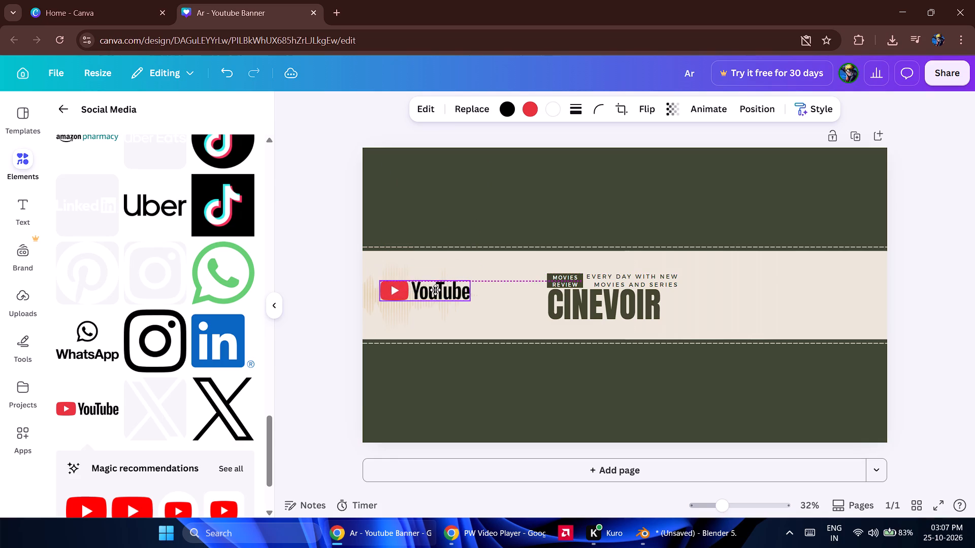
left_click_drag(435, 290, 417, 264)
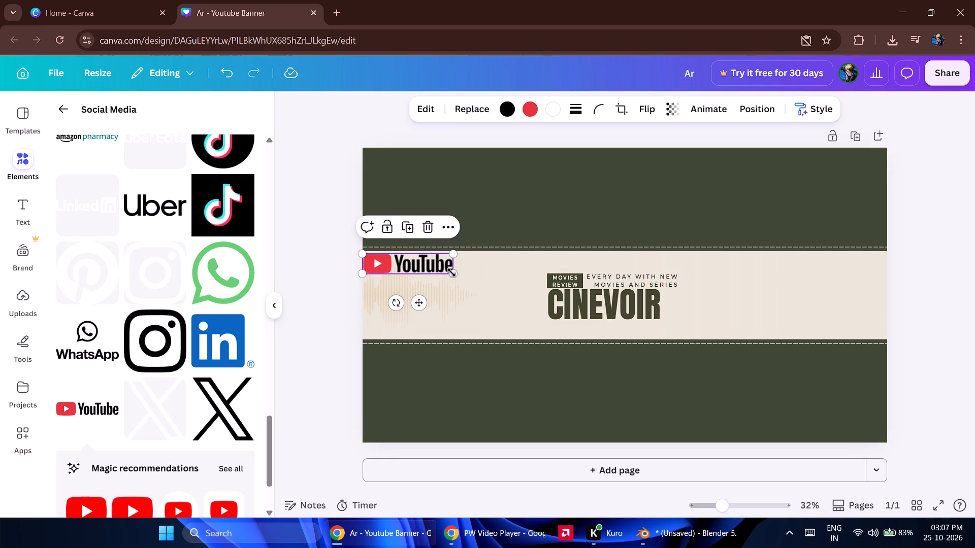
left_click_drag(452, 271, 407, 265)
left_click(473, 216)
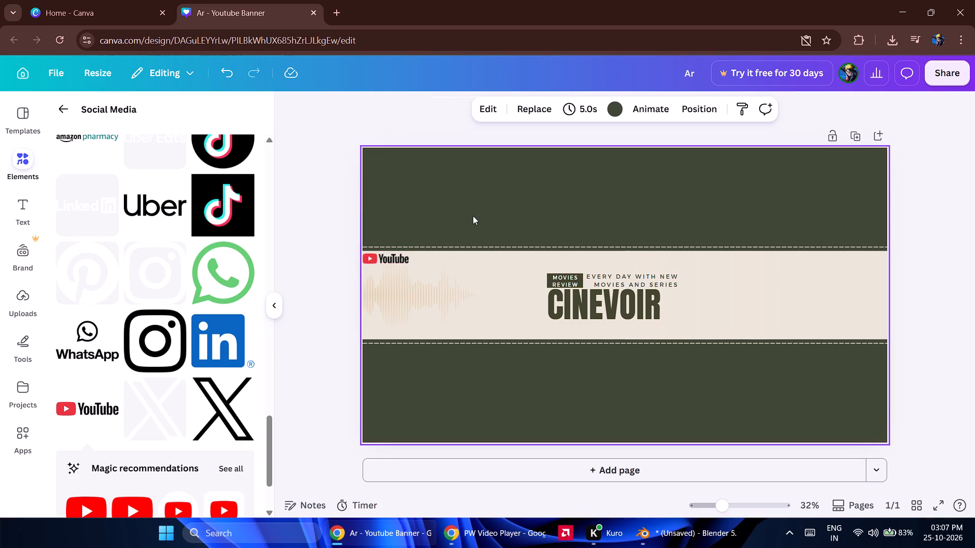
Shift the YouTube logo inward along the cream band's top edge until its left side meets the page's margin guide.
left_click(389, 261)
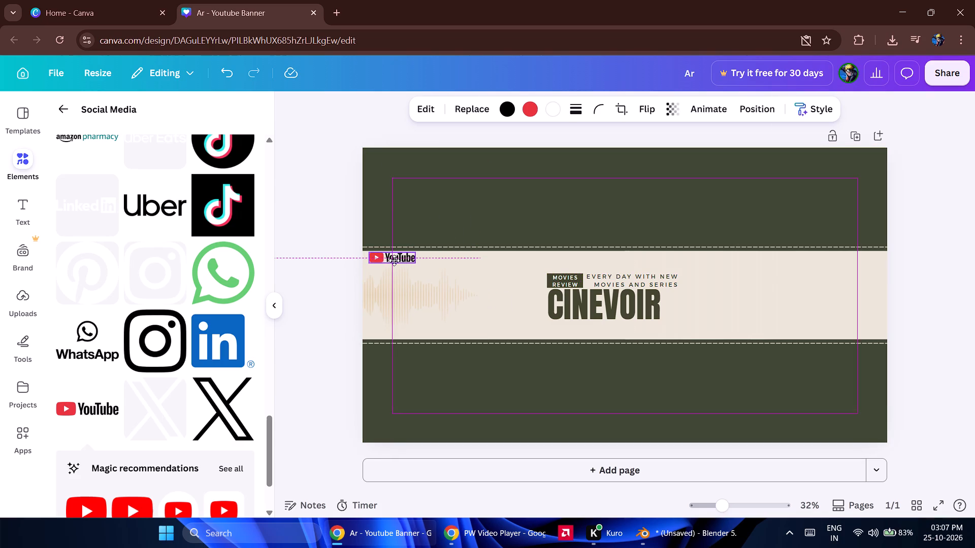
left_click_drag(391, 258, 397, 258)
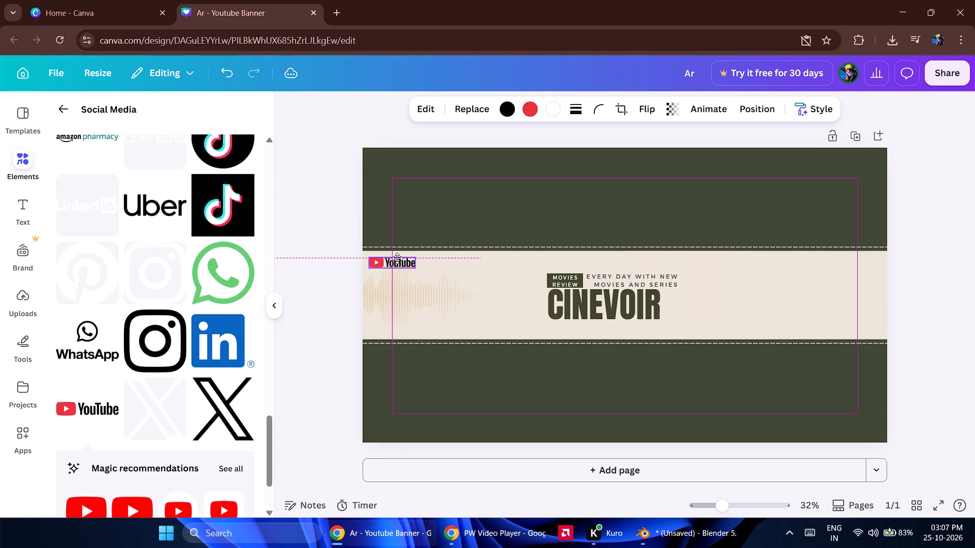
left_click_drag(397, 258, 424, 258)
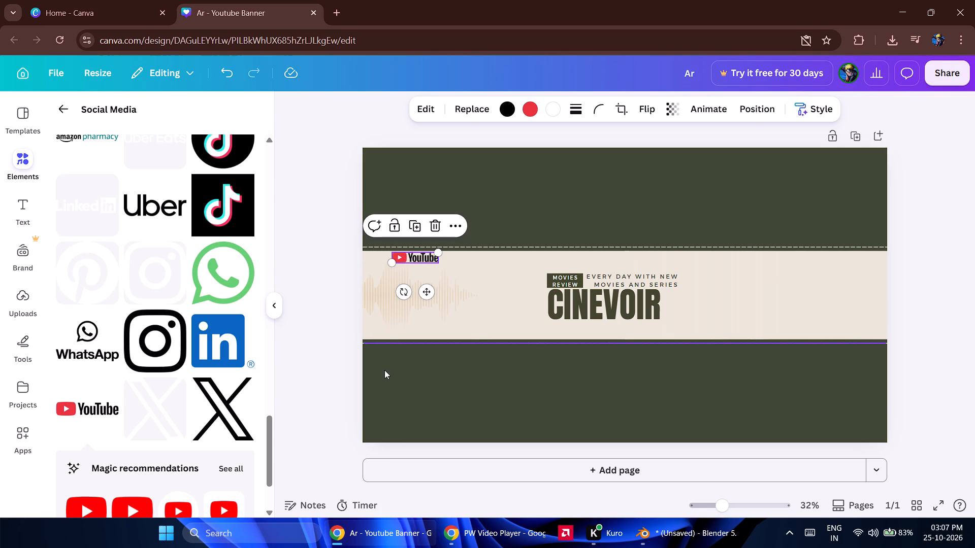
left_click(422, 433)
Find the gradient-coloured Instagram icon in the Social Media collection and add it to the banner.
scroll(235, 379, "down", 4)
scroll(178, 364, "down", 4)
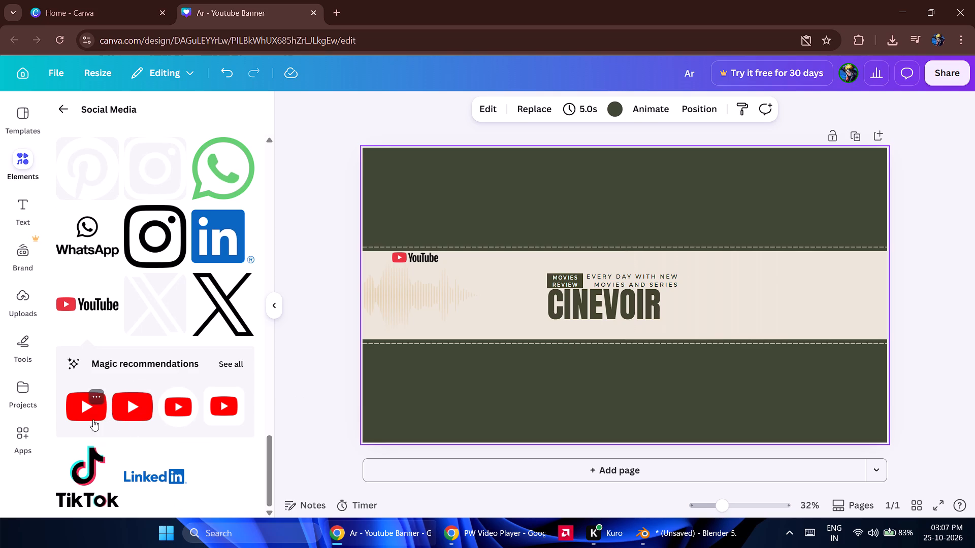
scroll(131, 402, "down", 5)
scroll(159, 297, "up", 6)
scroll(105, 134, "up", 5)
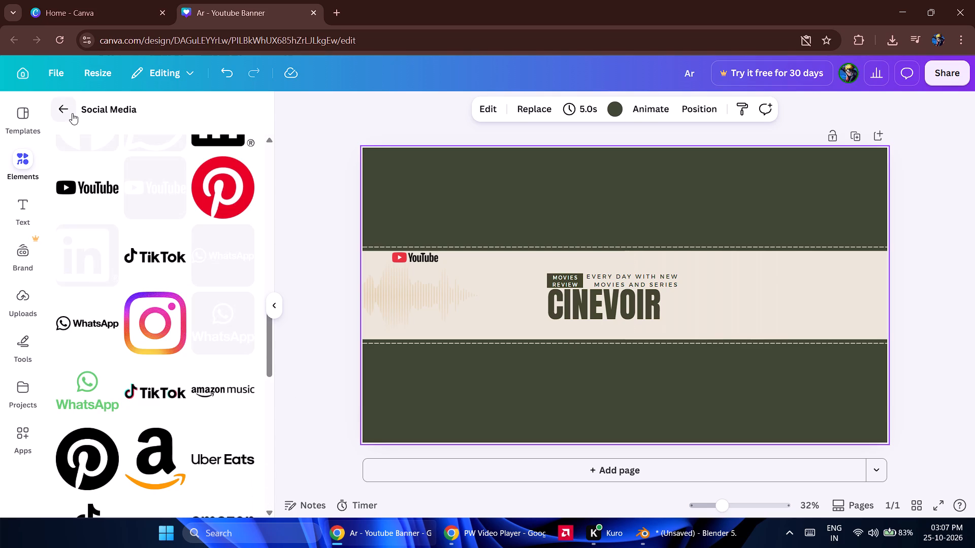
left_click(162, 333)
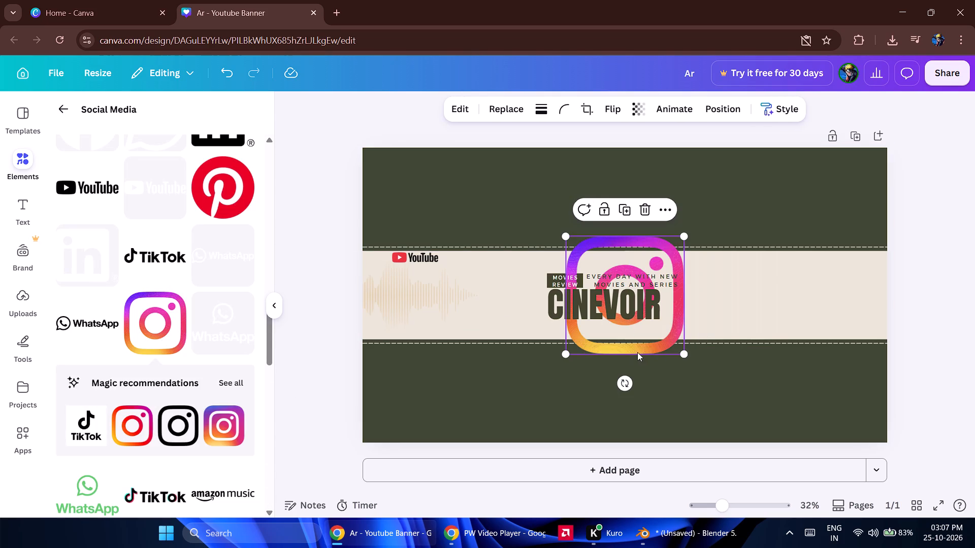
Shrink the Instagram icon to a small size and place it directly beneath the YouTube logo, aligned with its left edge.
left_click_drag(626, 350, 452, 339)
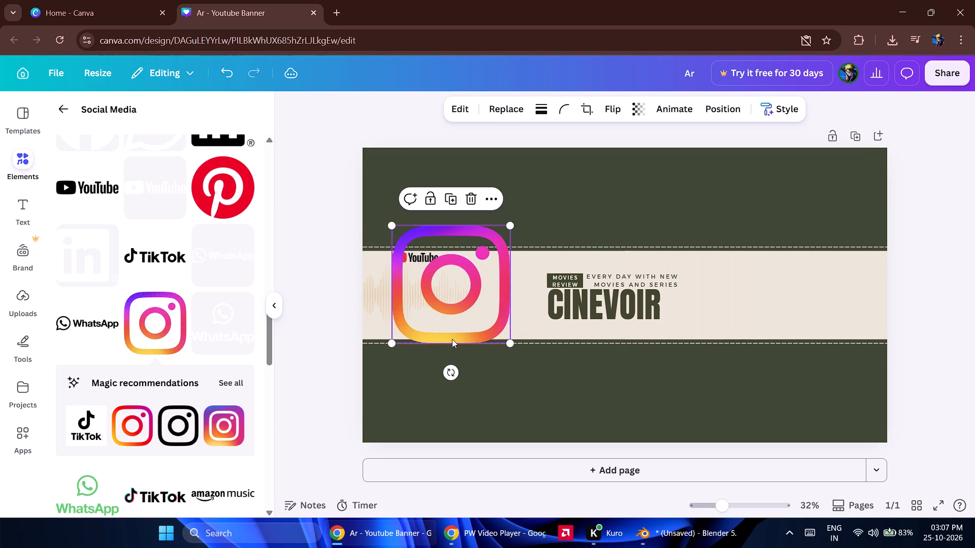
left_click_drag(512, 343, 425, 296)
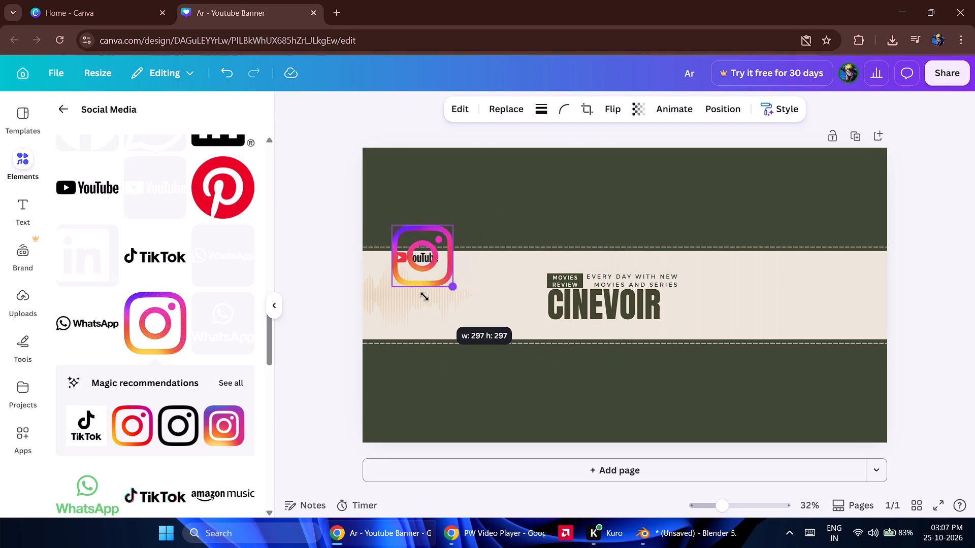
left_click_drag(425, 296, 397, 252)
left_click(401, 236)
left_click_drag(401, 234, 404, 251)
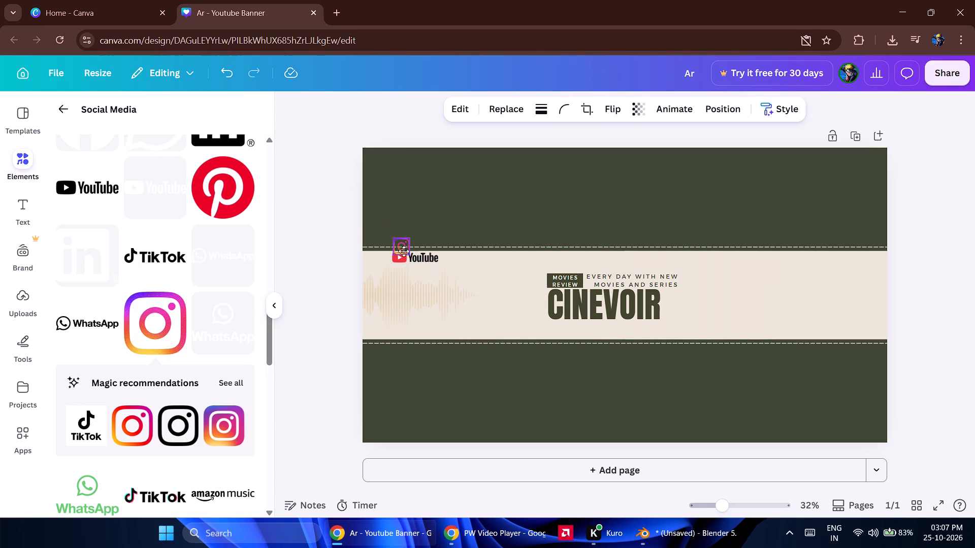
left_click_drag(404, 251, 400, 275)
left_click(405, 286)
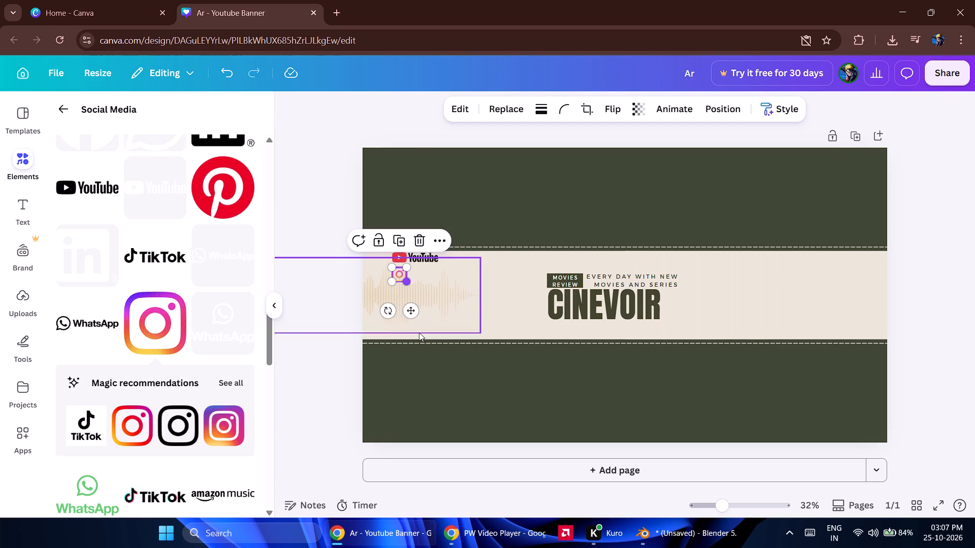
left_click(421, 372)
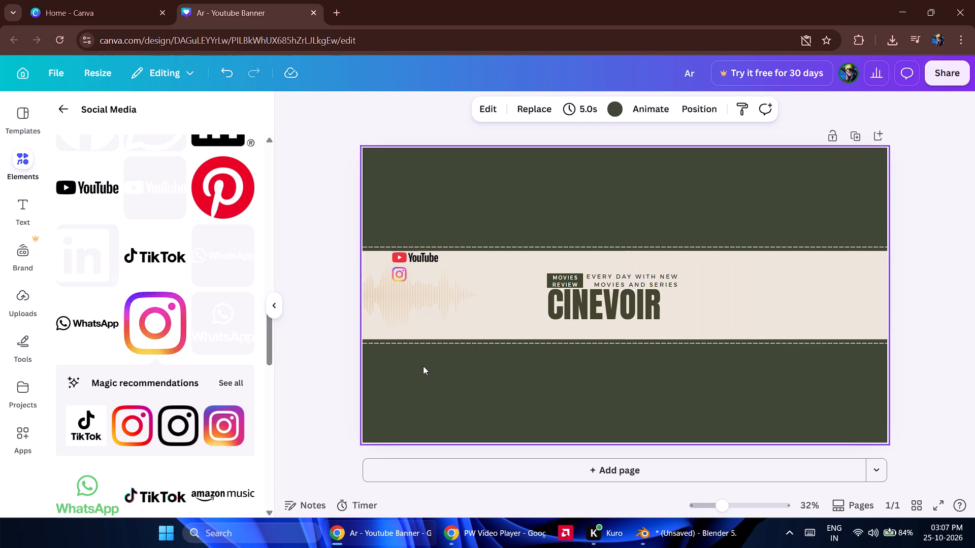
Look through the remaining Social Media logos, then return to the Graphics collections and browse them for further elements.
scroll(105, 295, "up", 3)
scroll(166, 322, "up", 2)
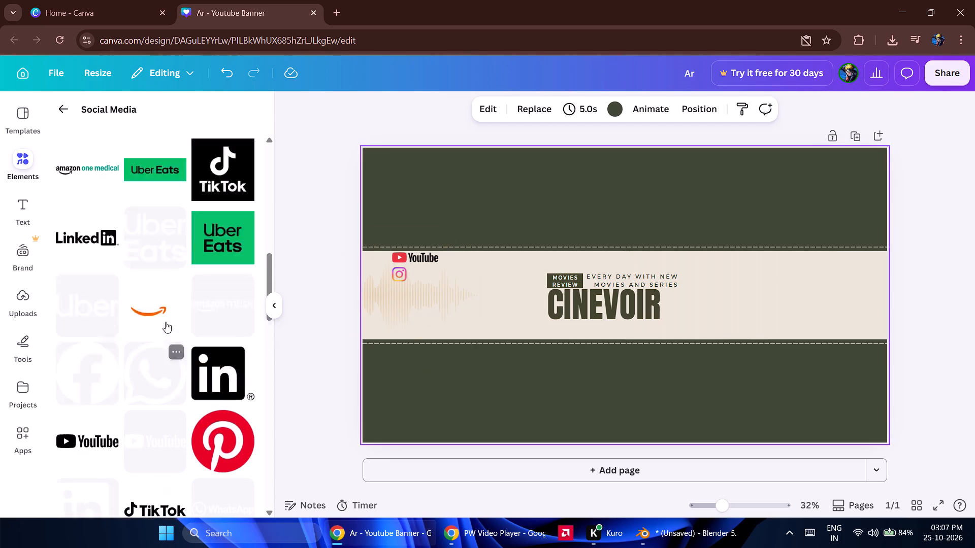
scroll(166, 322, "up", 15)
scroll(166, 322, "down", 2)
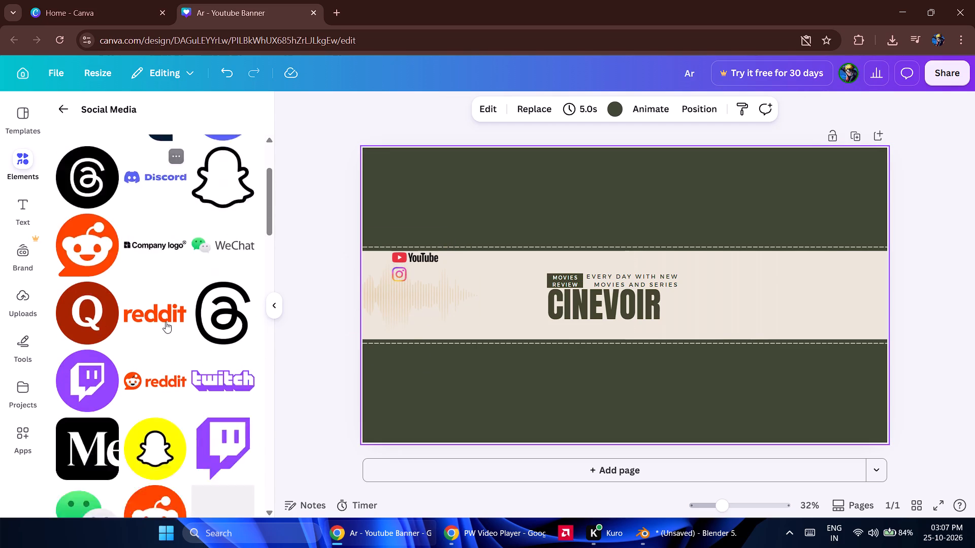
scroll(166, 322, "down", 2)
scroll(166, 322, "up", 6)
left_click(61, 112)
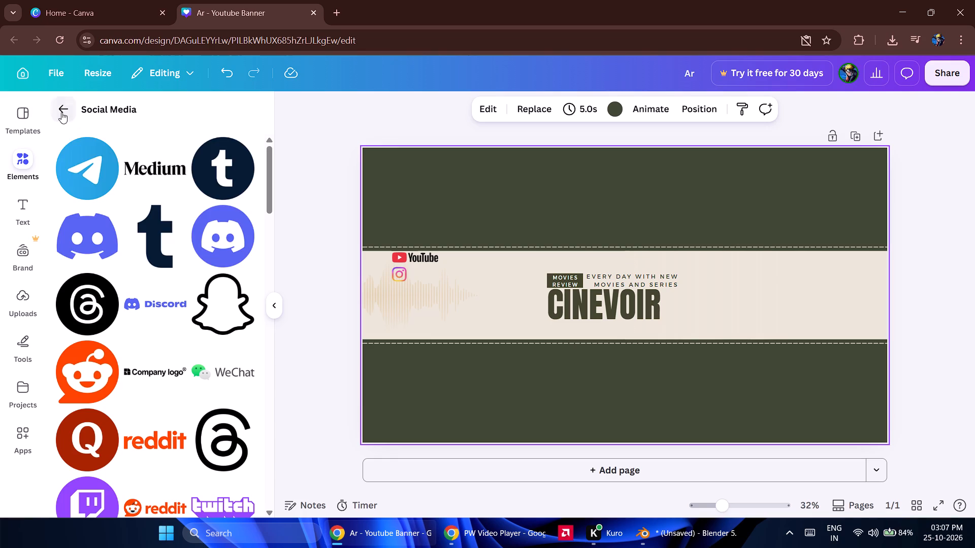
scroll(167, 291, "down", 11)
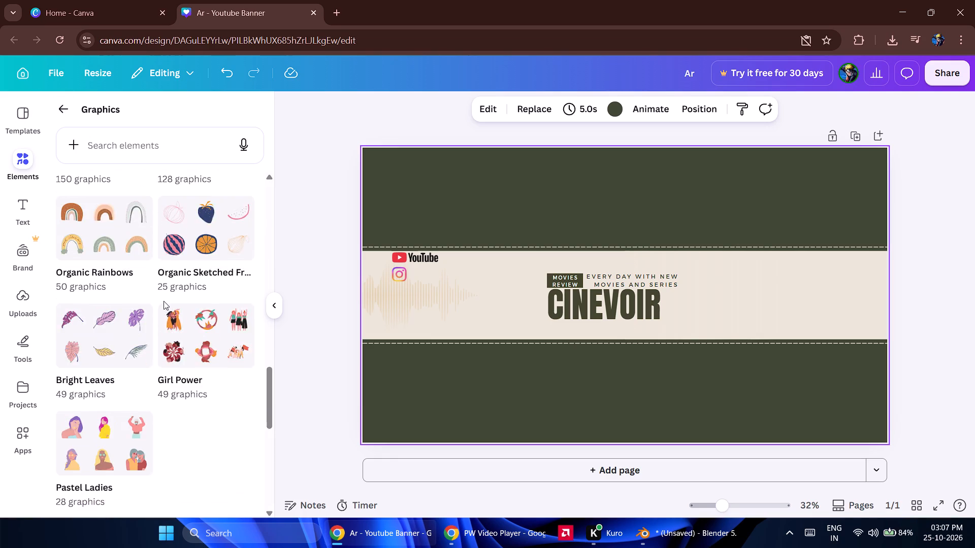
scroll(164, 301, "down", 6)
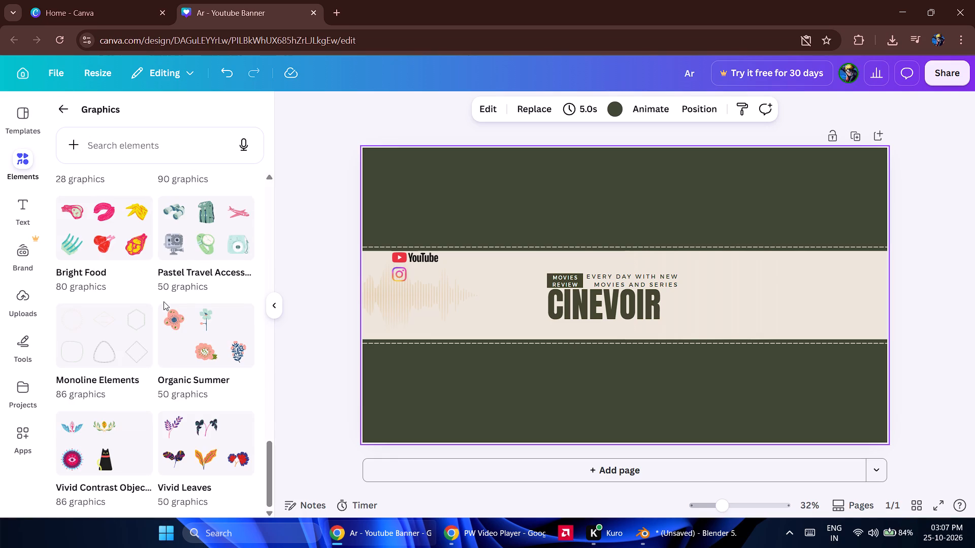
Search the graphics for subscribe and look through the results for a suitable subscribe button.
scroll(164, 301, "up", 19)
scroll(164, 301, "down", 3)
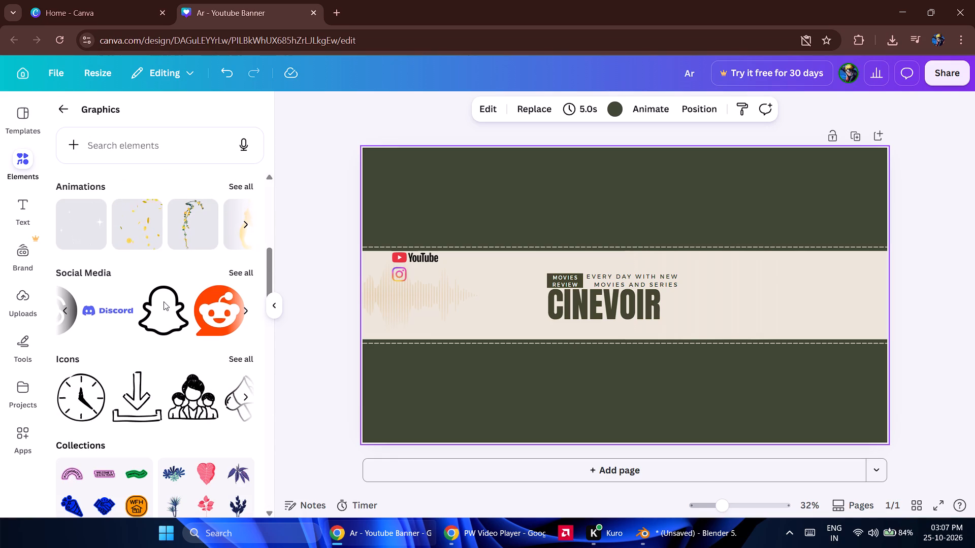
left_click(121, 146)
type("SU")
left_click(133, 276)
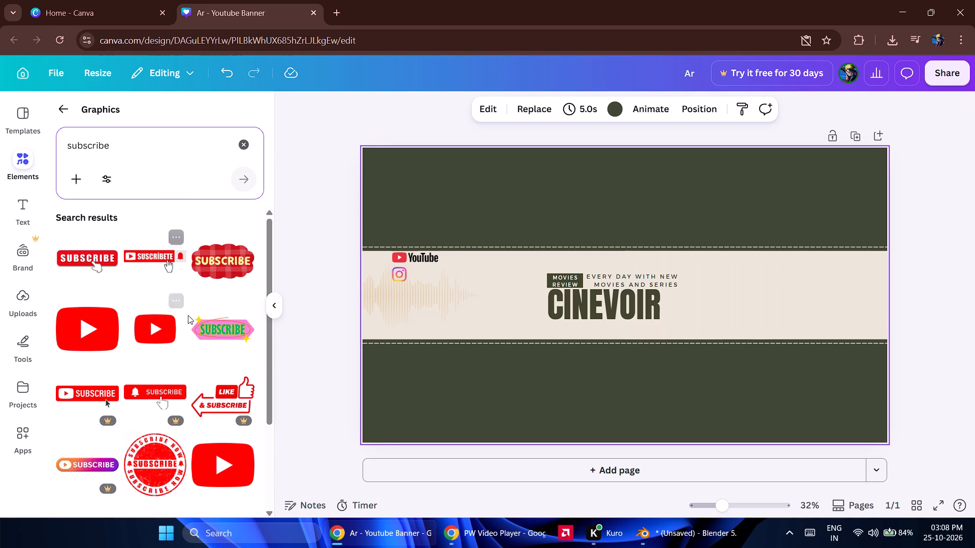
scroll(184, 365, "down", 3)
scroll(203, 364, "up", 1)
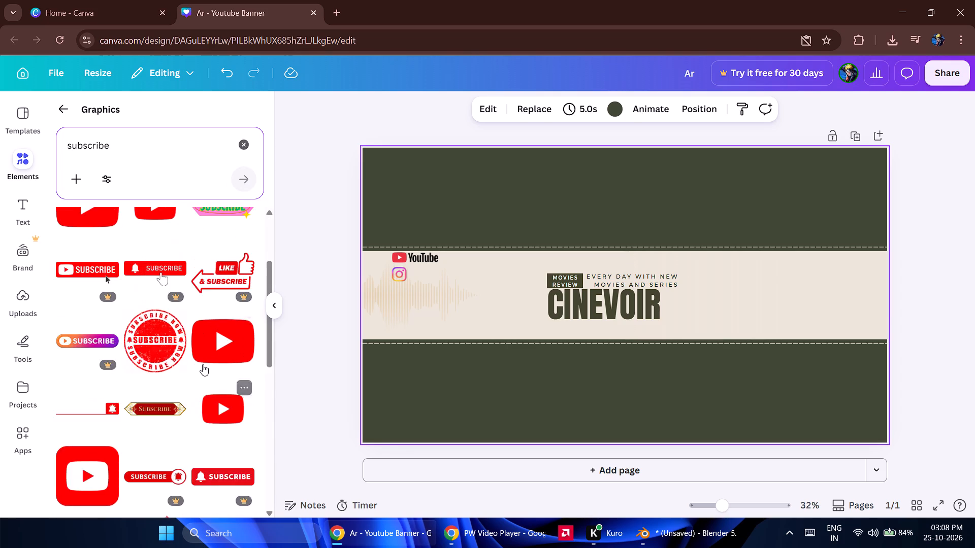
scroll(203, 364, "down", 9)
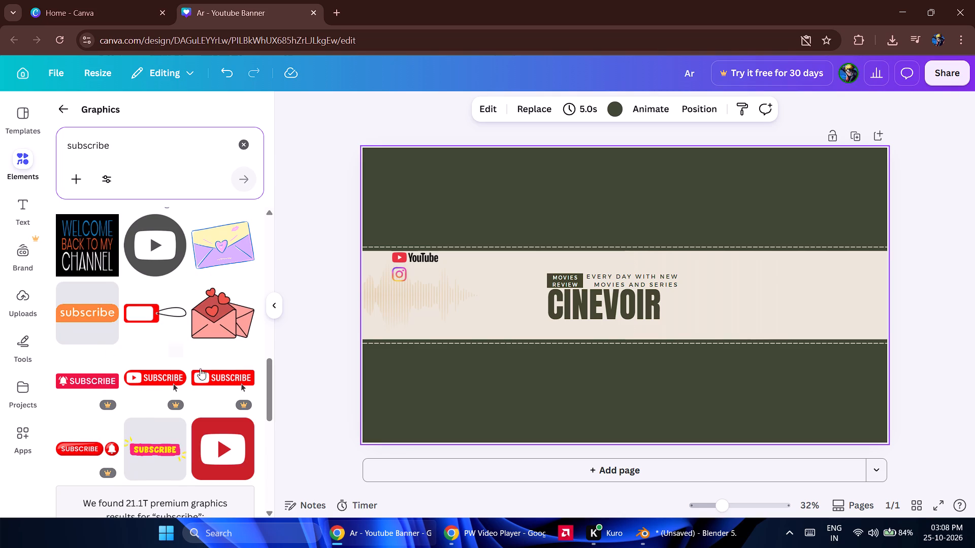
scroll(224, 373, "down", 2)
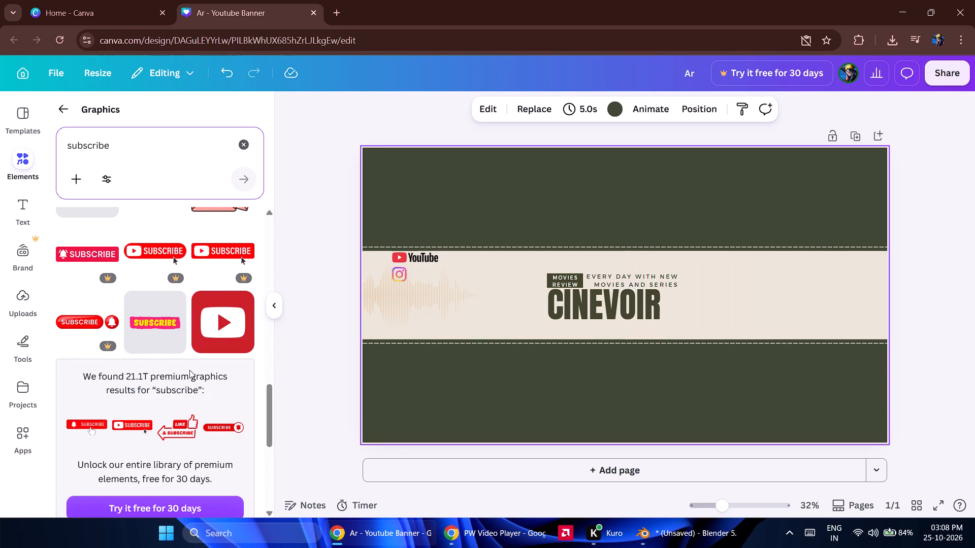
scroll(189, 370, "down", 4)
scroll(189, 370, "up", 2)
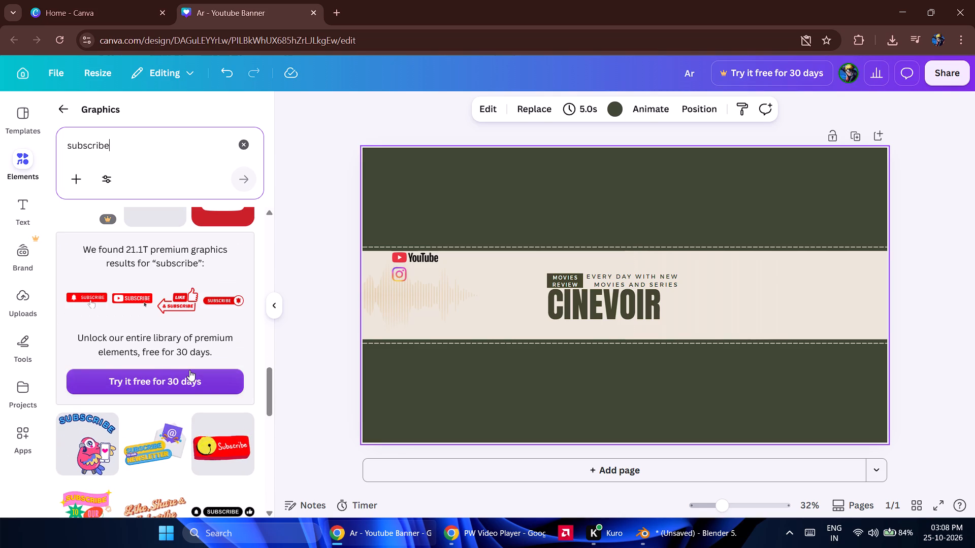
scroll(189, 370, "down", 7)
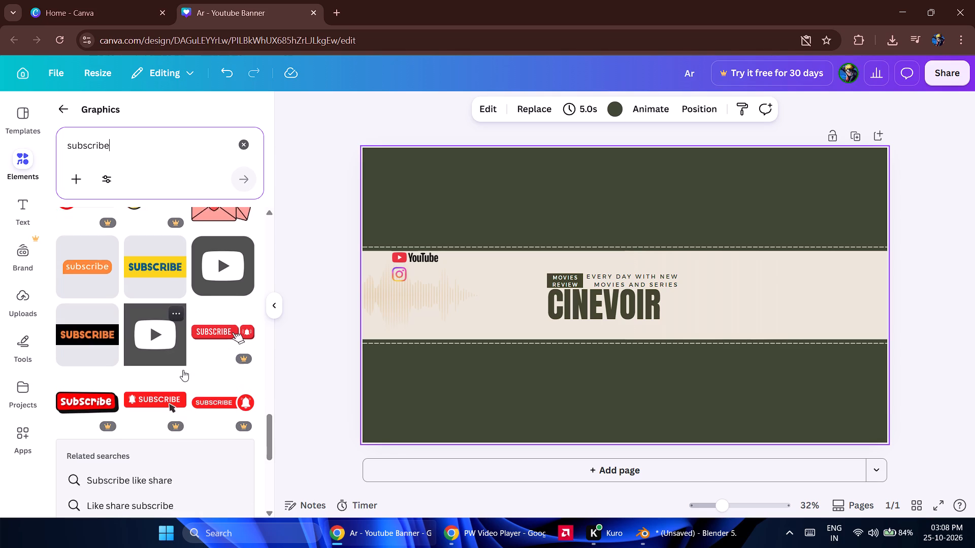
scroll(183, 370, "down", 6)
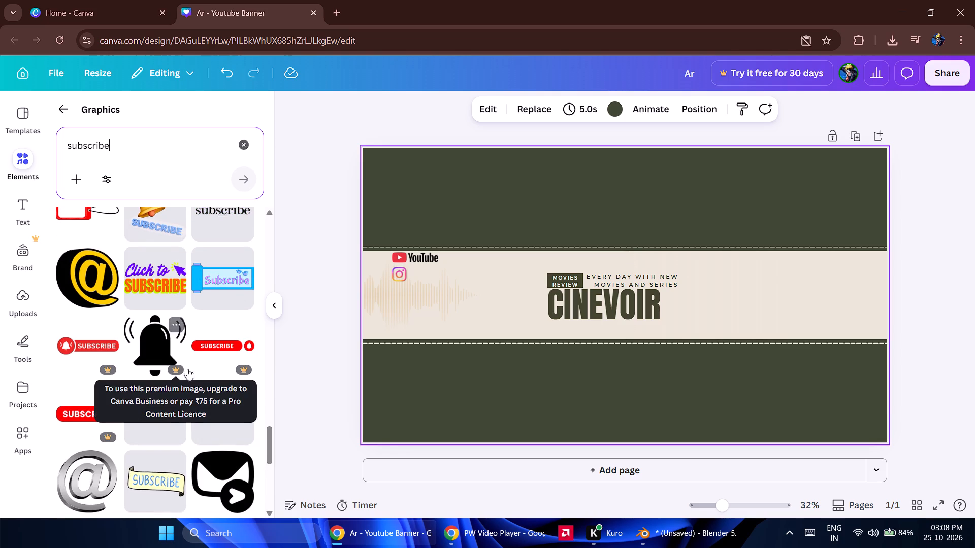
scroll(189, 368, "up", 20)
scroll(189, 368, "up", 16)
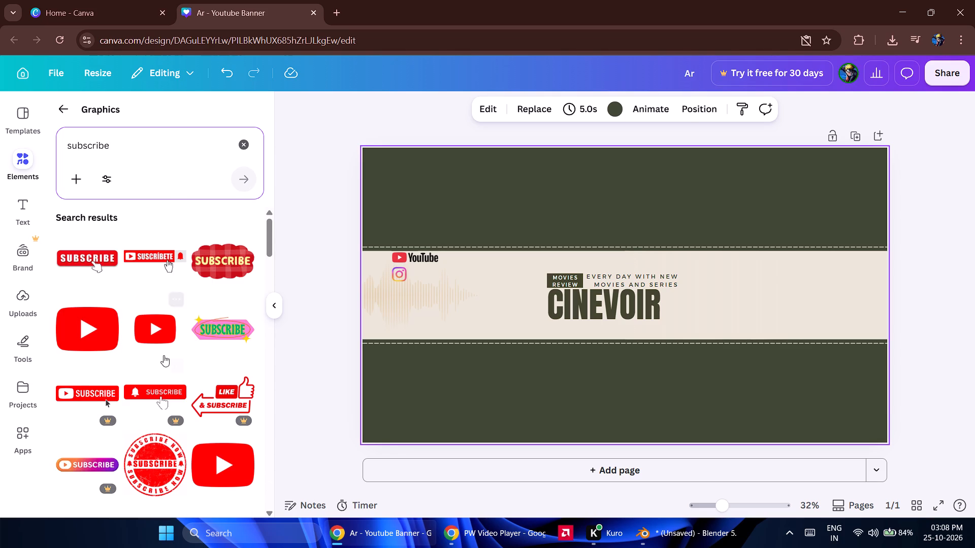
Add the plain red YouTube play icon from the subscribe results and delete the YouTube wordmark logo from the cream band.
left_click(88, 340)
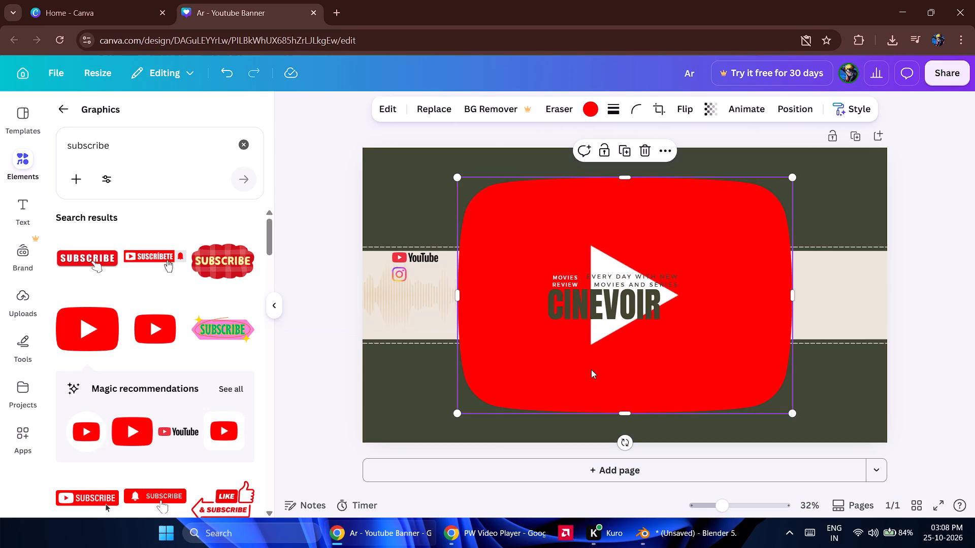
left_click(427, 257)
left_click(440, 228)
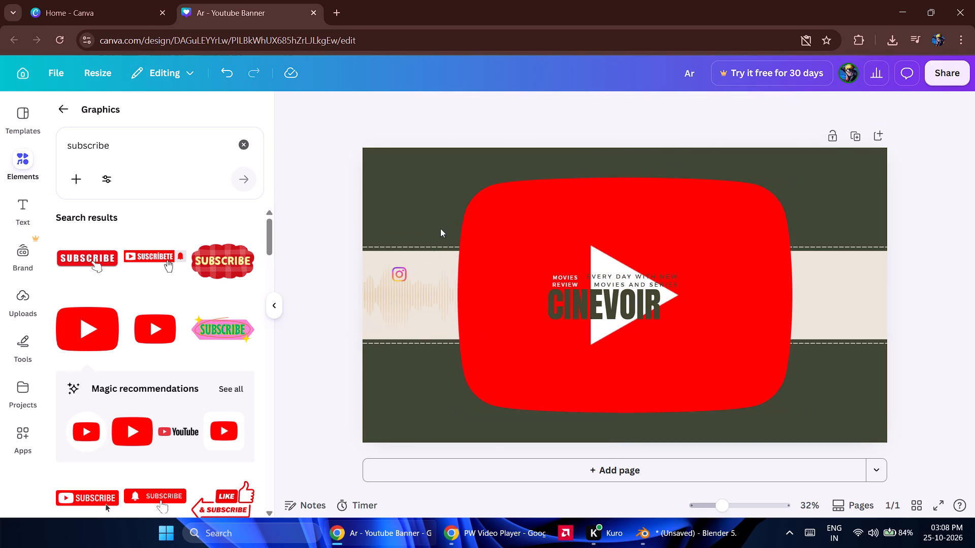
Shrink the red YouTube play icon to about the Instagram logo's width and place it directly above that logo in the cream band.
left_click(557, 365)
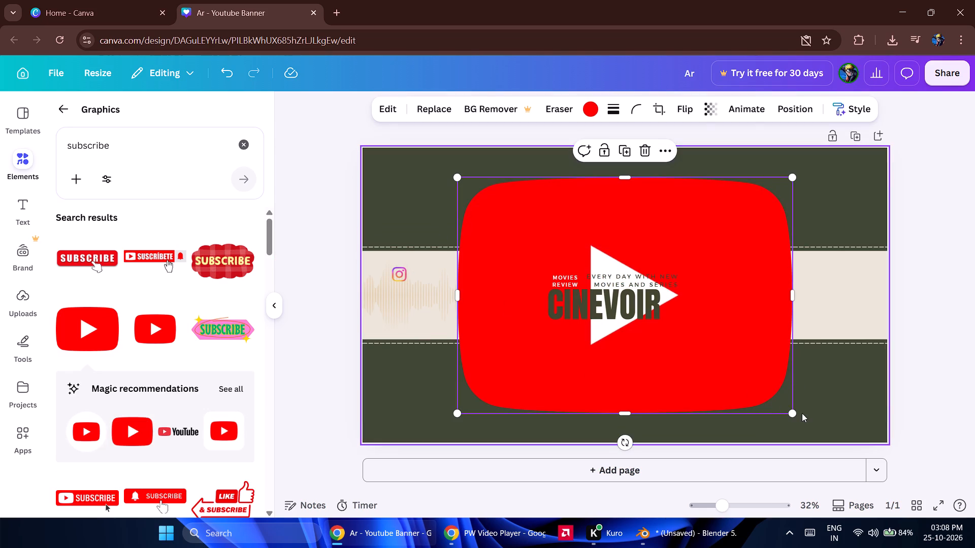
left_click_drag(793, 414, 479, 225)
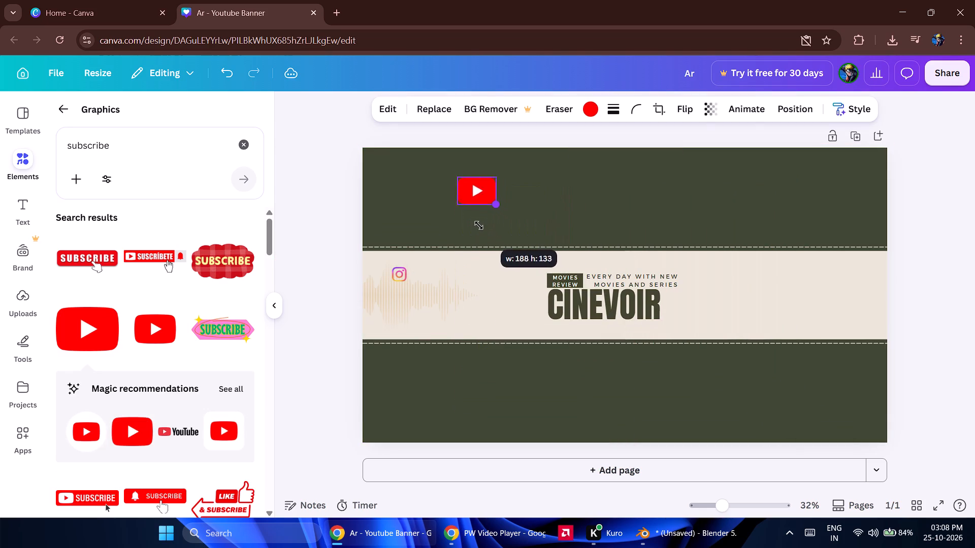
left_click_drag(479, 225, 462, 206)
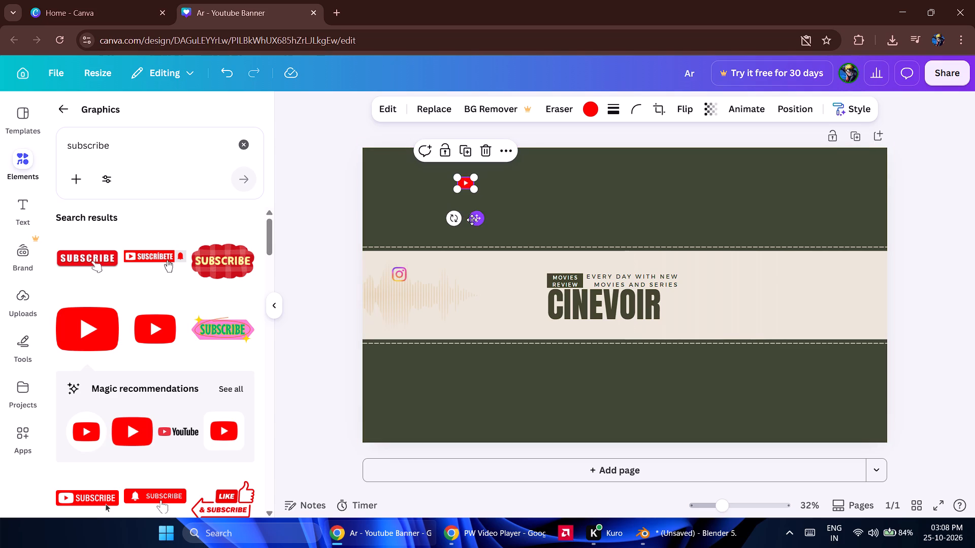
left_click_drag(474, 220, 407, 295)
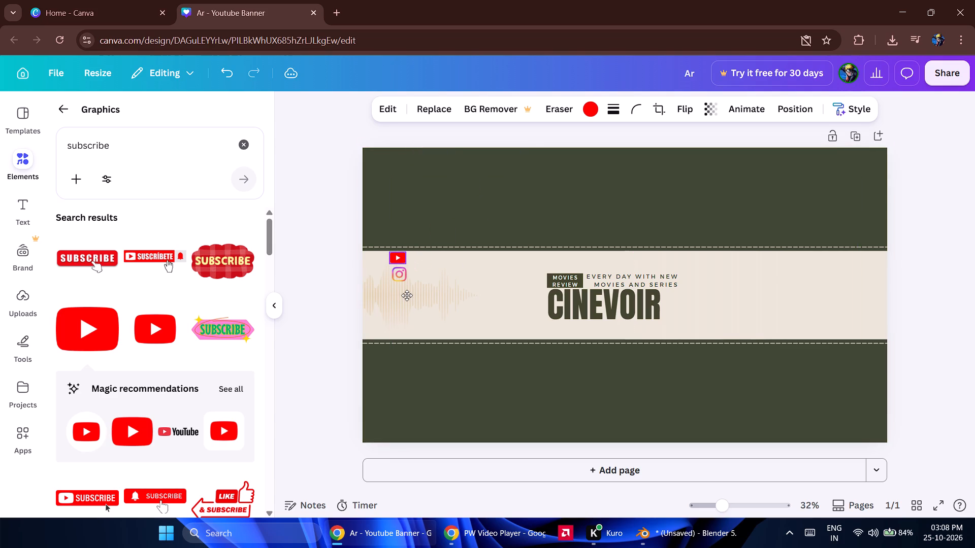
left_click_drag(407, 295, 412, 295)
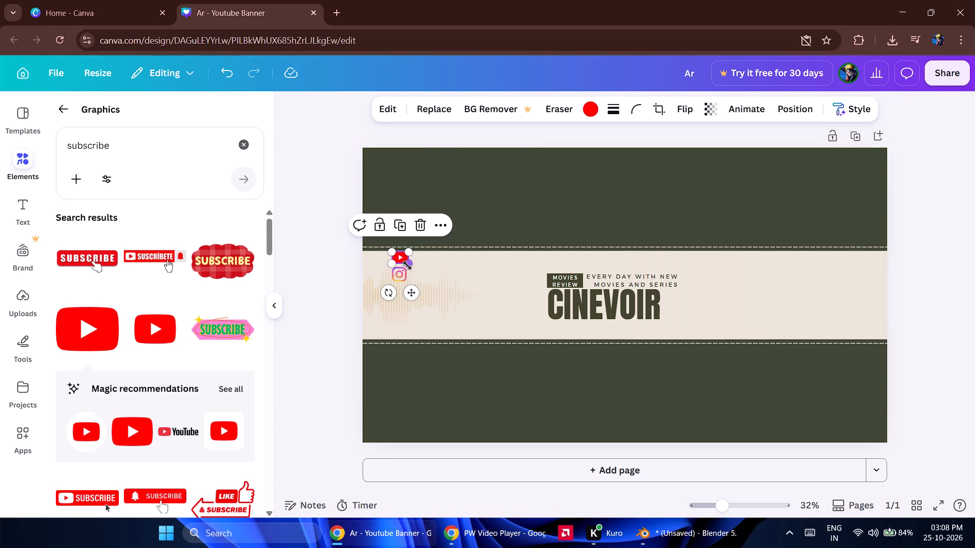
left_click(407, 265)
left_click(423, 420)
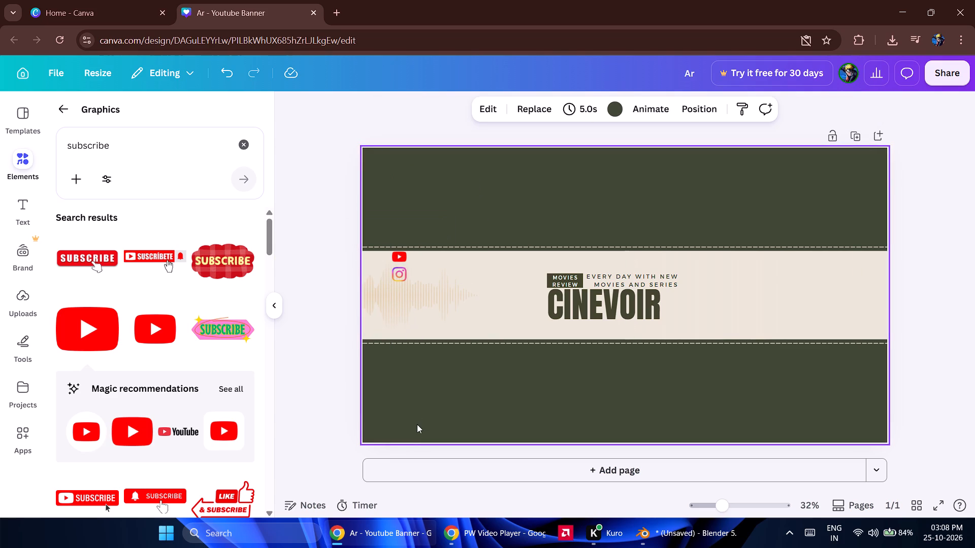
Move the YouTube icon slightly down from the cream band's upper edge and lower the Instagram logo to leave a small gap between them.
left_click(400, 253)
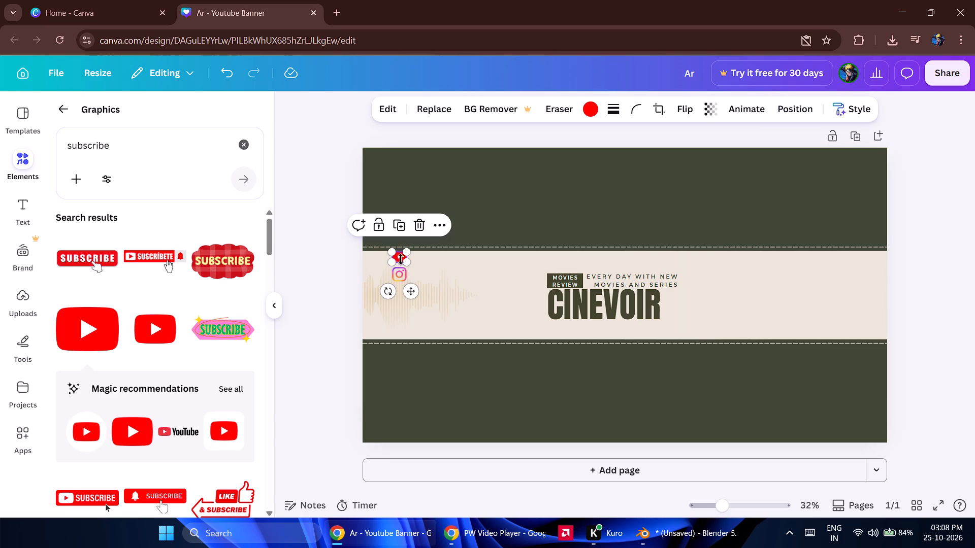
left_click_drag(412, 295, 413, 299)
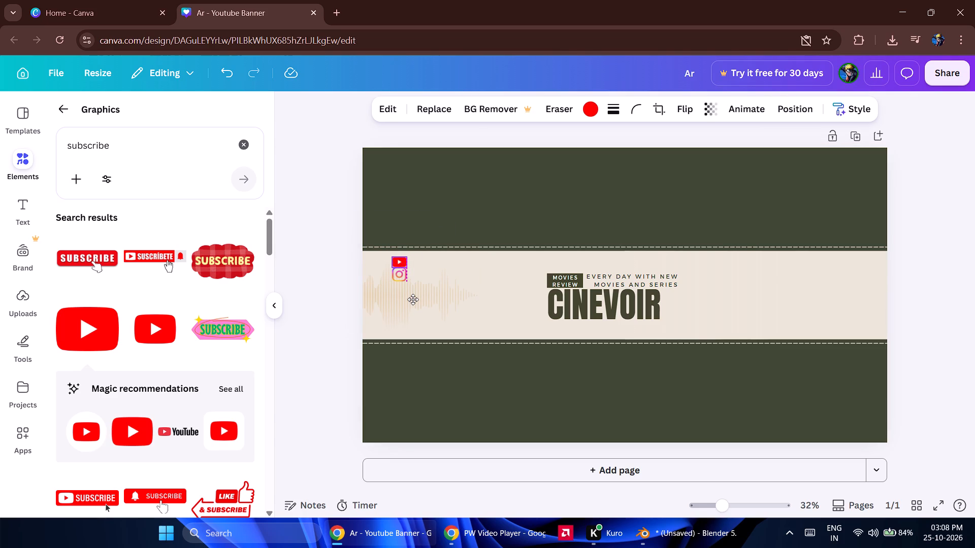
left_click_drag(413, 299, 413, 300)
left_click(396, 275)
left_click_drag(408, 305, 408, 311)
left_click(433, 372)
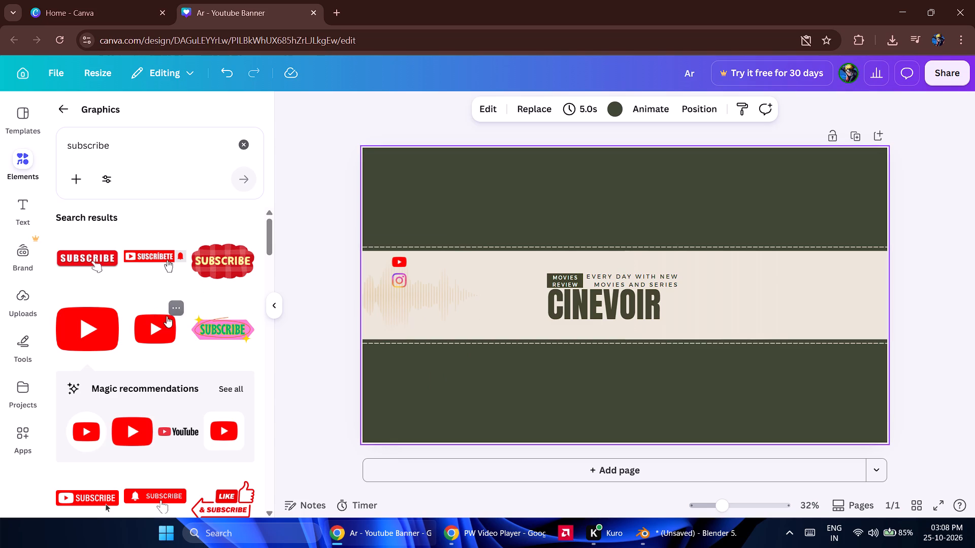
Look further through the subscribe graphics for a suitable subscribe button.
scroll(167, 316, "down", 5)
scroll(173, 336, "up", 2)
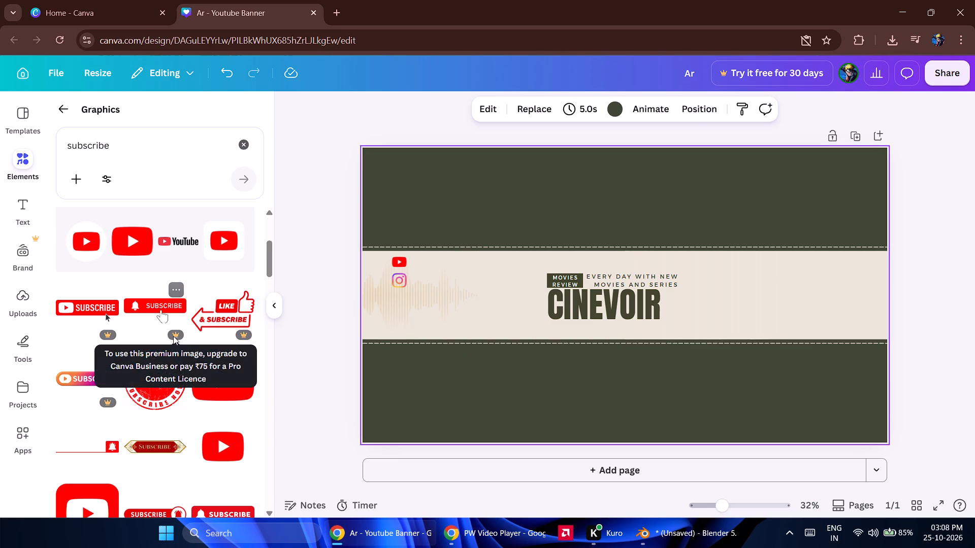
Add the red SUBSCRIBE button graphic with the white hand pointer, shrink it and move it beneath the CINEVOIR title.
scroll(204, 362, "down", 3)
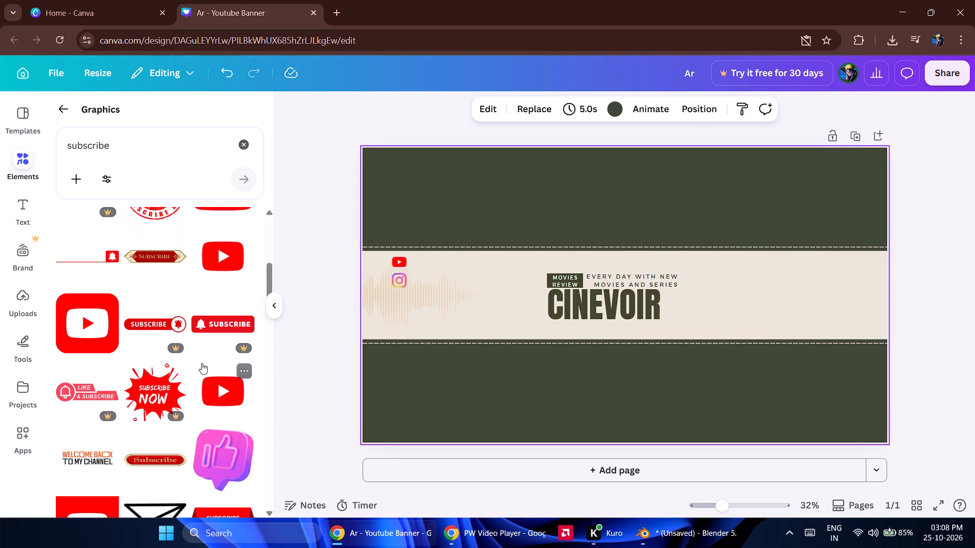
scroll(189, 364, "up", 11)
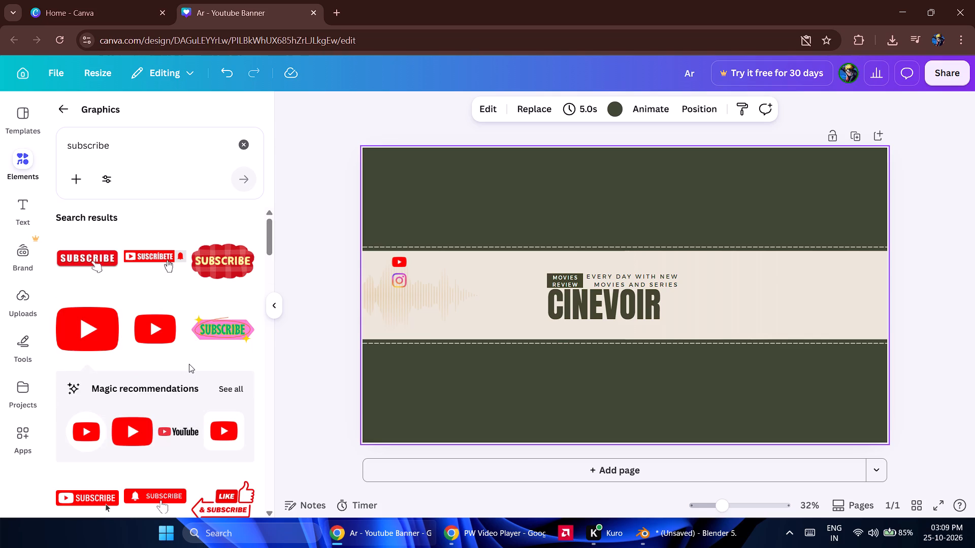
left_click(101, 262)
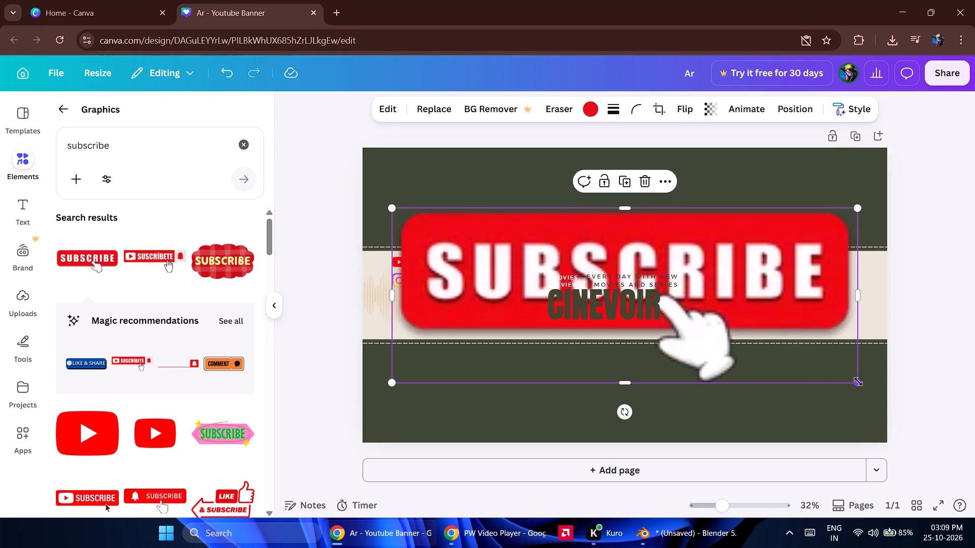
left_click_drag(858, 382, 441, 246)
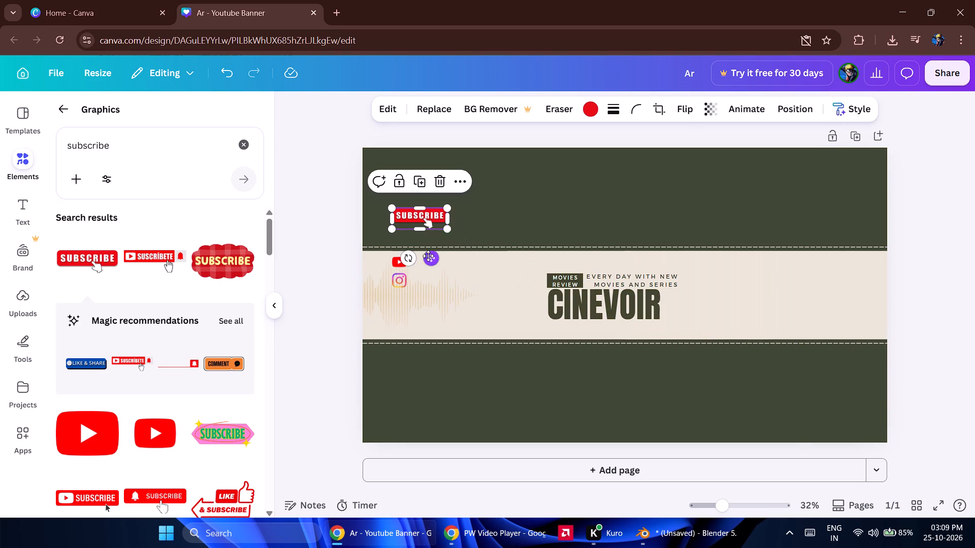
left_click_drag(428, 256, 612, 370)
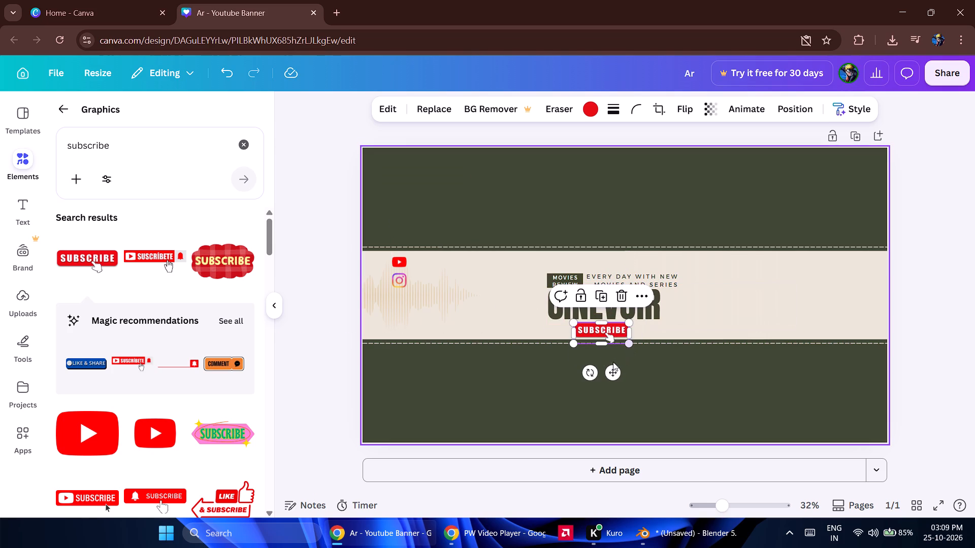
Shrink the SUBSCRIBE button further and centre it under the CINEVOIR title, just above the cream band's lower edge.
left_click_drag(630, 346, 614, 343)
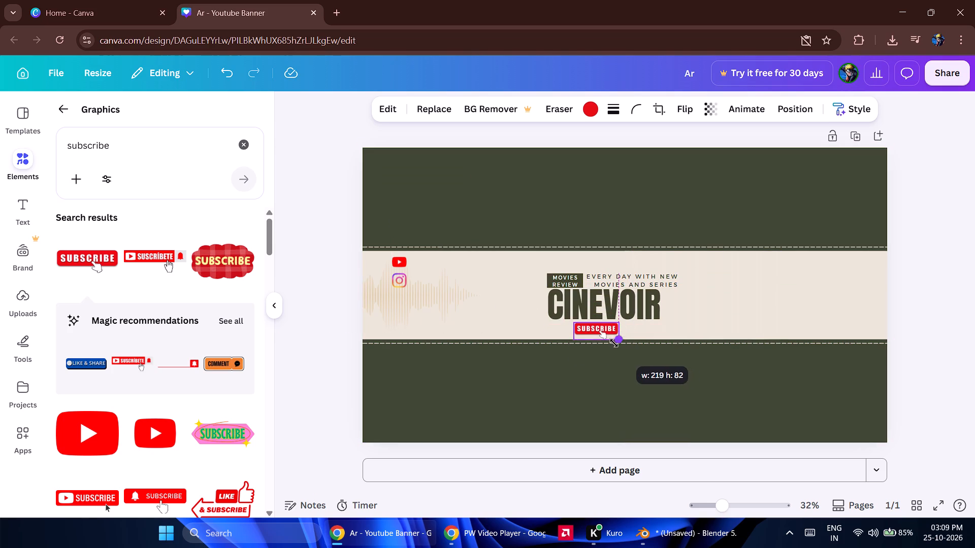
left_click_drag(614, 343, 609, 342)
left_click_drag(602, 363, 616, 373)
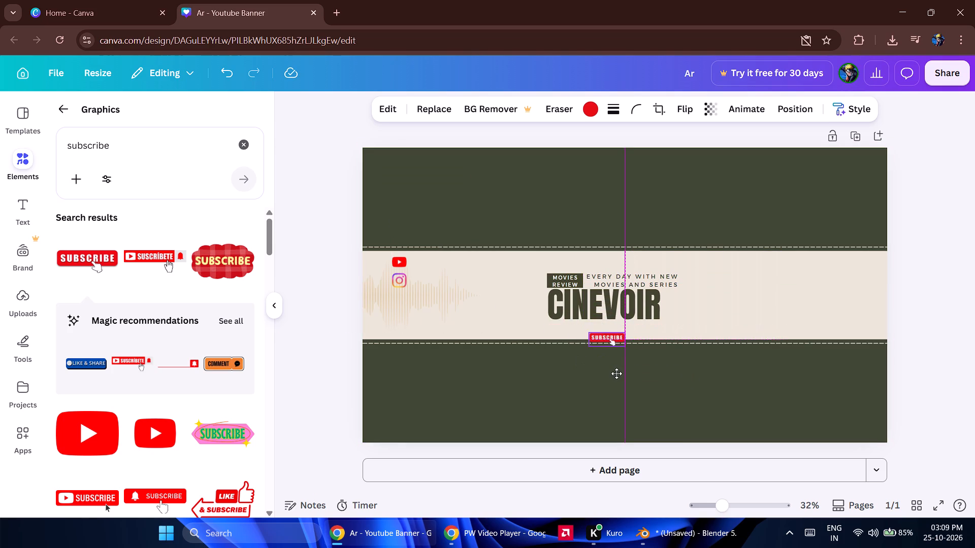
left_click_drag(616, 373, 615, 368)
left_click(658, 394)
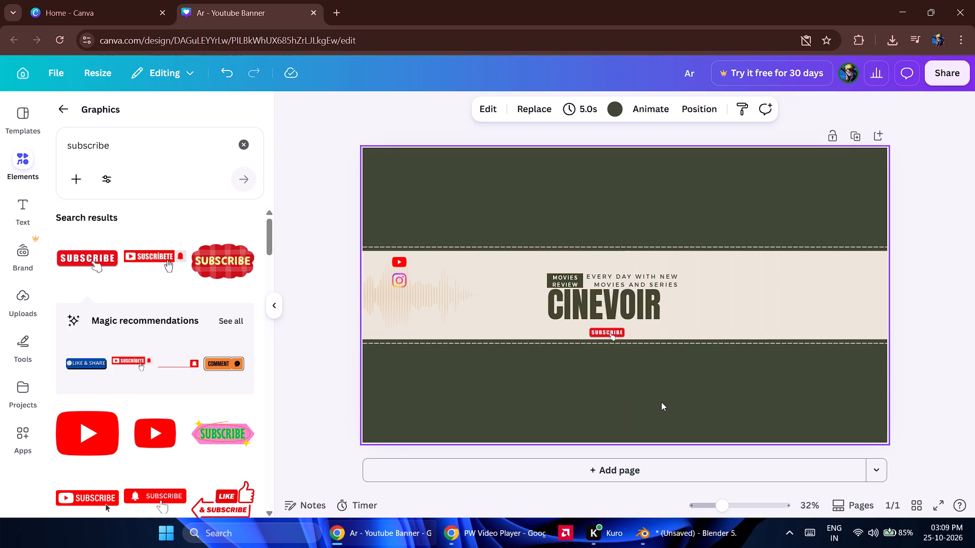
left_click(723, 402)
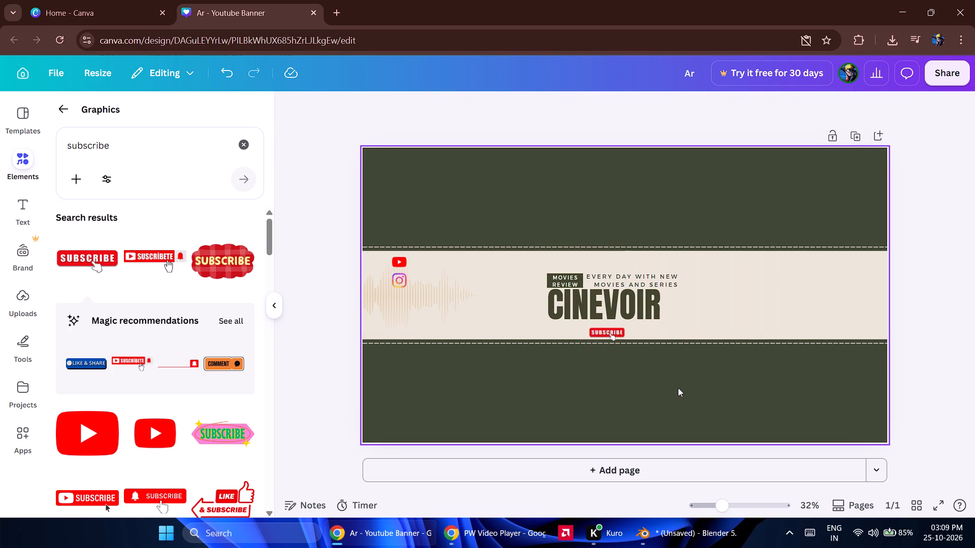
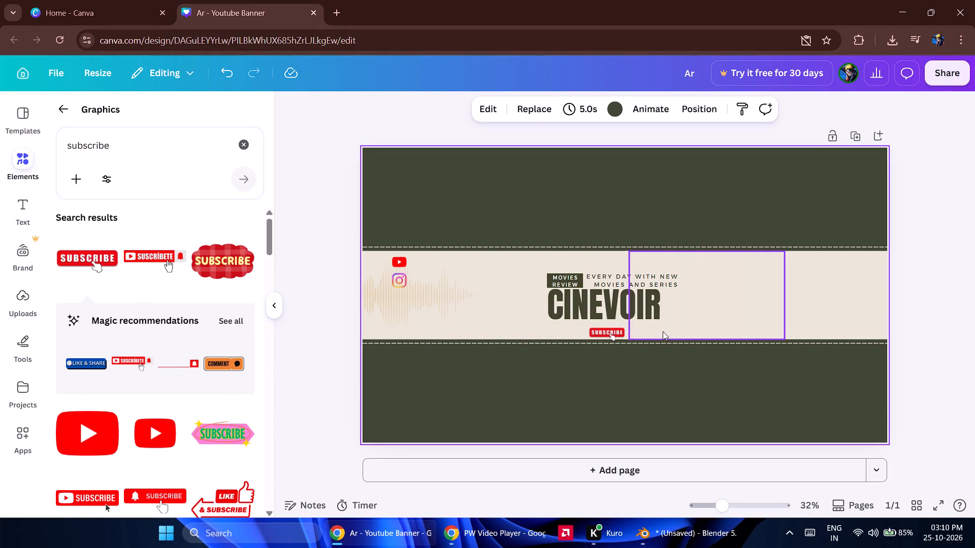
Add the orange COMMENT button graphic with the speech bubble, shrink it and move it onto the cream band beneath the CINEVOIR title.
left_click(224, 364)
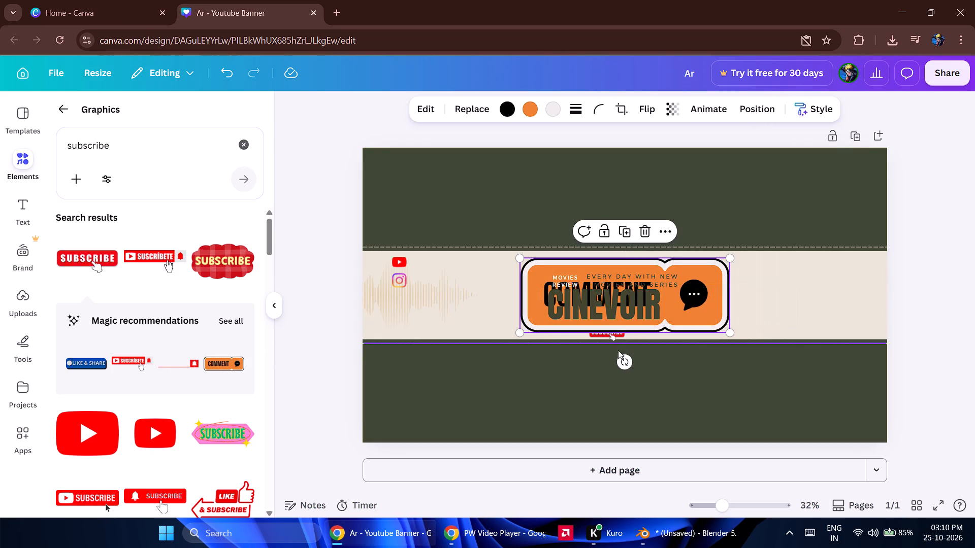
left_click_drag(628, 364, 632, 386)
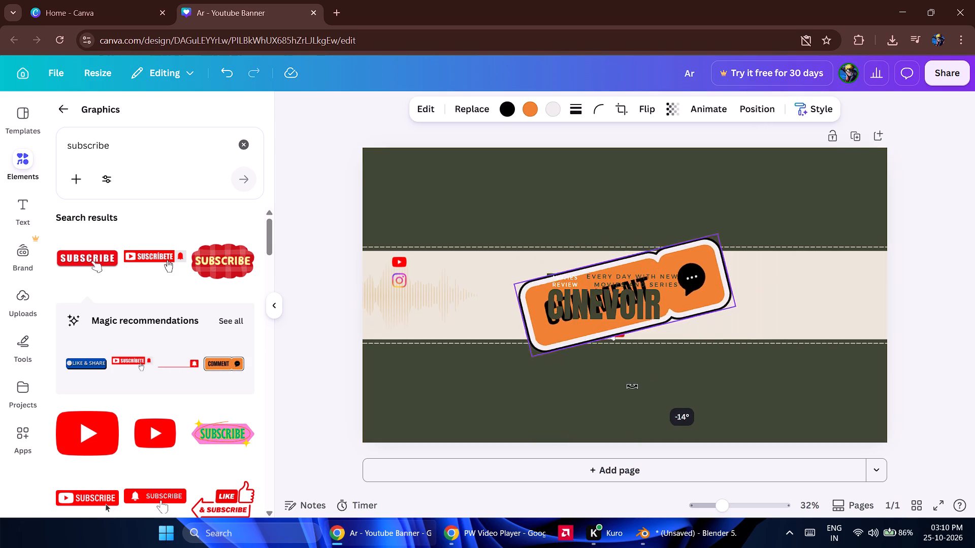
left_click_drag(632, 386, 627, 386)
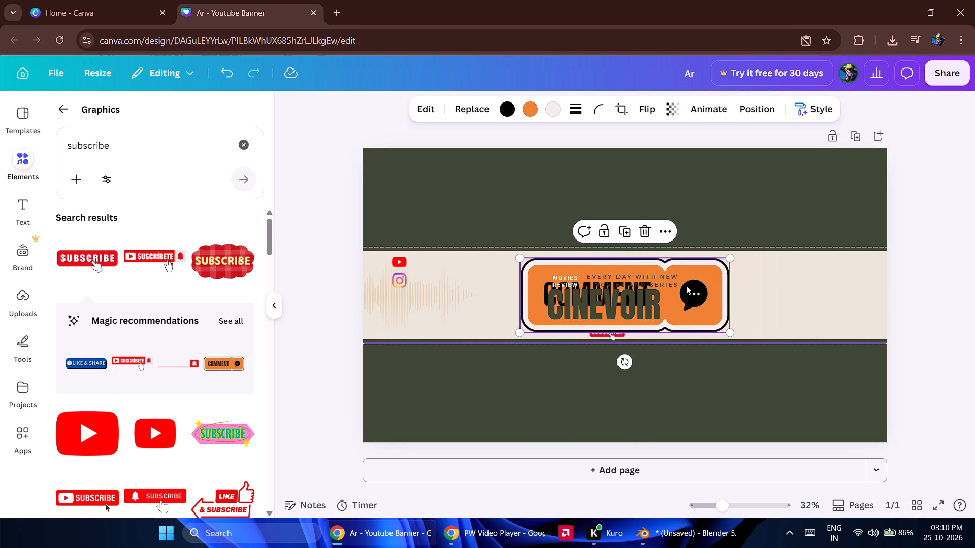
left_click_drag(629, 265, 695, 358)
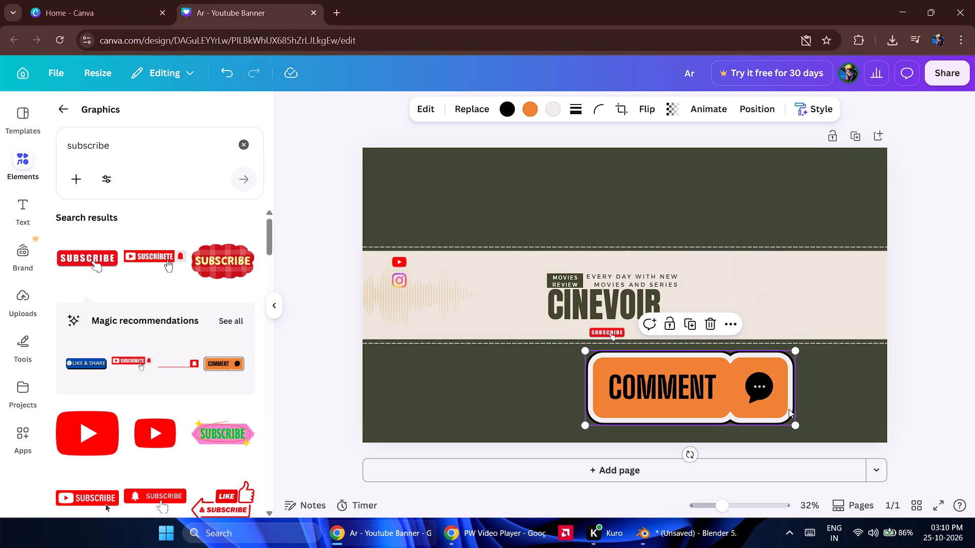
left_click_drag(795, 420, 626, 381)
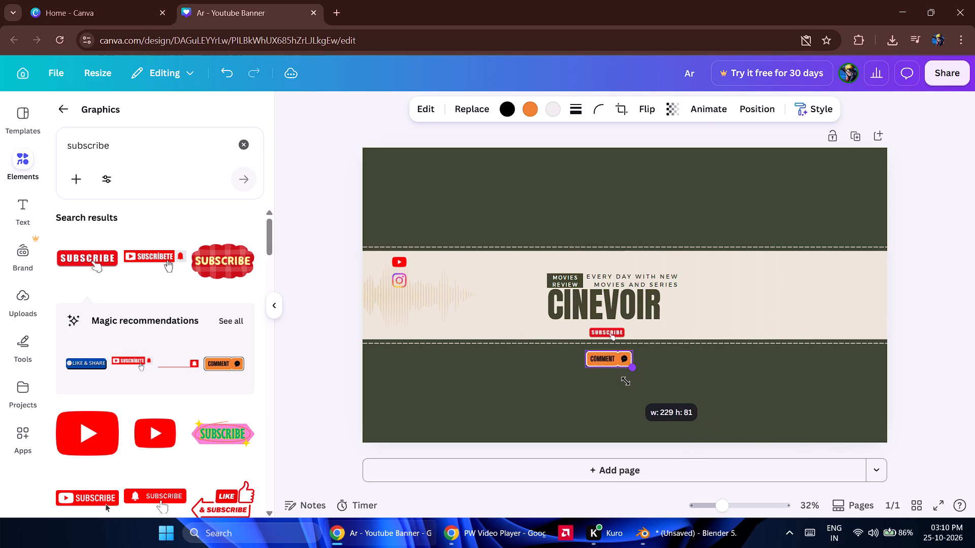
left_click_drag(626, 381, 619, 379)
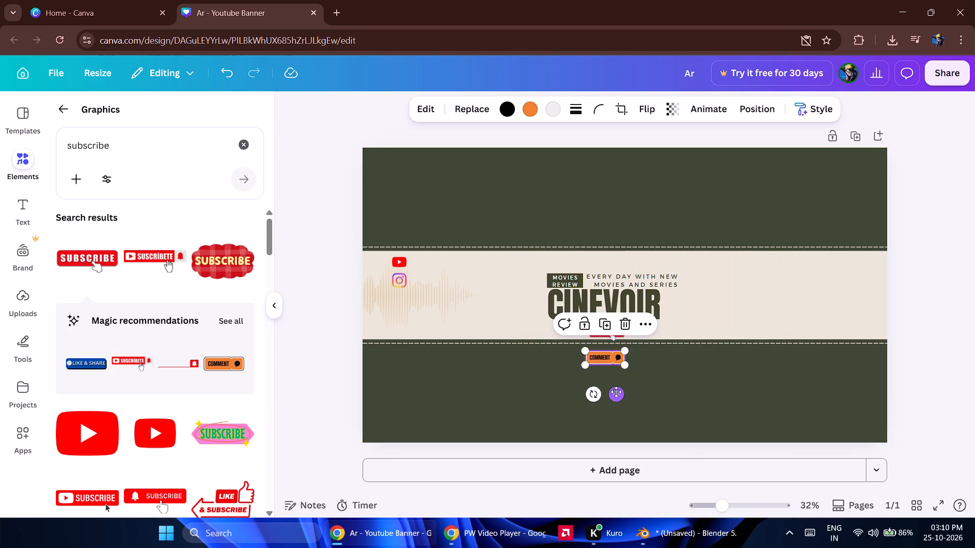
left_click_drag(617, 394, 620, 371)
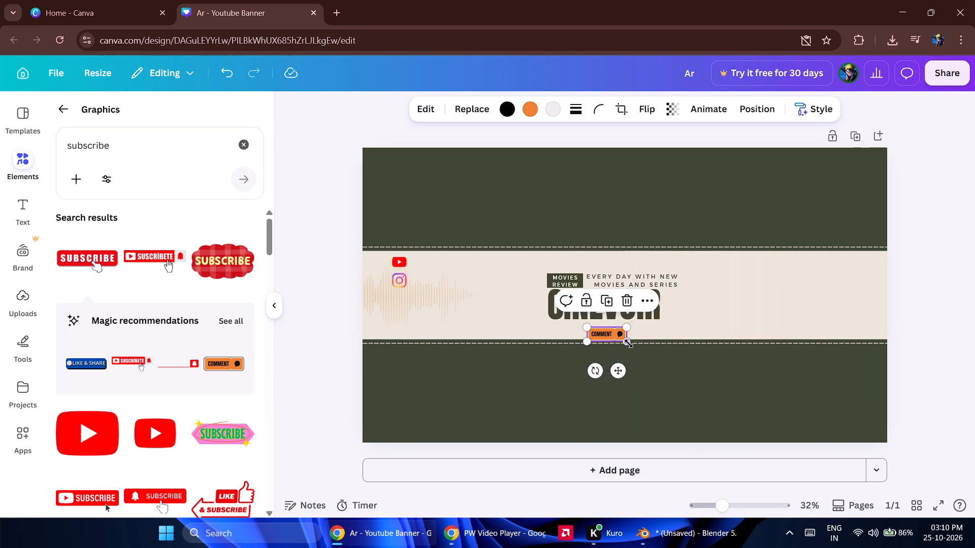
Shrink the COMMENT button a little more and align it just to the right of the SUBSCRIBE button.
left_click_drag(628, 342, 624, 341)
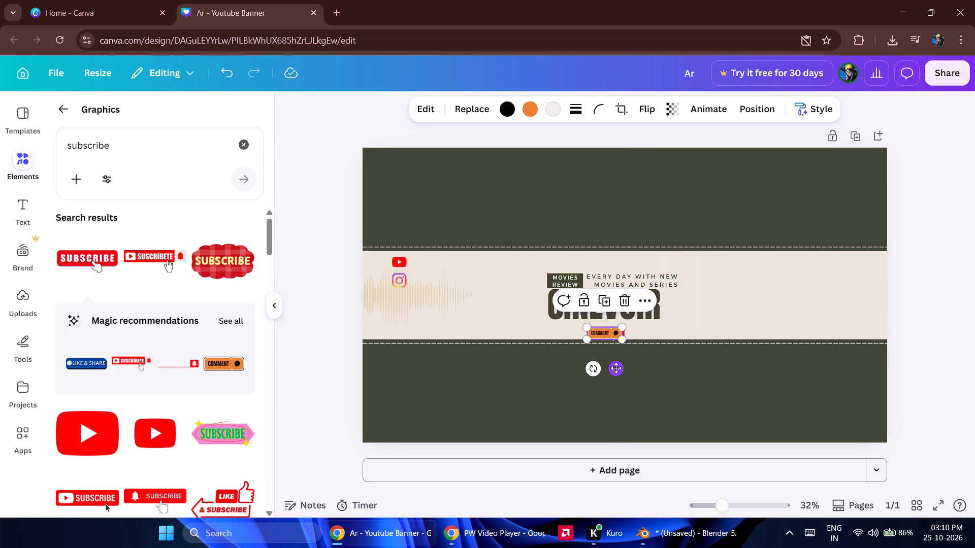
left_click_drag(616, 368, 652, 368)
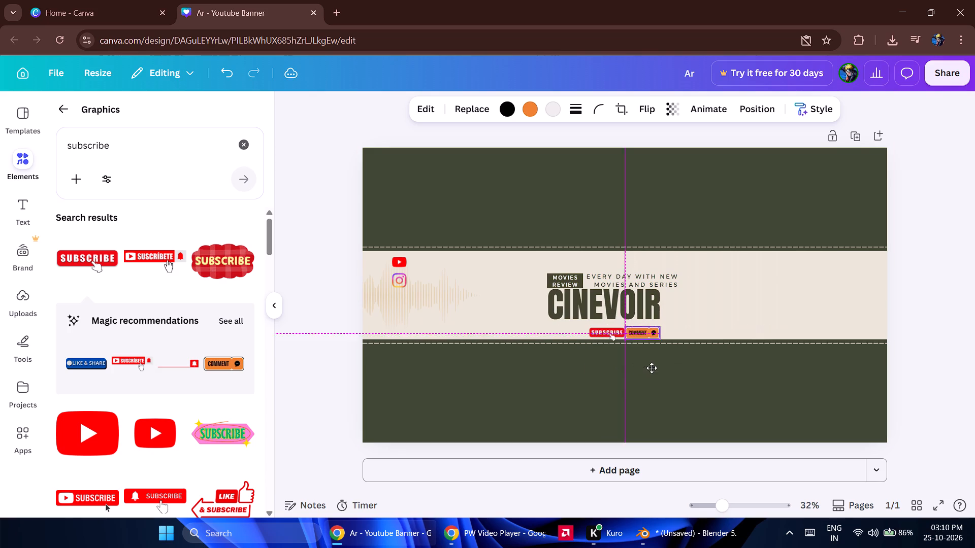
left_click_drag(652, 368, 657, 367)
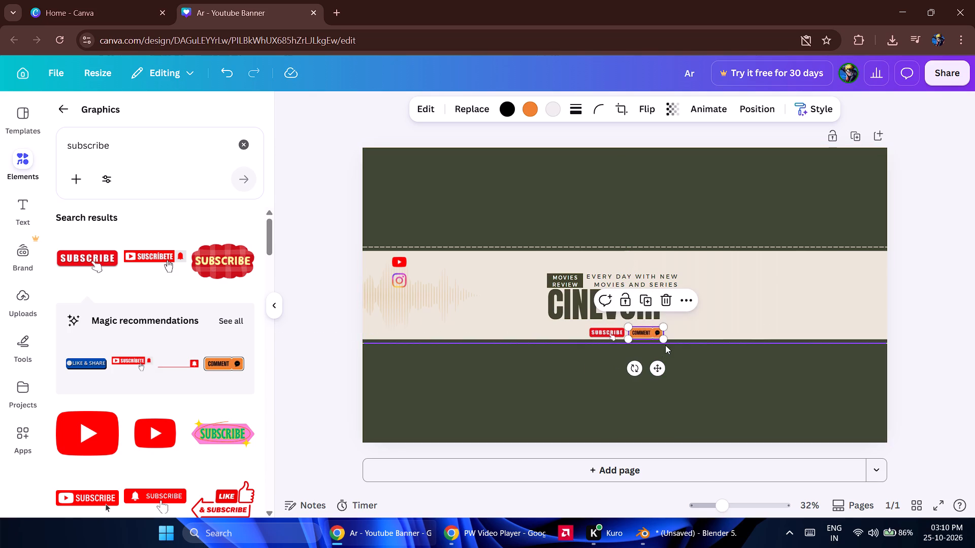
left_click_drag(664, 342, 660, 342)
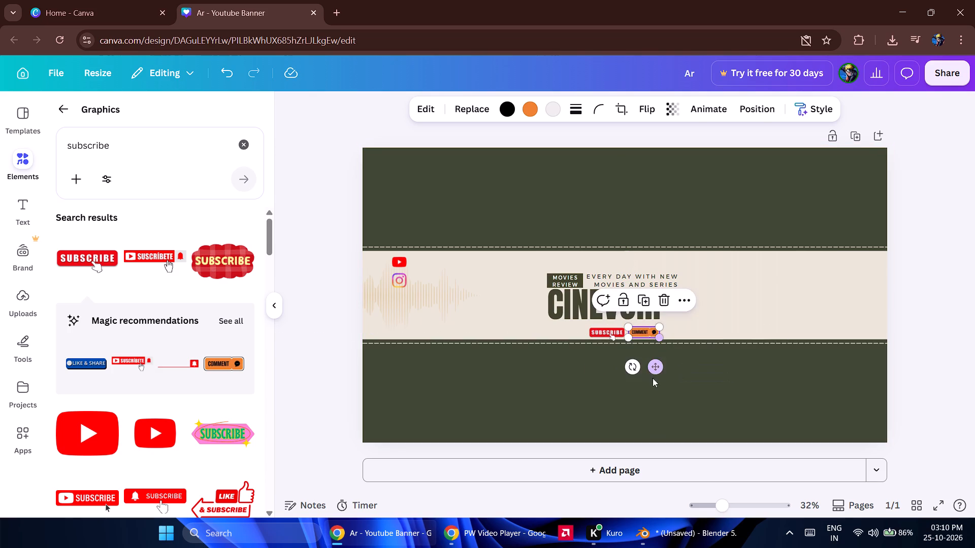
left_click(674, 382)
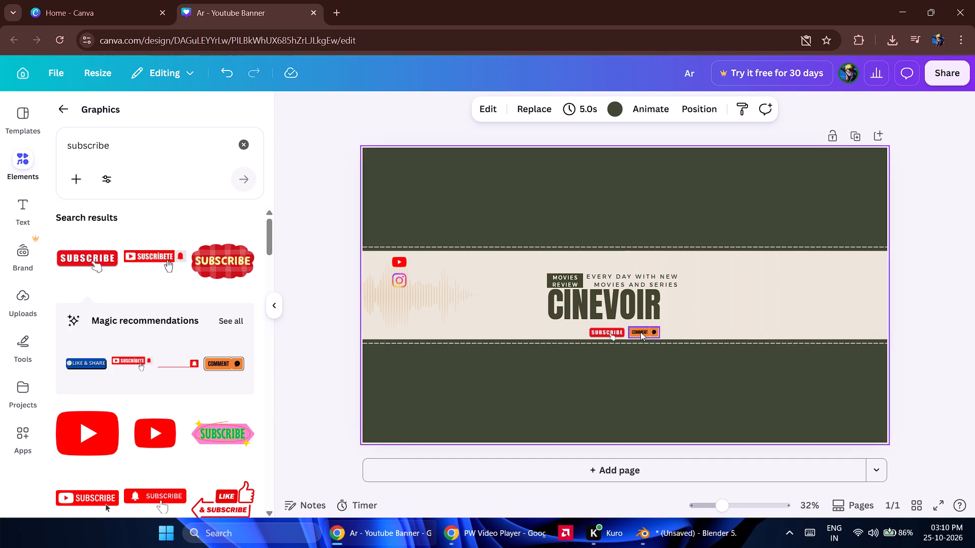
left_click(641, 330)
left_click(641, 333)
left_click(654, 368)
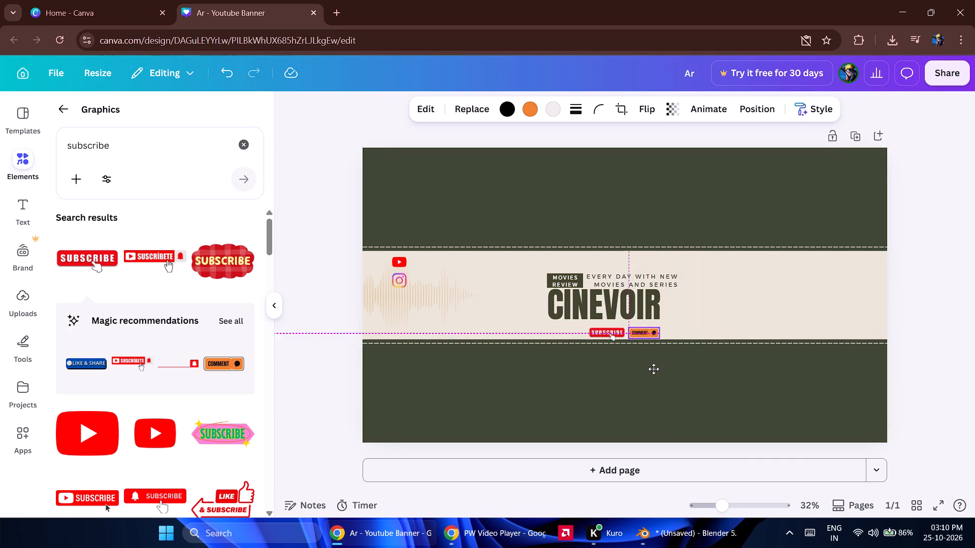
left_click(721, 388)
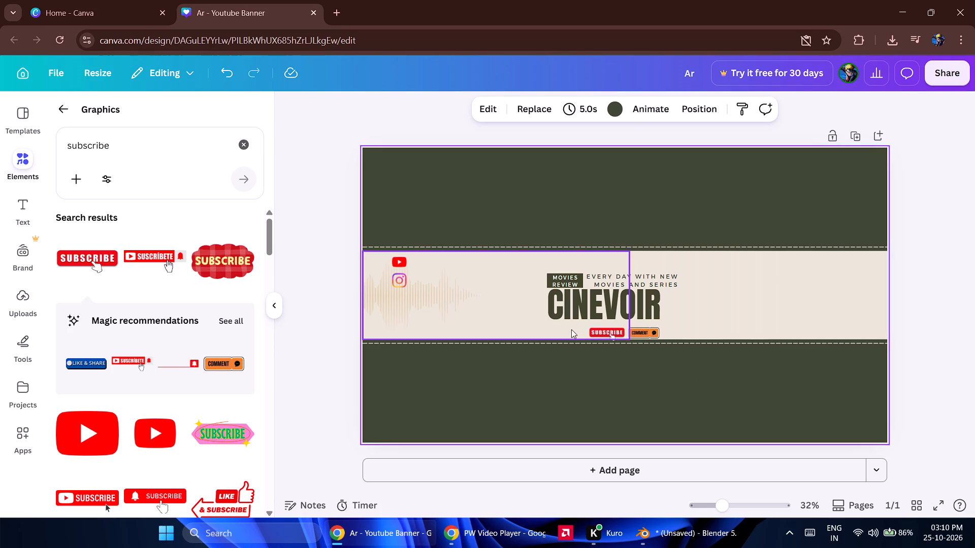
Add the blue LIKE & SHARE button graphic, shrink it and place it to the left of the SUBSCRIBE button.
left_click(85, 358)
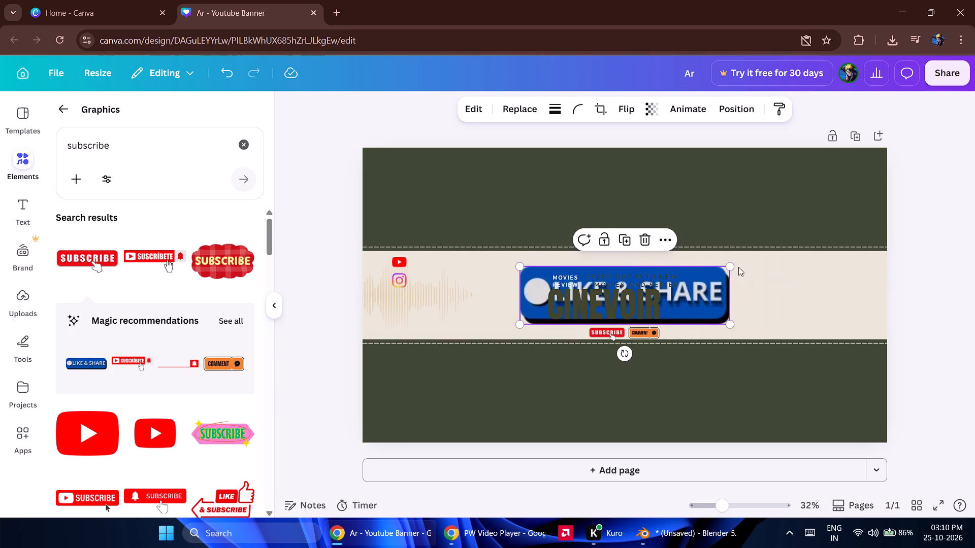
left_click_drag(730, 267, 563, 333)
left_click_drag(554, 350, 581, 363)
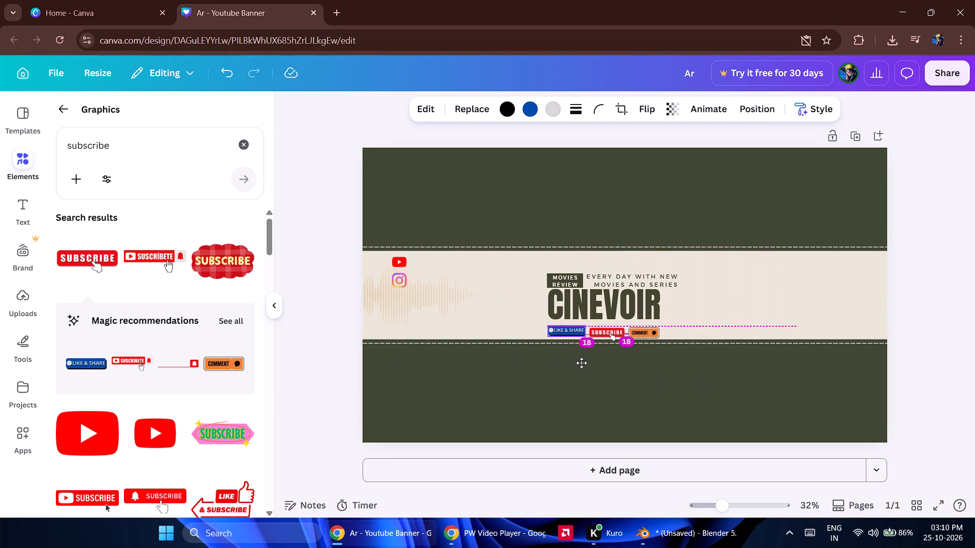
left_click_drag(581, 363, 580, 364)
left_click(627, 379)
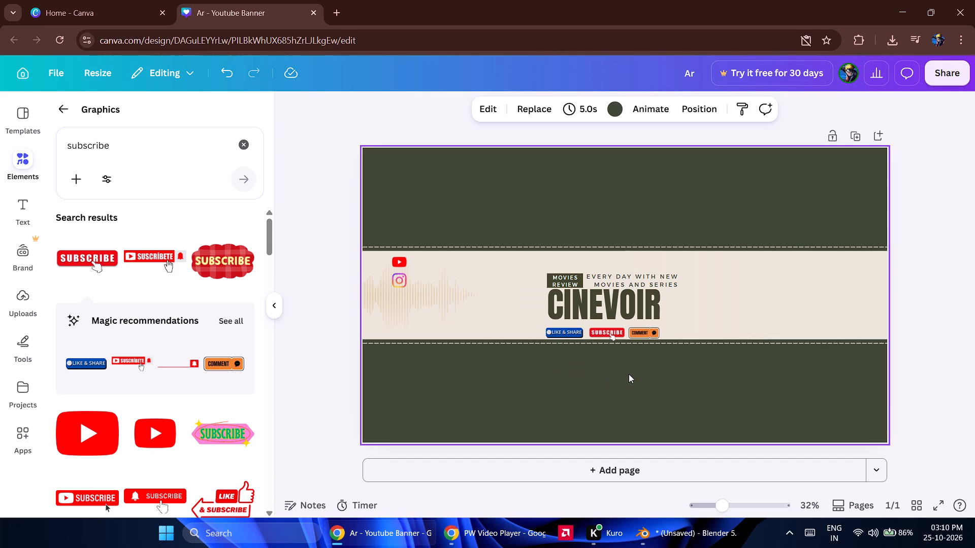
Fine-tune the LIKE & SHARE button so it lines up with SUBSCRIBE and the three buttons have equal gaps of 18.
left_click(609, 333)
left_click(621, 372)
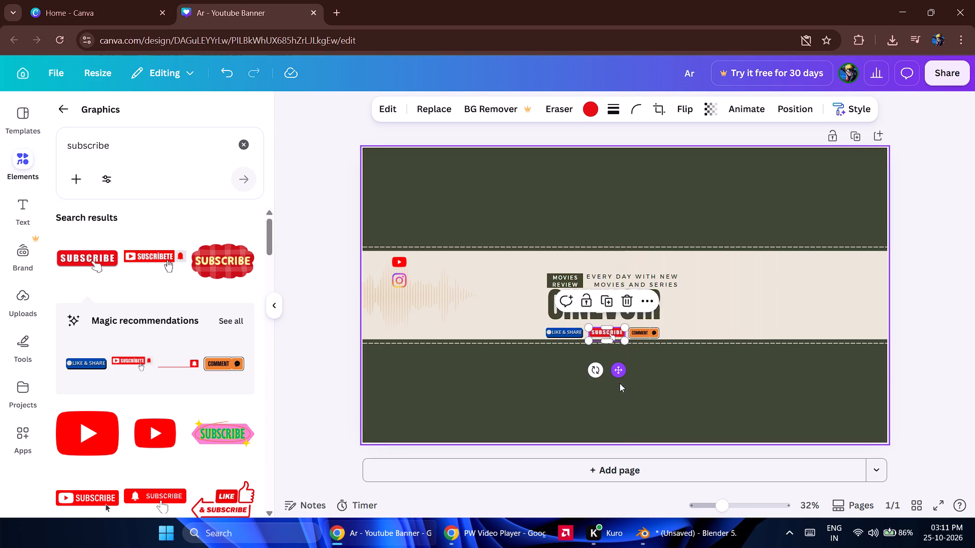
left_click(601, 394)
left_click(573, 330)
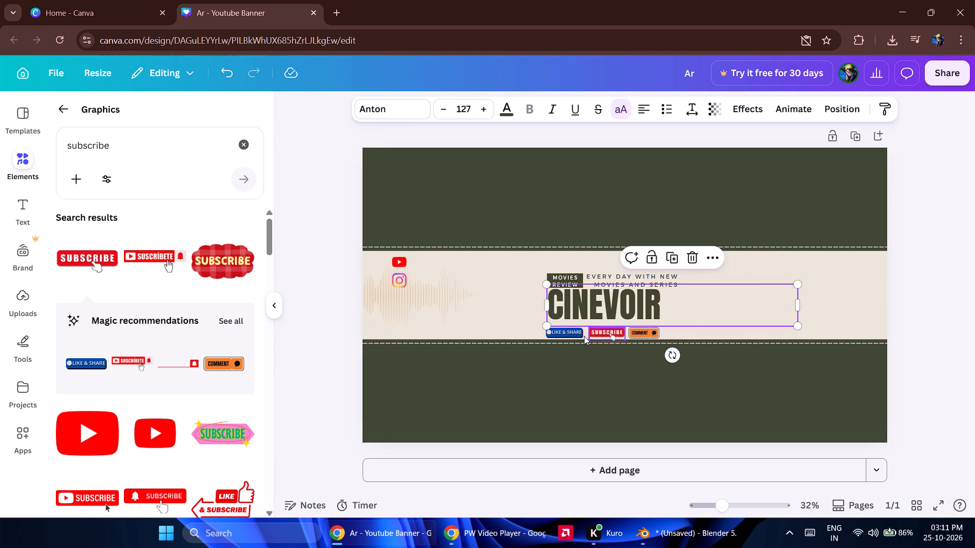
left_click(574, 334)
left_click(579, 365)
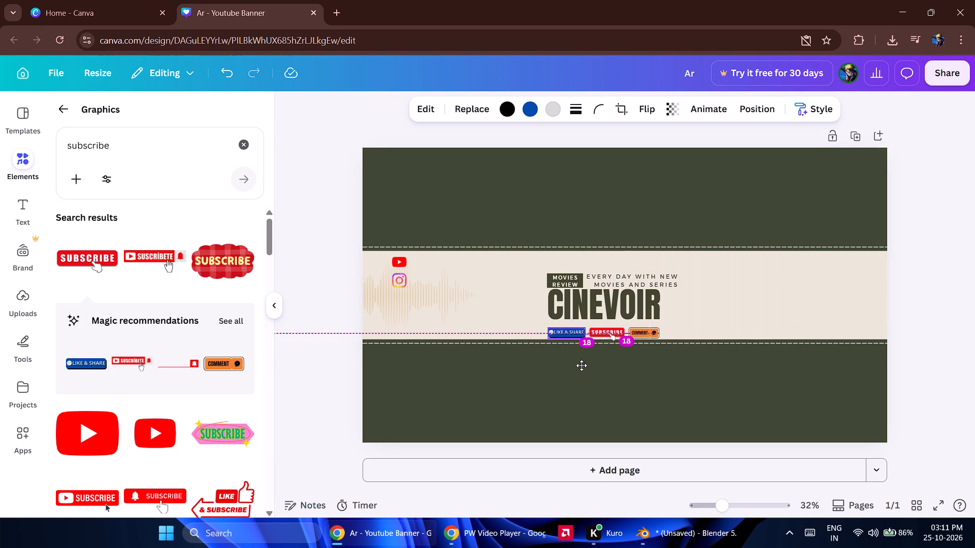
left_click(620, 397)
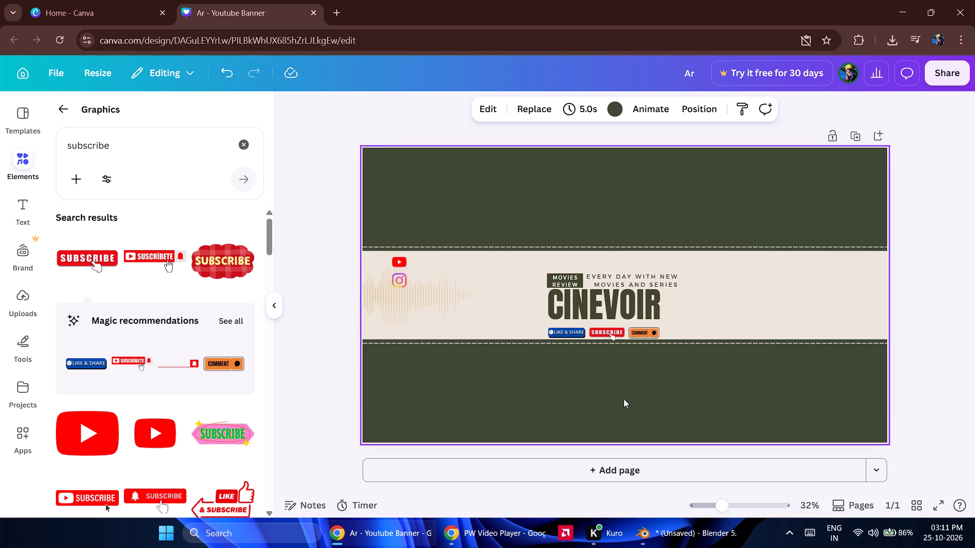
Add a new text box and move it next to the YouTube logo in the cream band.
left_click(20, 202)
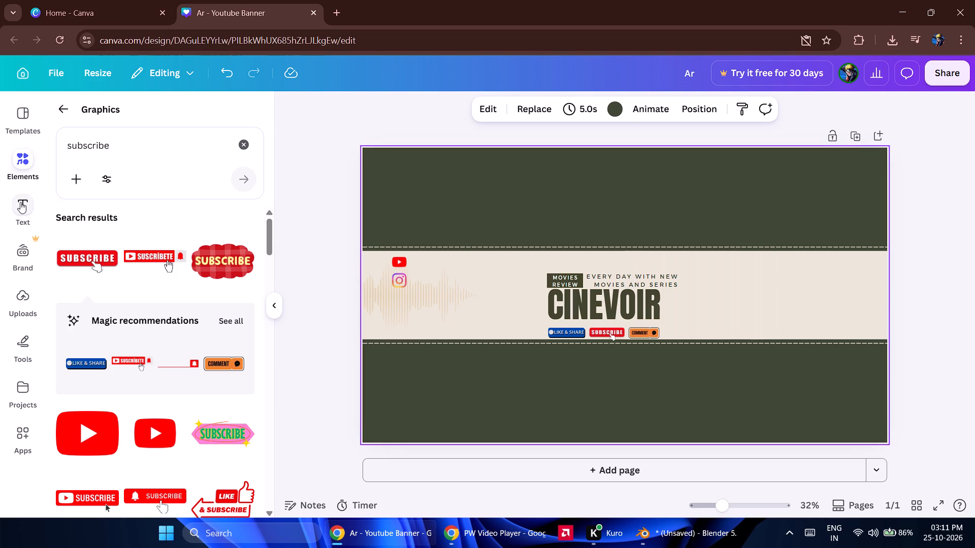
left_click(208, 155)
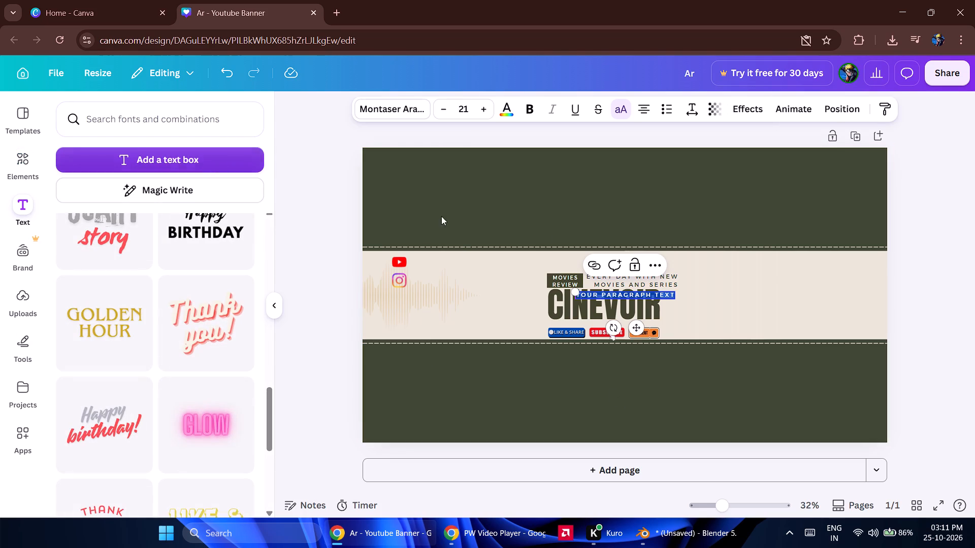
left_click_drag(630, 296, 599, 294)
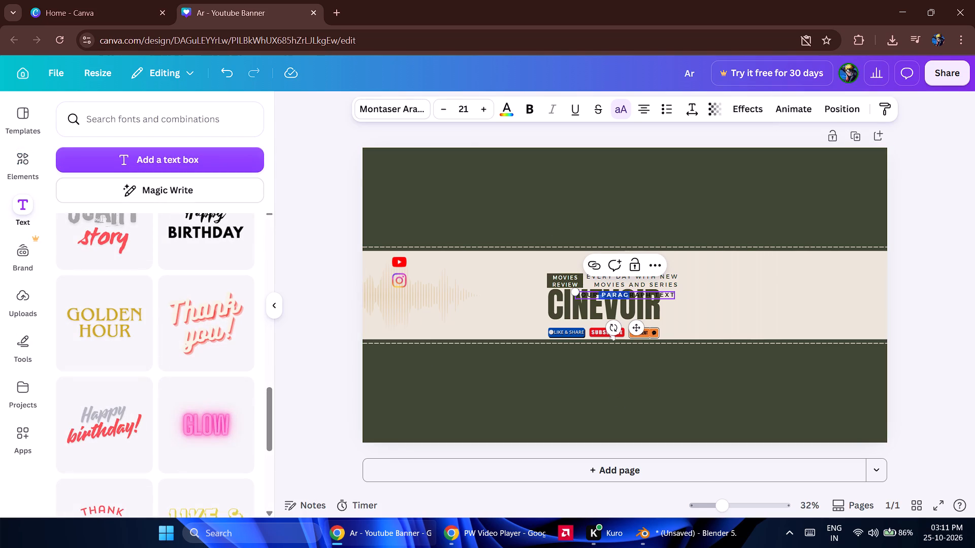
left_click_drag(599, 294, 602, 293)
left_click_drag(640, 330, 473, 295)
Replace the new text box's placeholder with CINEVOIR.
double_click(466, 258)
key("BackSpace")
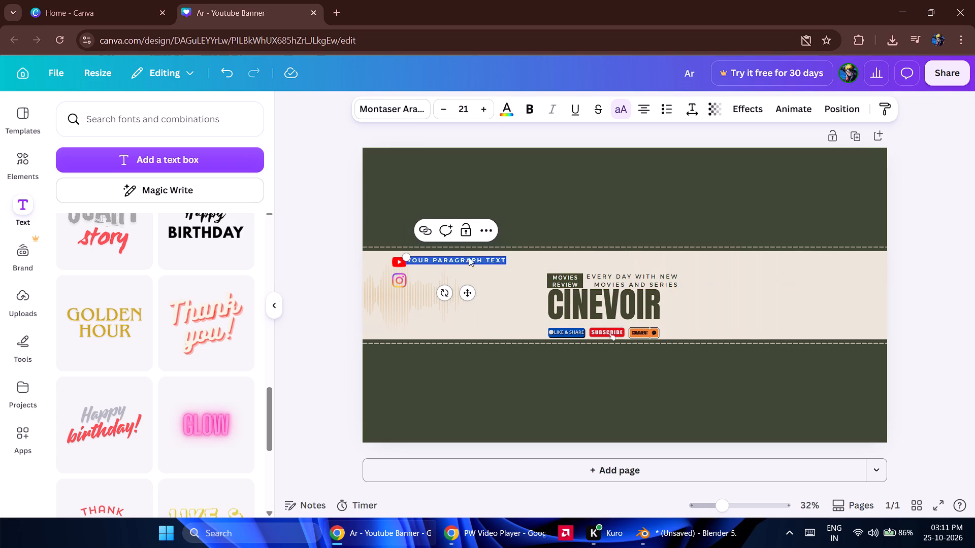
type("CINE")
key("c")
key("BackSpace")
type("VOIER")
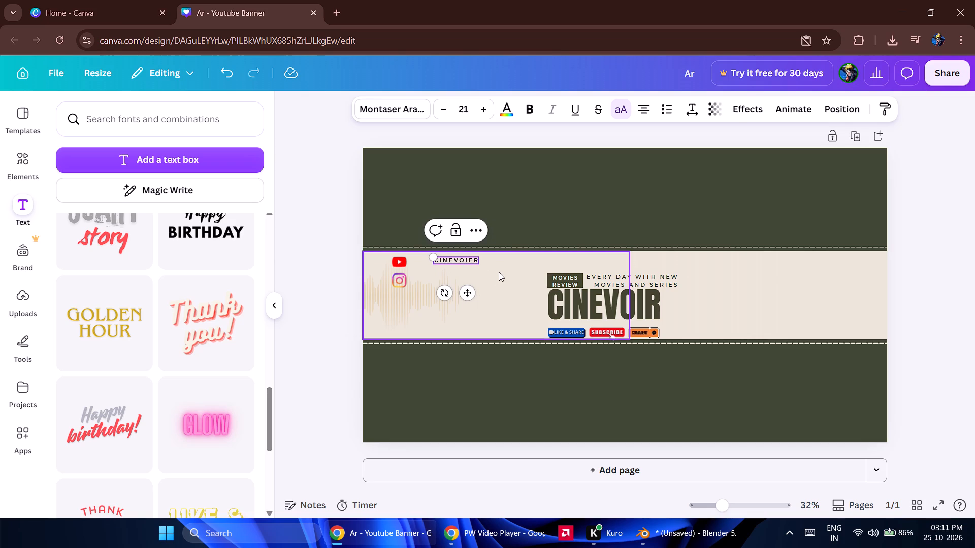
key("BackSpace")
key("BackSpace")
key("r")
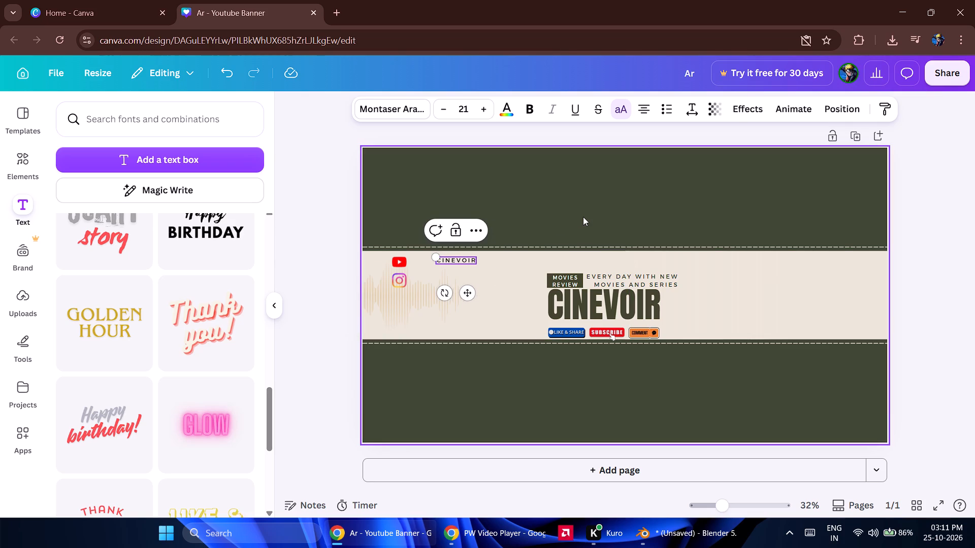
key("Left")
key("Left")
key("Left")
key("Left")
key("Left")
key("Right")
Position the small CINEVOIR text directly to the right of the YouTube logo, vertically centred on it with a slight gap.
left_click_drag(468, 291, 424, 284)
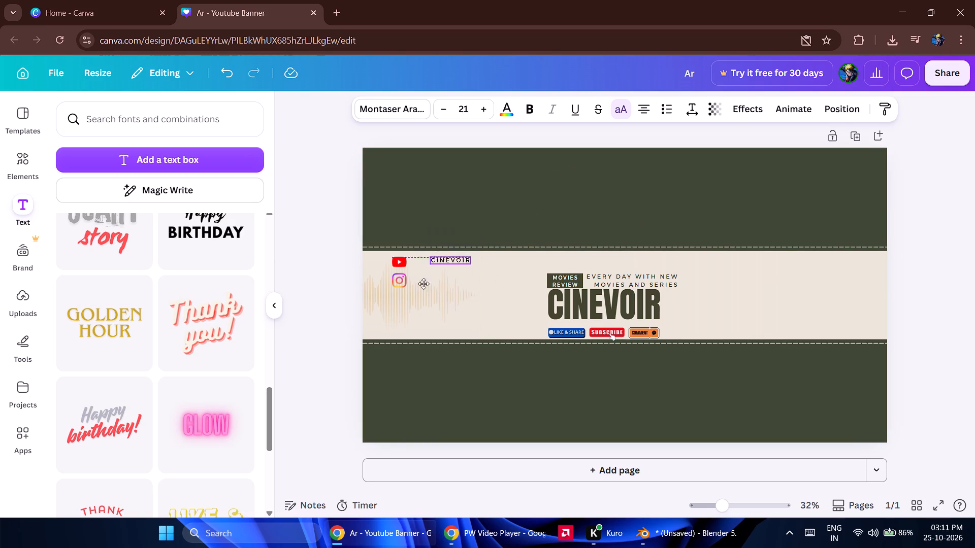
left_click_drag(424, 284, 441, 292)
left_click(411, 371)
left_click(423, 264)
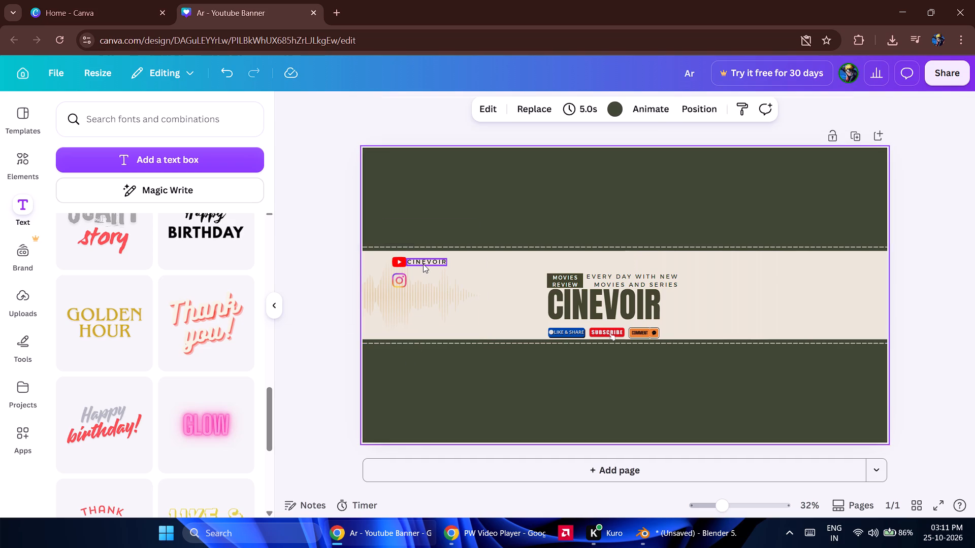
left_click(440, 295)
left_click(416, 374)
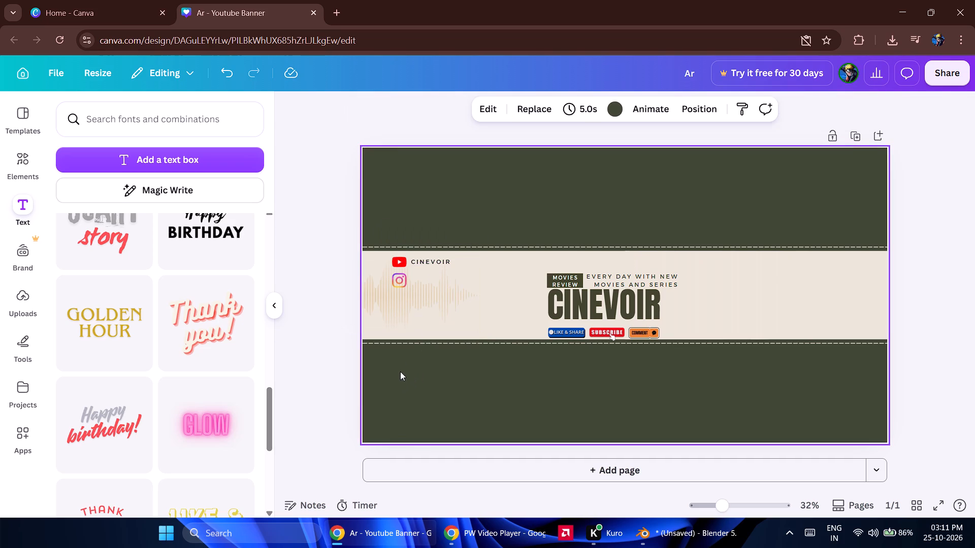
Add a new text box and move it next to the Instagram logo in the cream band.
left_click(85, 149)
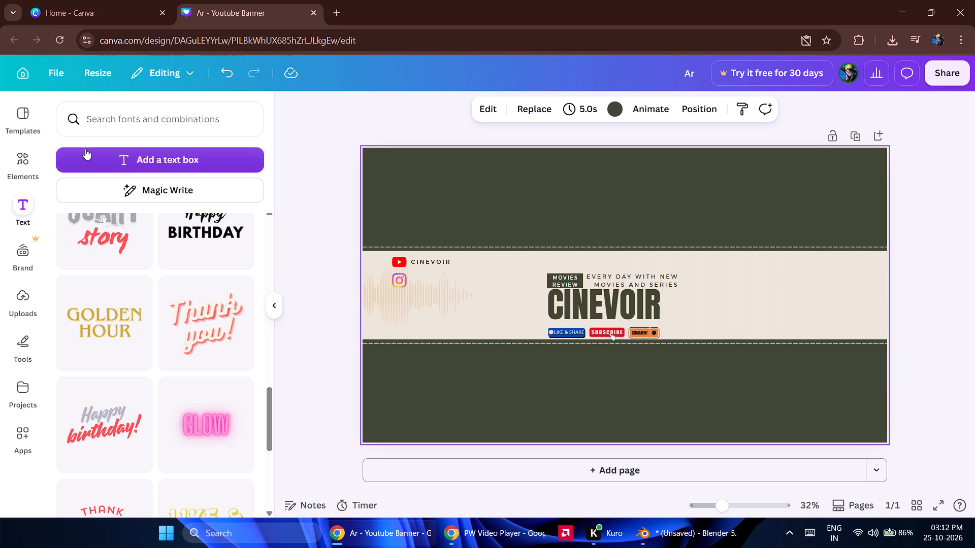
left_click_drag(635, 328, 487, 311)
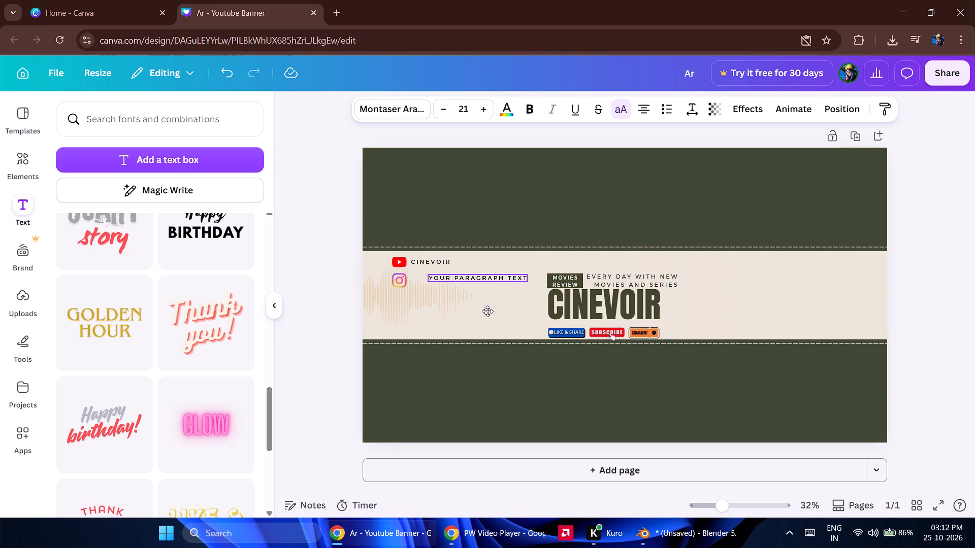
left_click_drag(487, 311, 467, 316)
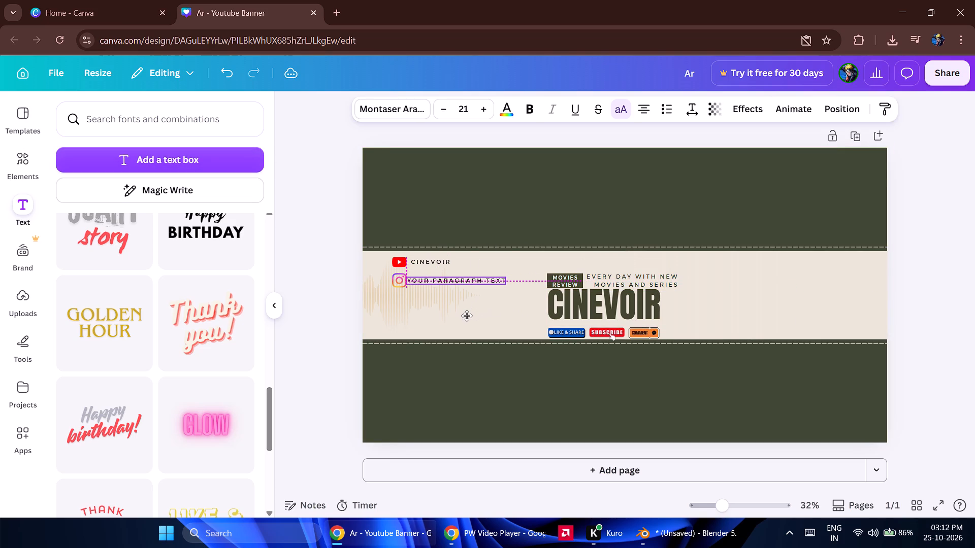
left_click_drag(467, 316, 470, 313)
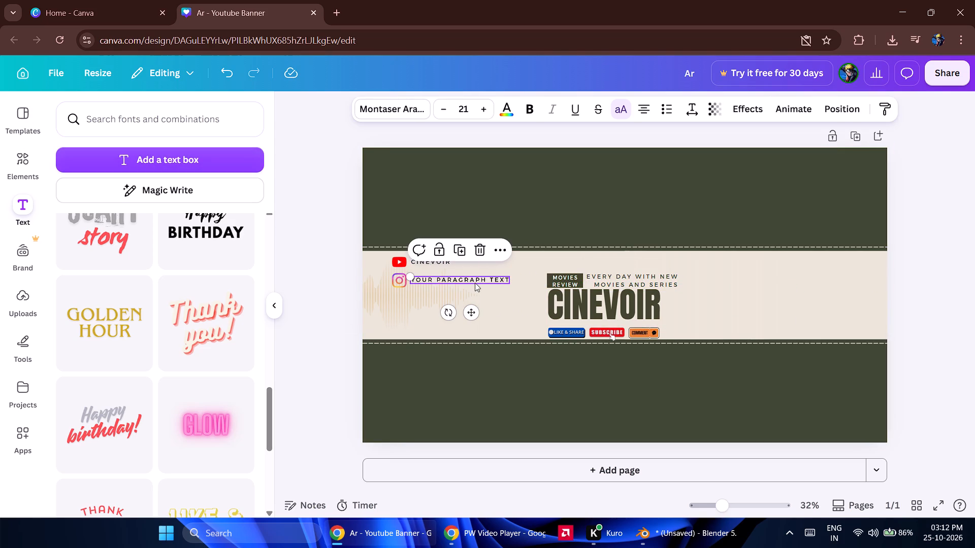
Replace the new text box's placeholder with the handle CINEVOIR__.
double_click(478, 280)
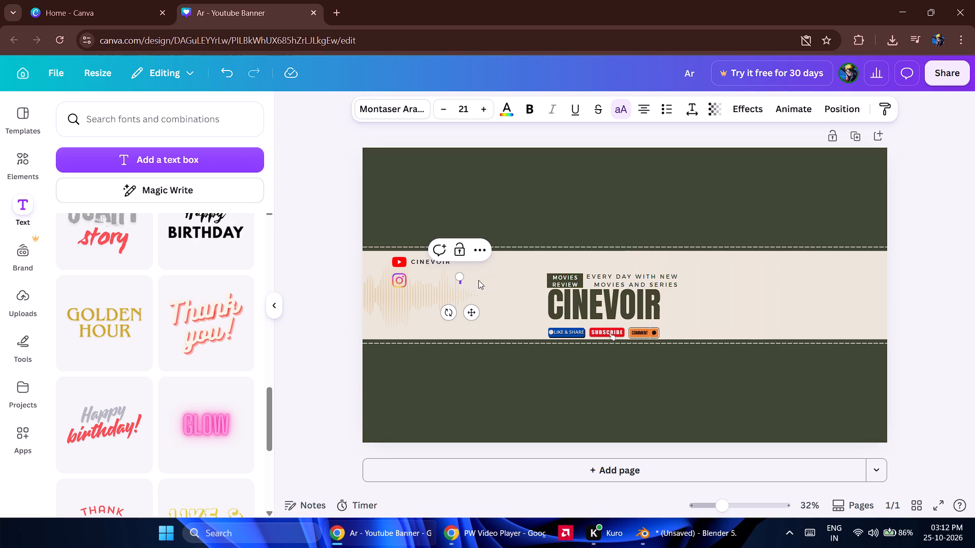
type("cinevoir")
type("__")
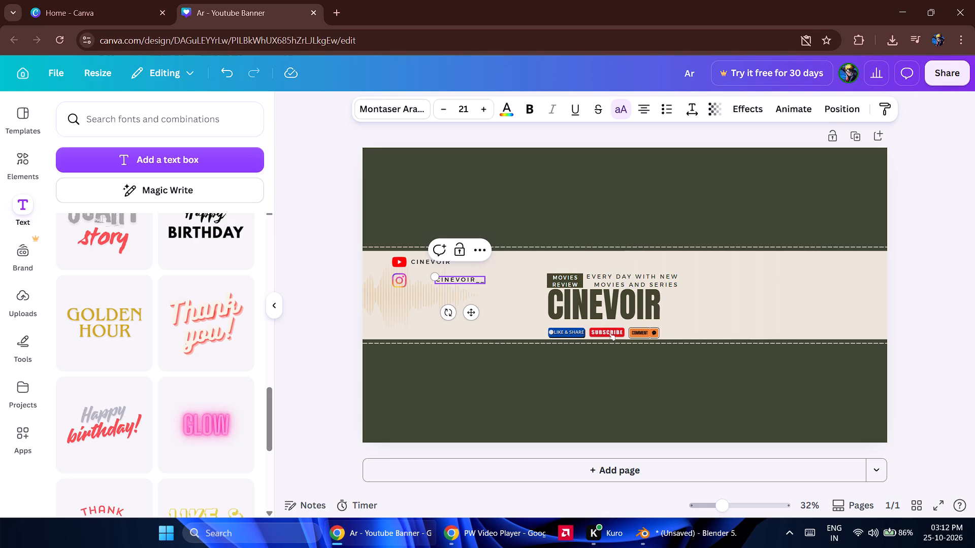
Position the CINEVOIR__ text directly to the right of the Instagram logo, left-aligned with the small CINEVOIR text above it.
left_click_drag(470, 313, 449, 312)
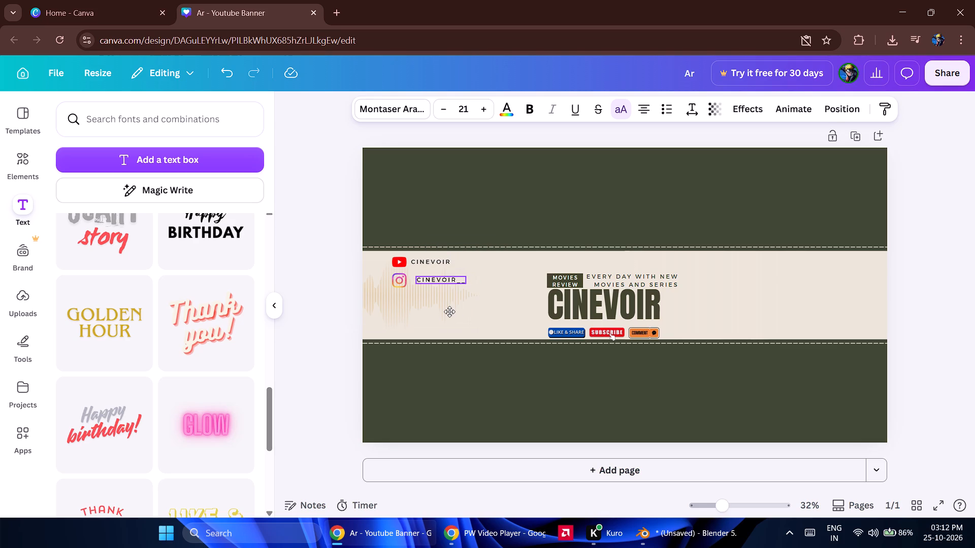
left_click_drag(449, 312, 446, 314)
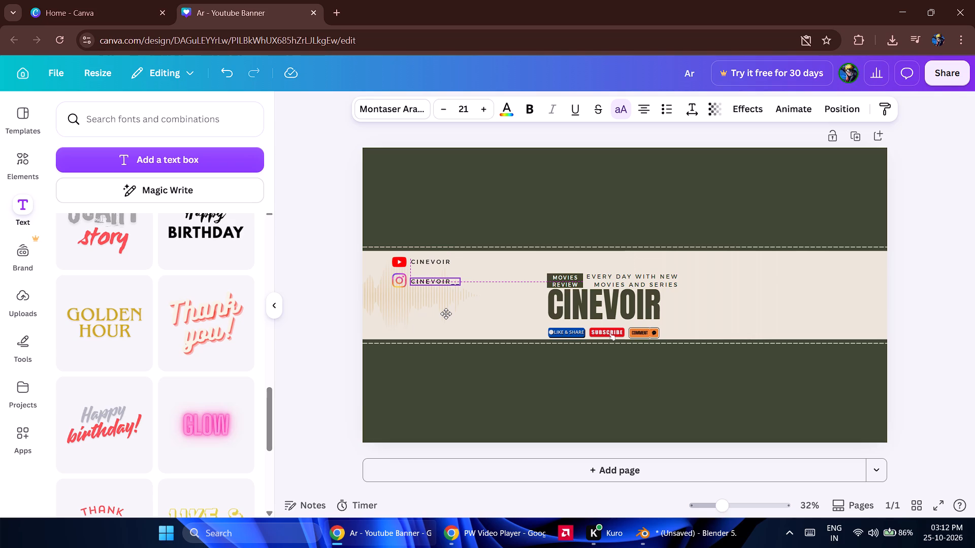
left_click_drag(446, 314, 446, 313)
left_click(450, 387)
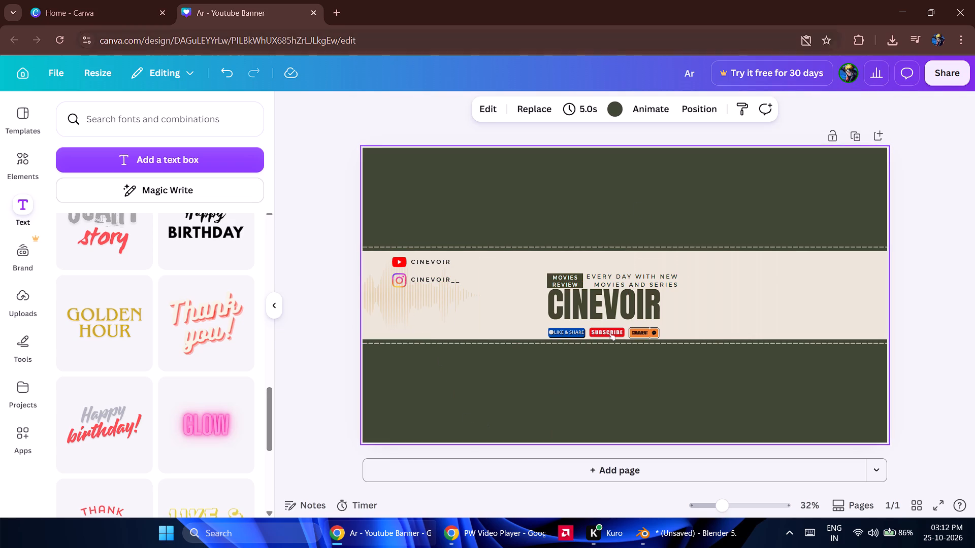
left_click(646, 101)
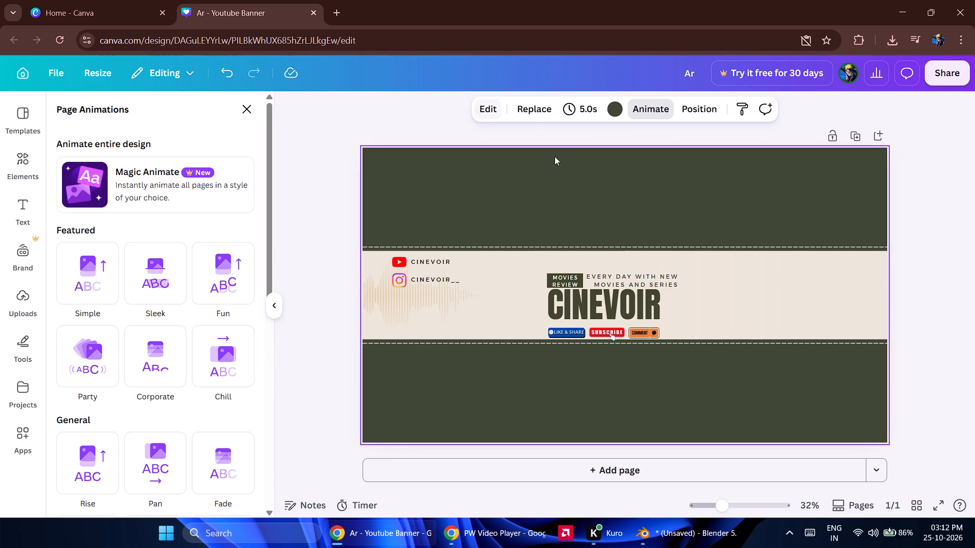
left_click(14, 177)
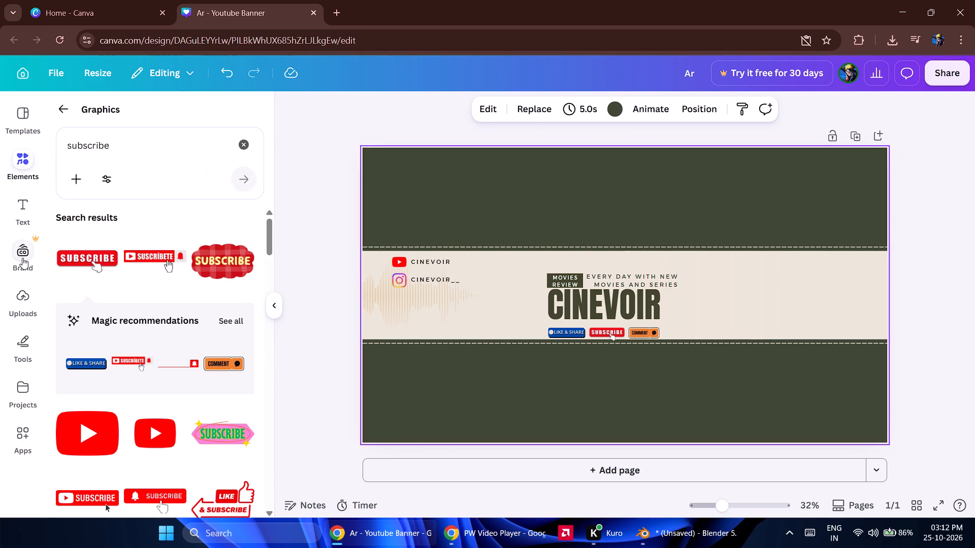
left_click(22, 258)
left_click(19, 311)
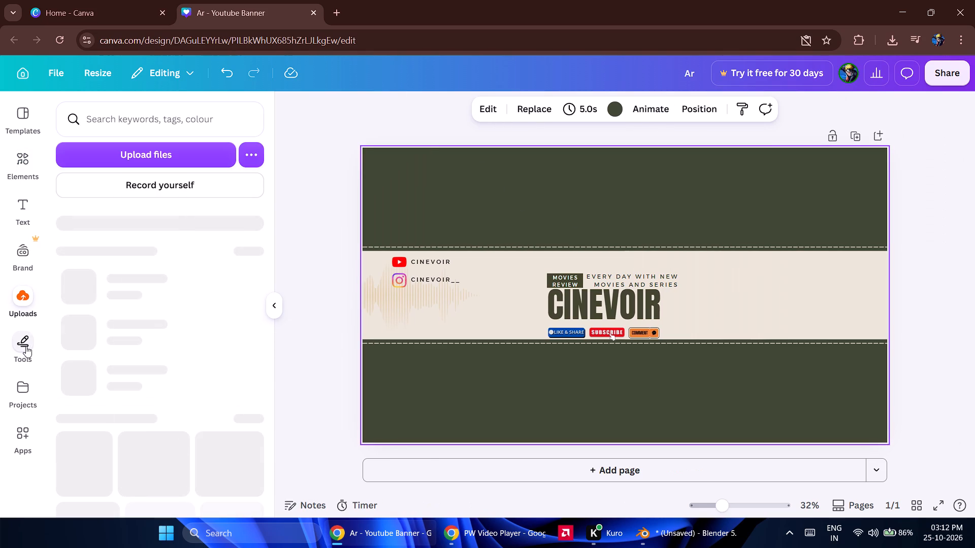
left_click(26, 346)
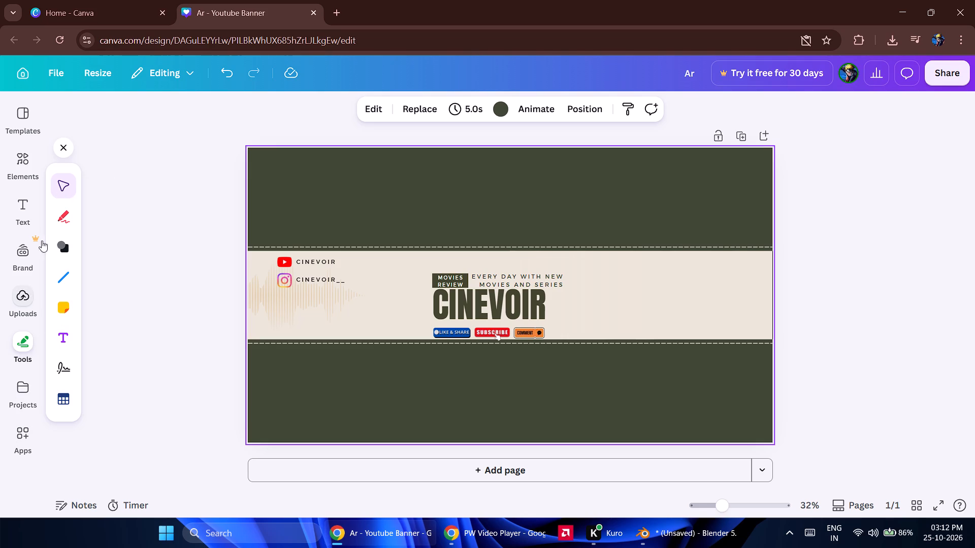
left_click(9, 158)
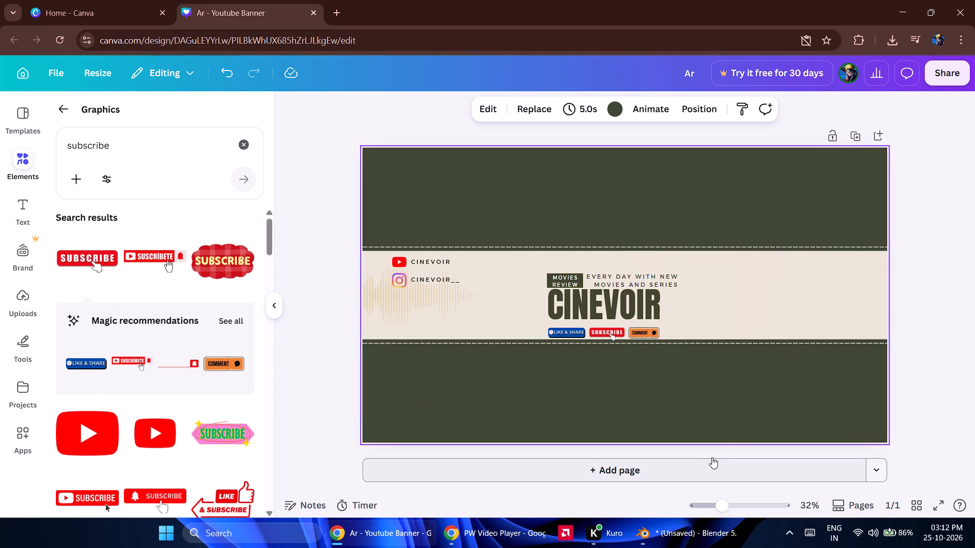
Search the graphics for "movie" and add the black wavy film strip to the banner.
scroll(133, 292, "down", 6)
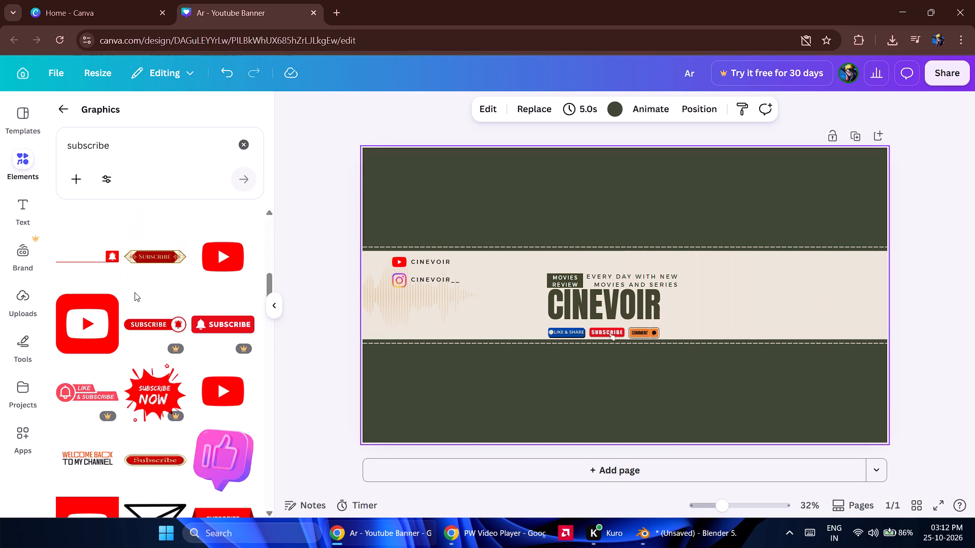
scroll(137, 294, "down", 5)
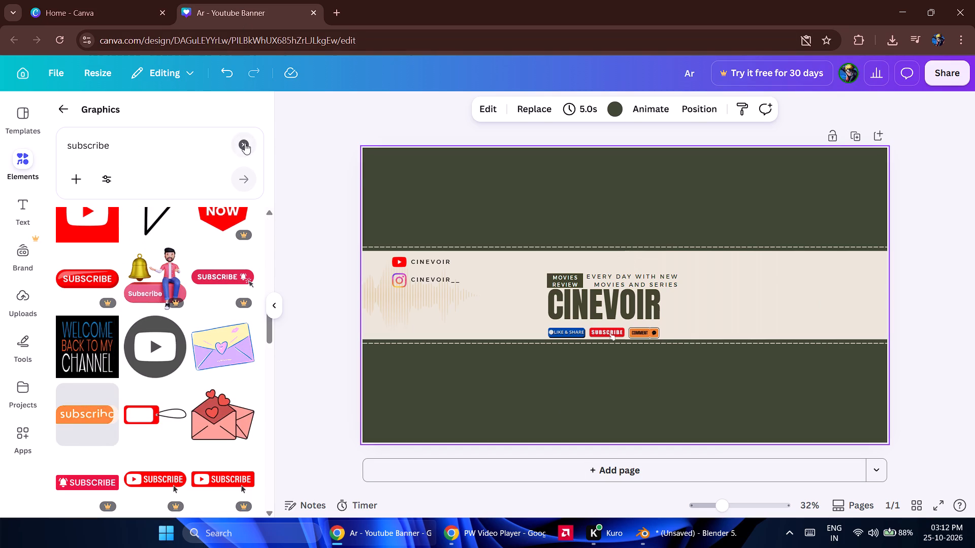
left_click(245, 143)
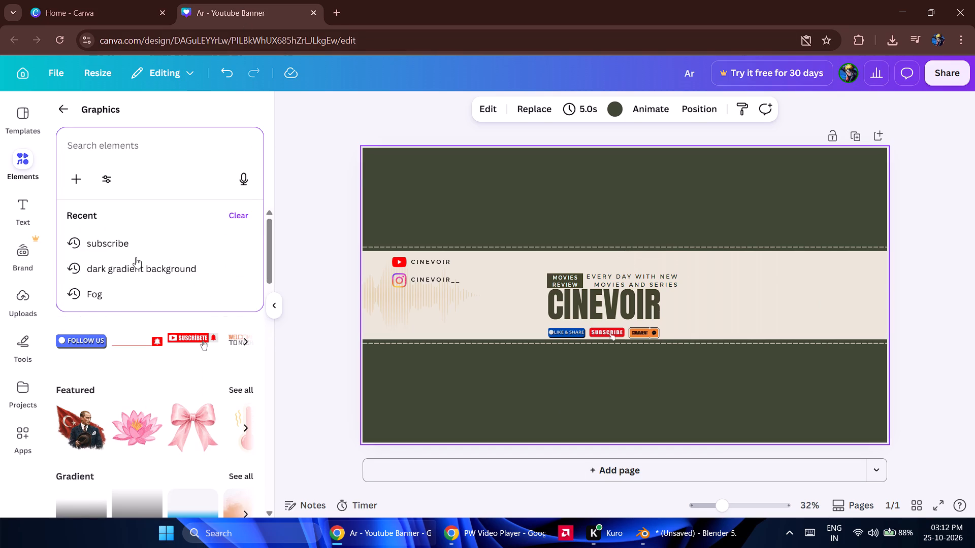
type("movie")
key("Return")
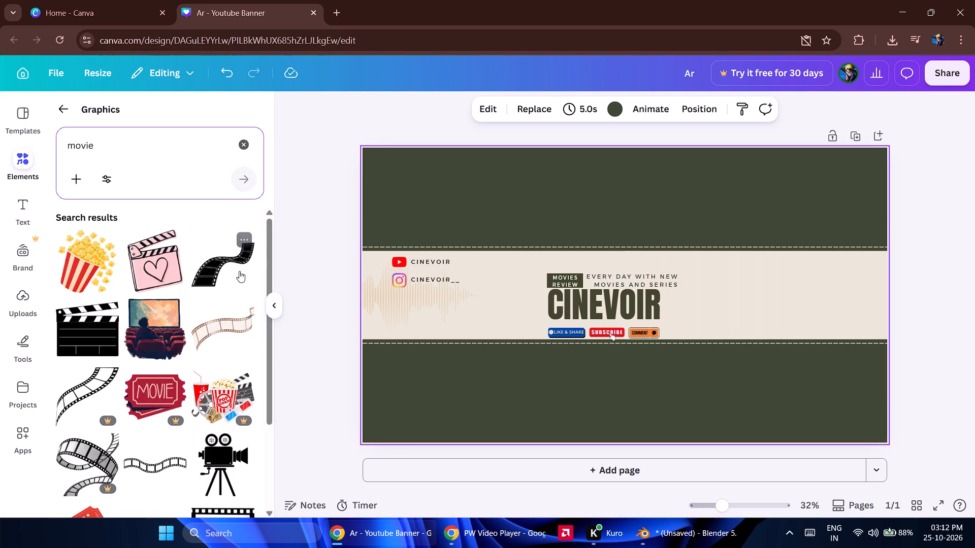
left_click(232, 271)
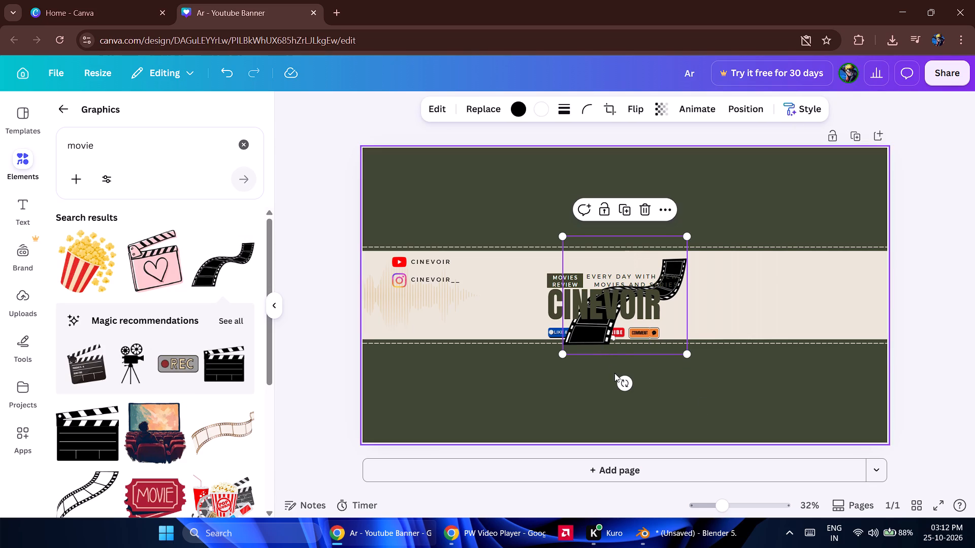
Shrink the wavy film strip and move it down onto the dark green area below the cream band.
left_click_drag(630, 388, 630, 374)
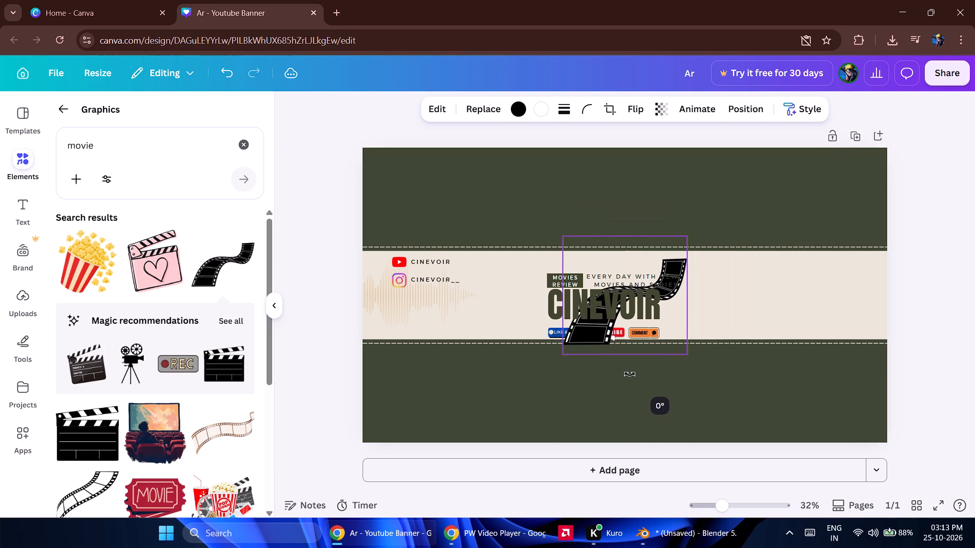
left_click_drag(630, 374, 629, 374)
left_click_drag(688, 353, 666, 325)
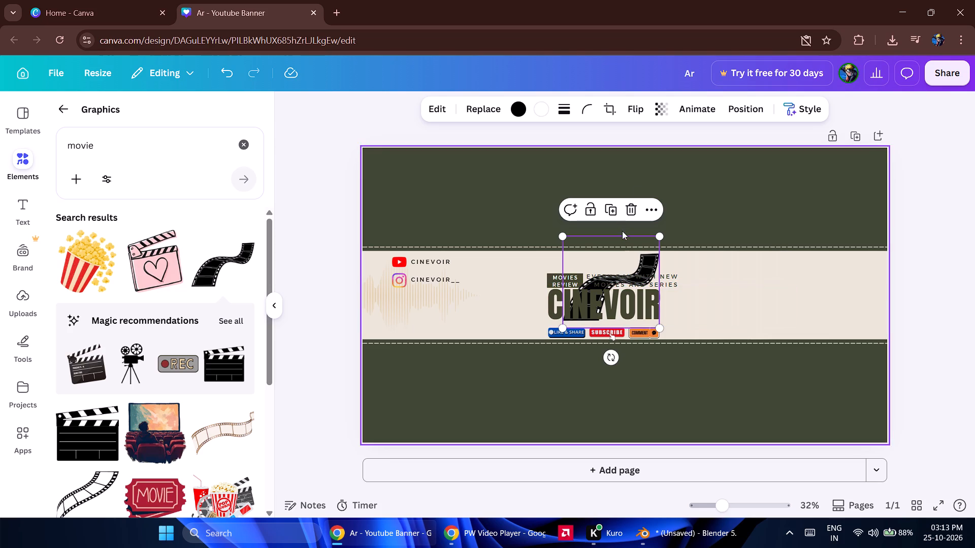
left_click(682, 219)
left_click(604, 247)
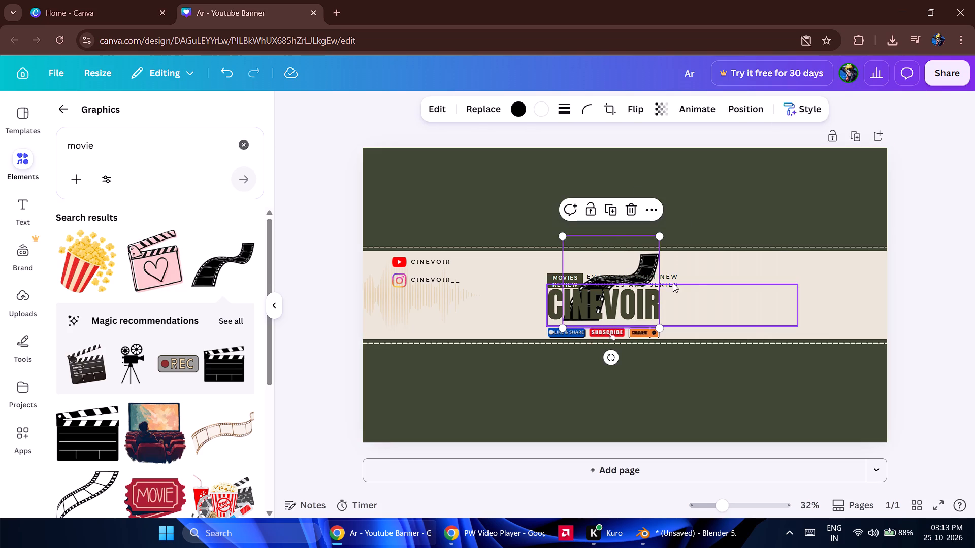
left_click_drag(608, 239, 597, 240)
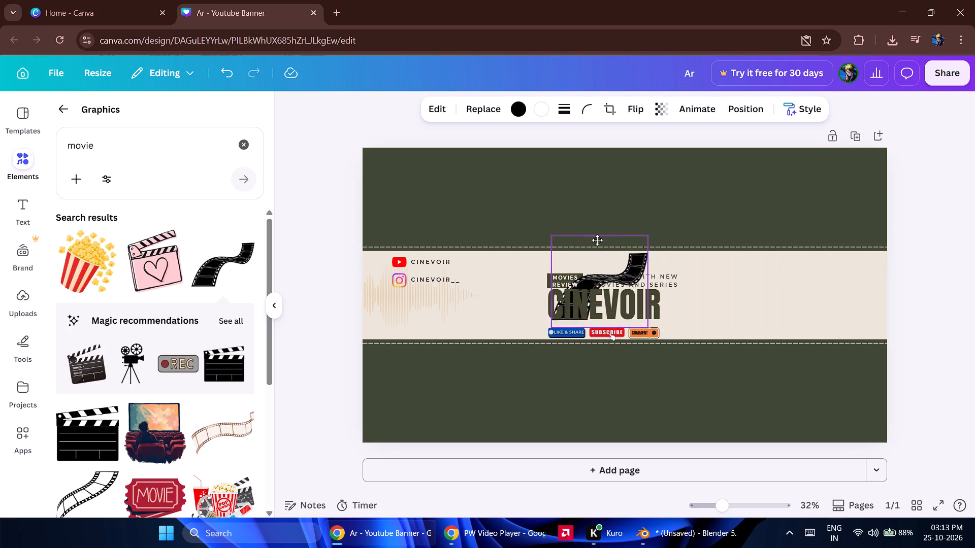
left_click_drag(597, 240, 628, 336)
Rotate the wavy film strip to about 51° and move it up onto the large CINEVOIR title.
left_click_drag(631, 454, 572, 427)
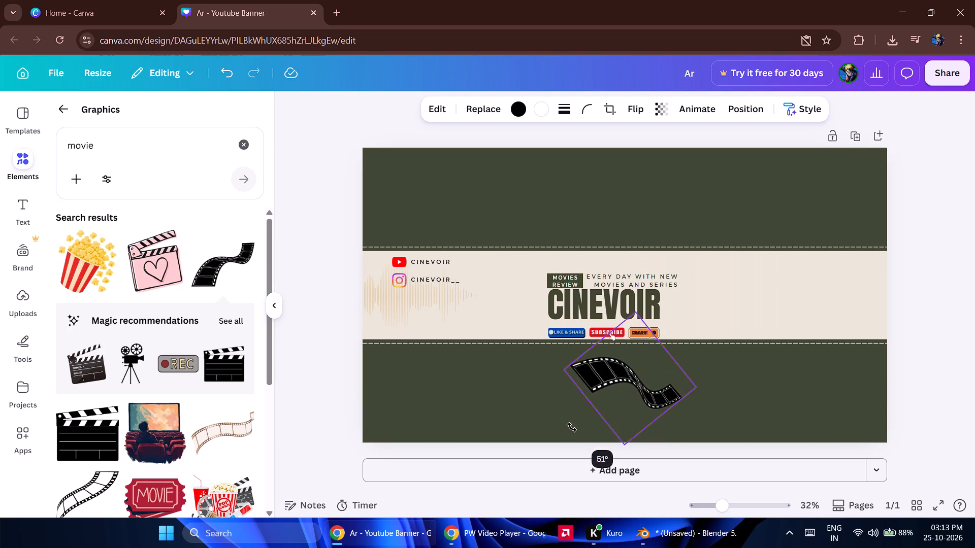
left_click_drag(572, 427, 572, 427)
left_click_drag(634, 393, 610, 320)
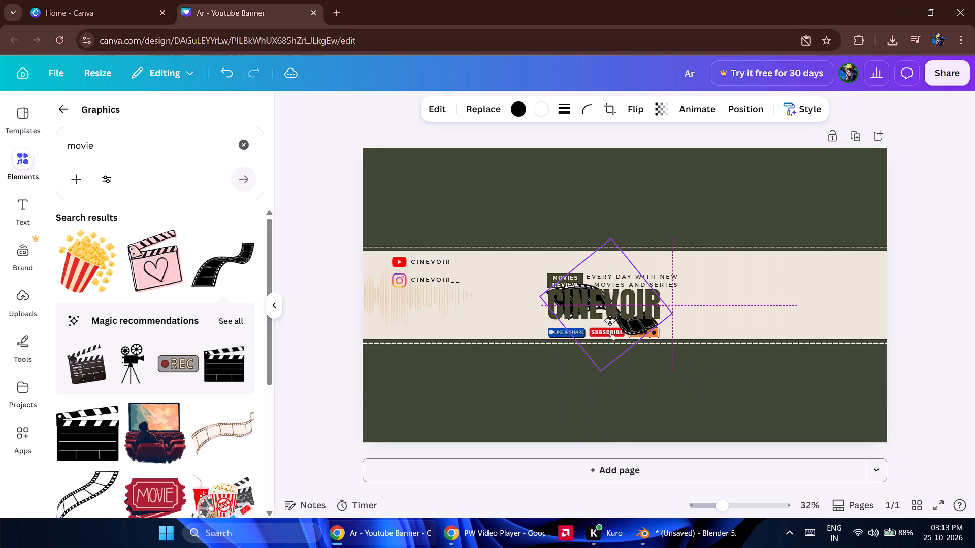
left_click_drag(610, 320, 609, 325)
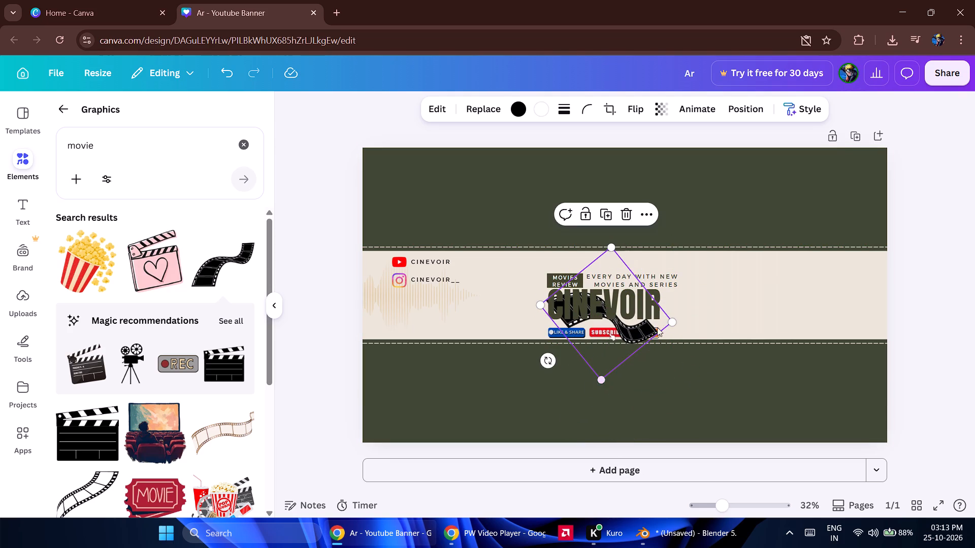
Shrink the wavy film strip further, reduce its tilt and fit it within the large CINEVOIR title.
left_click_drag(671, 322, 639, 303)
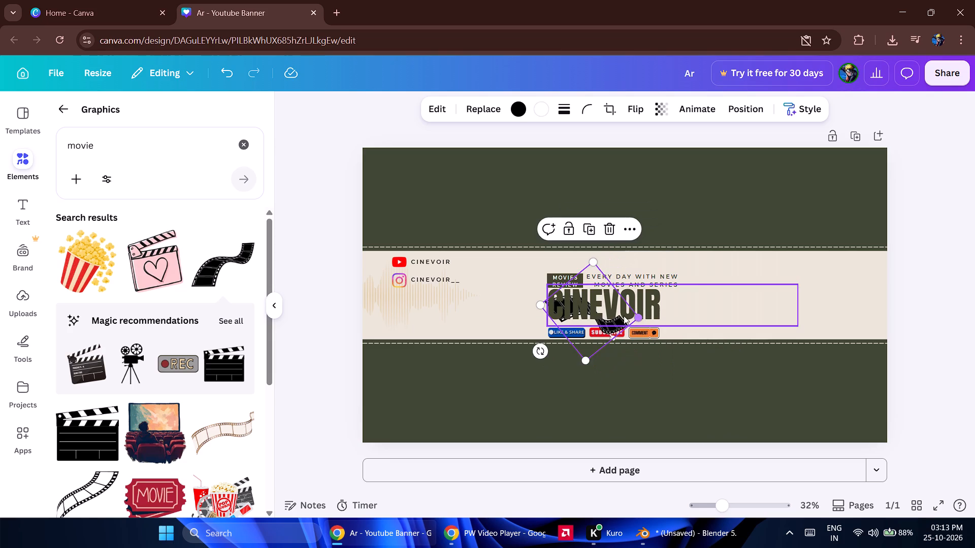
left_click_drag(542, 354, 555, 360)
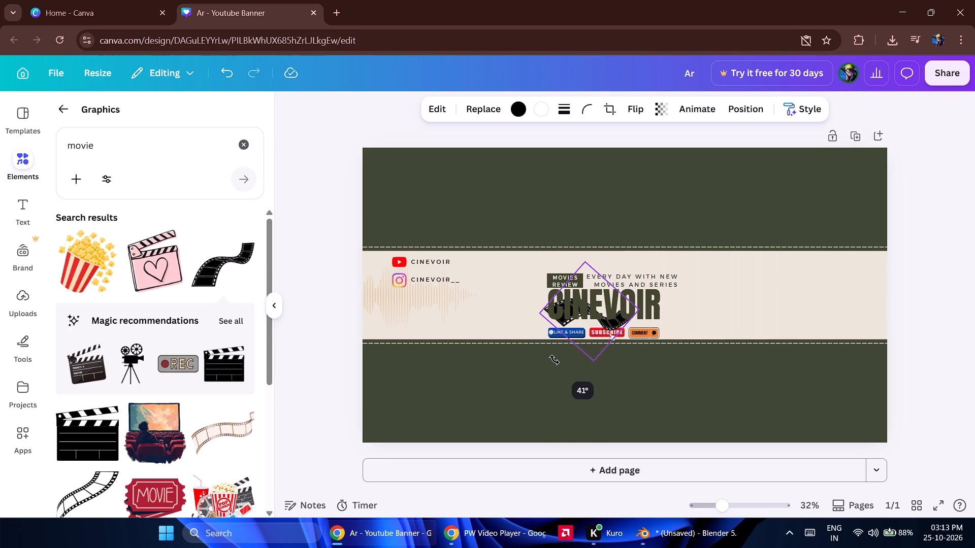
left_click_drag(555, 360, 557, 361)
left_click_drag(588, 345, 597, 342)
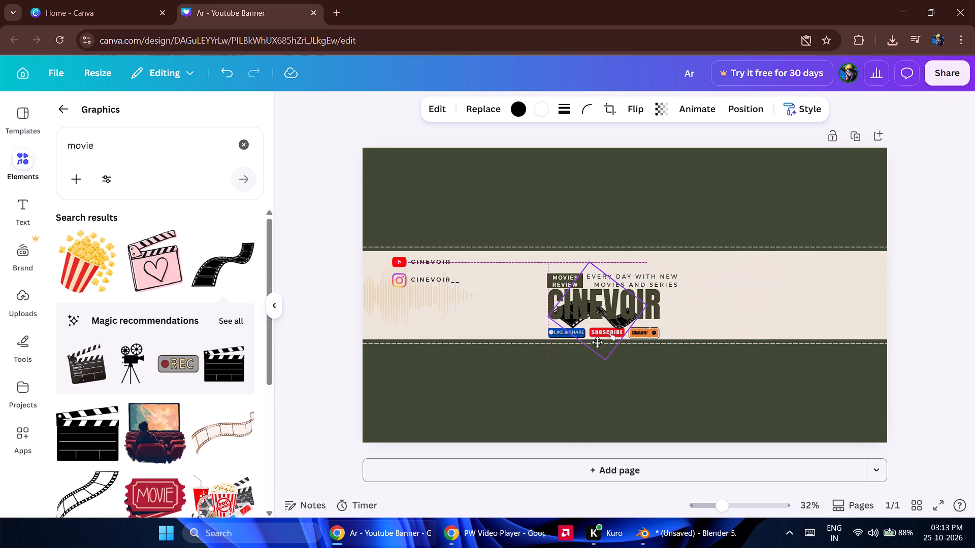
left_click_drag(597, 342, 600, 336)
left_click(637, 407)
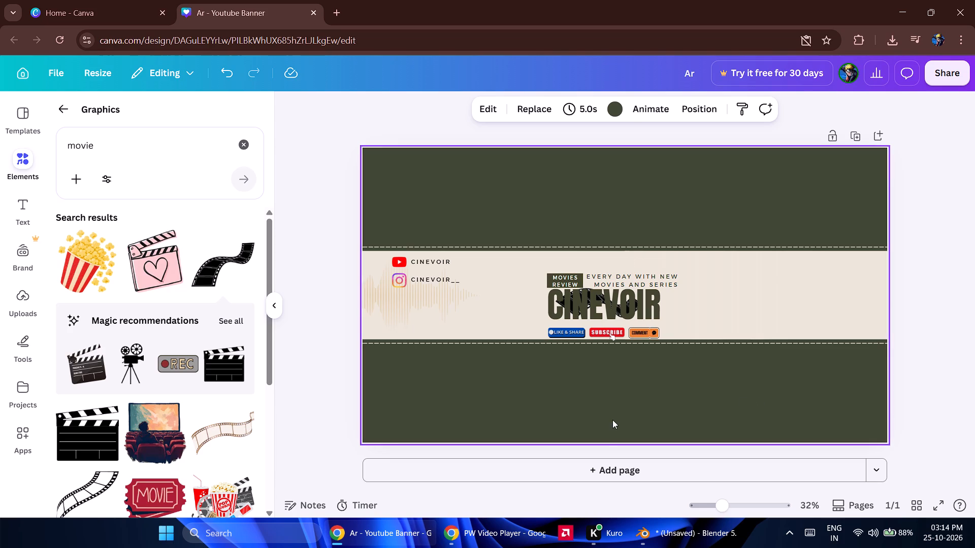
Browse the movie graphics, add the black movie camera on a tripod and move it well right of the CINEVOIR title.
scroll(128, 344, "down", 6)
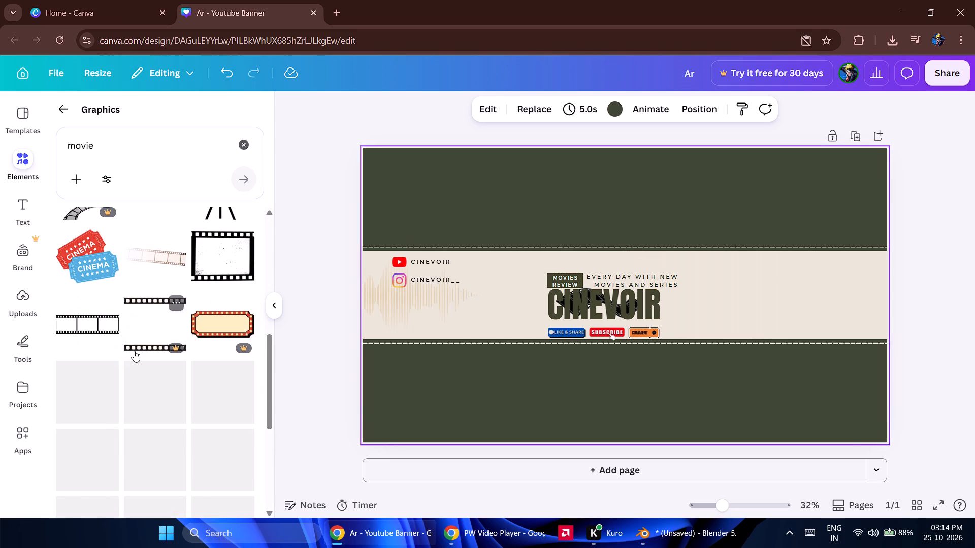
scroll(152, 378, "down", 4)
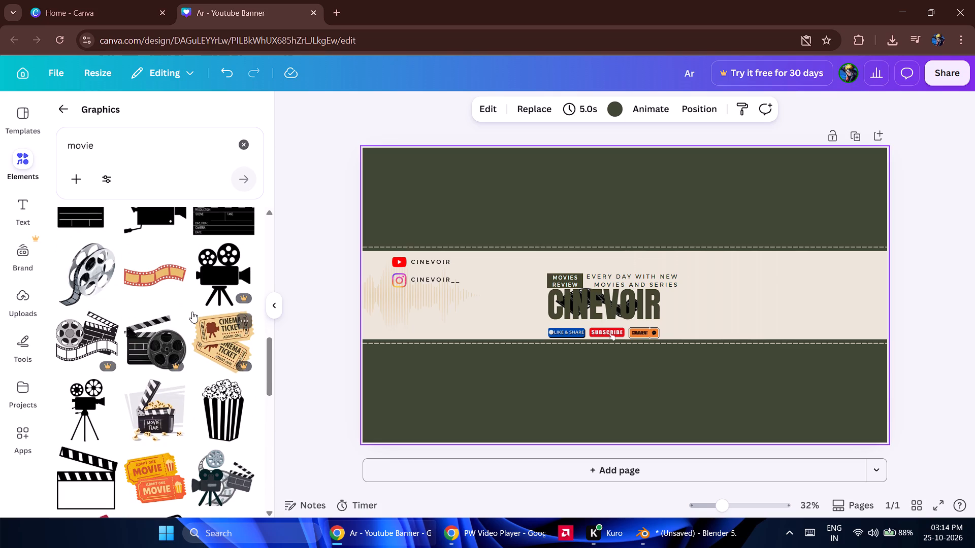
scroll(192, 312, "up", 11)
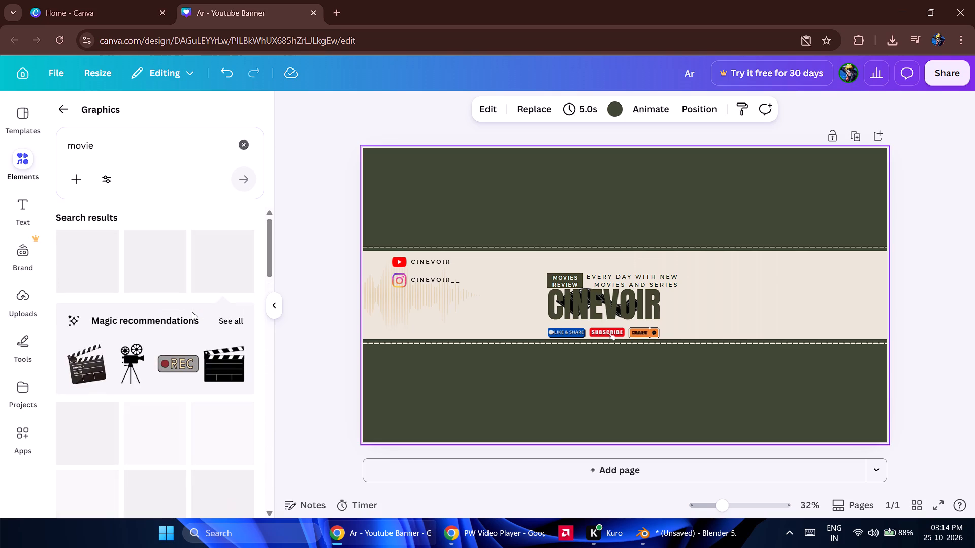
scroll(192, 312, "up", 4)
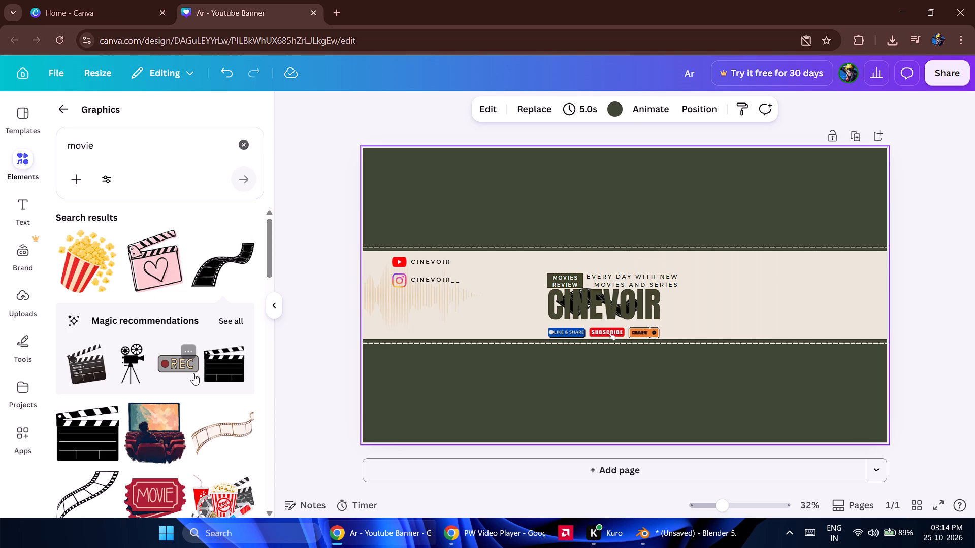
left_click(122, 361)
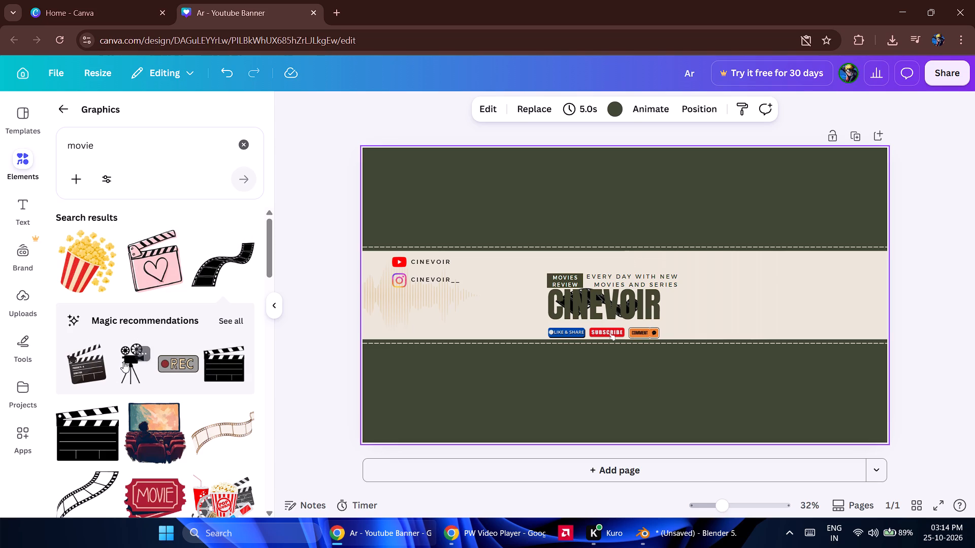
left_click_drag(617, 270, 644, 271)
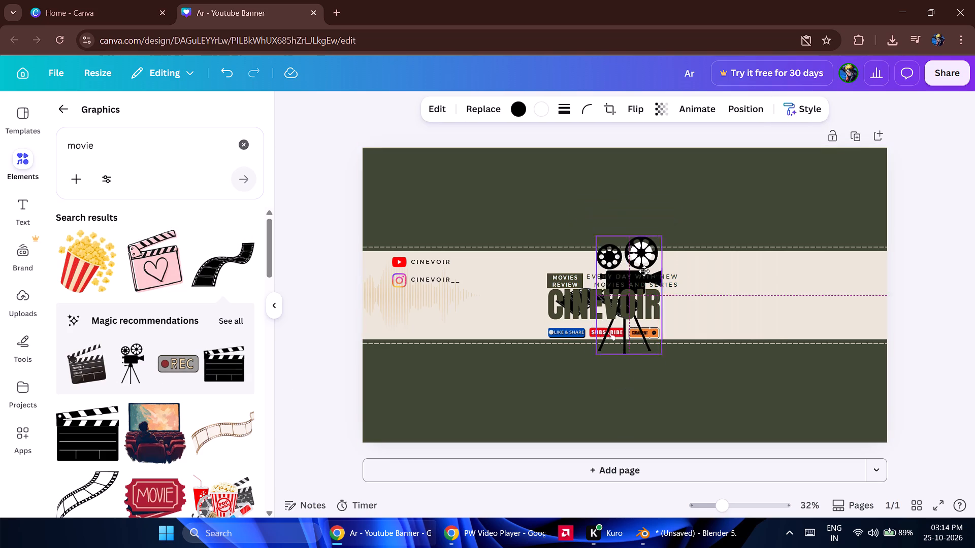
left_click_drag(644, 271, 763, 273)
Shrink the movie camera to fit inside the cream band and place it just right of the large CINEVOIR title.
left_click_drag(806, 356, 782, 330)
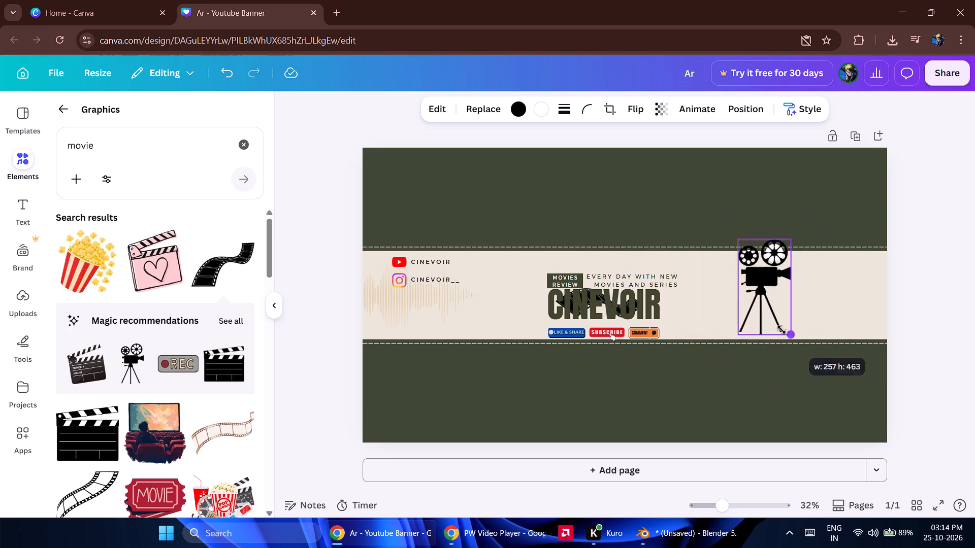
left_click_drag(782, 330, 757, 307)
left_click_drag(752, 270, 752, 302)
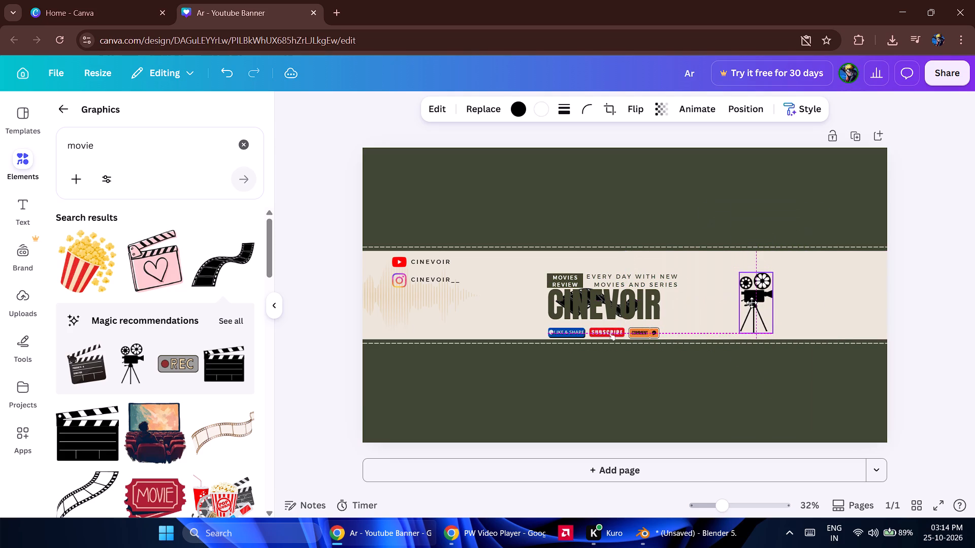
left_click_drag(752, 302, 749, 306)
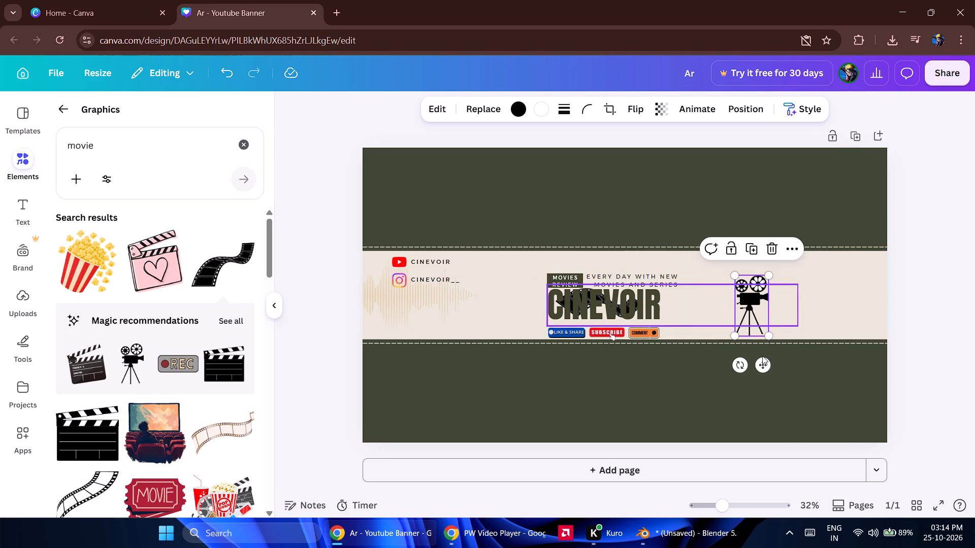
left_click(770, 403)
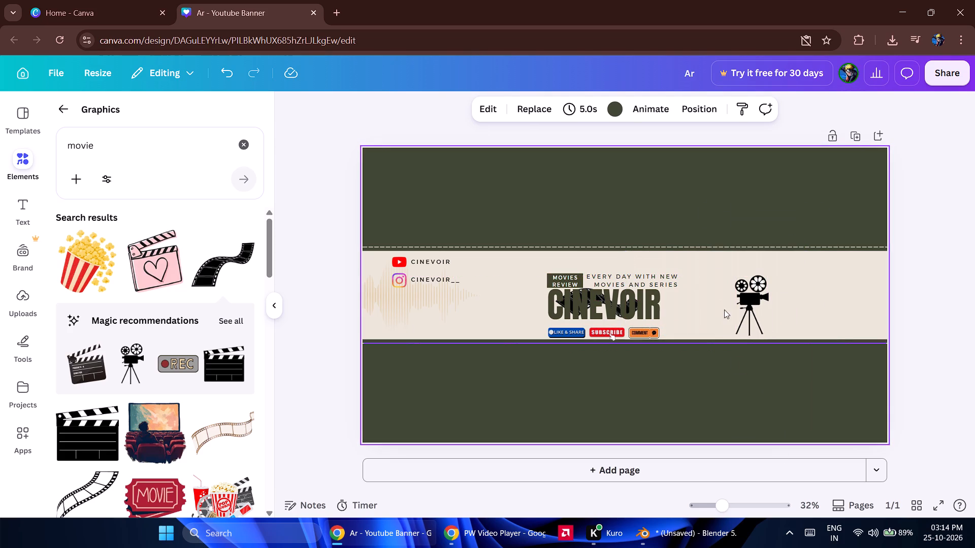
left_click_drag(760, 329, 719, 330)
left_click(735, 378)
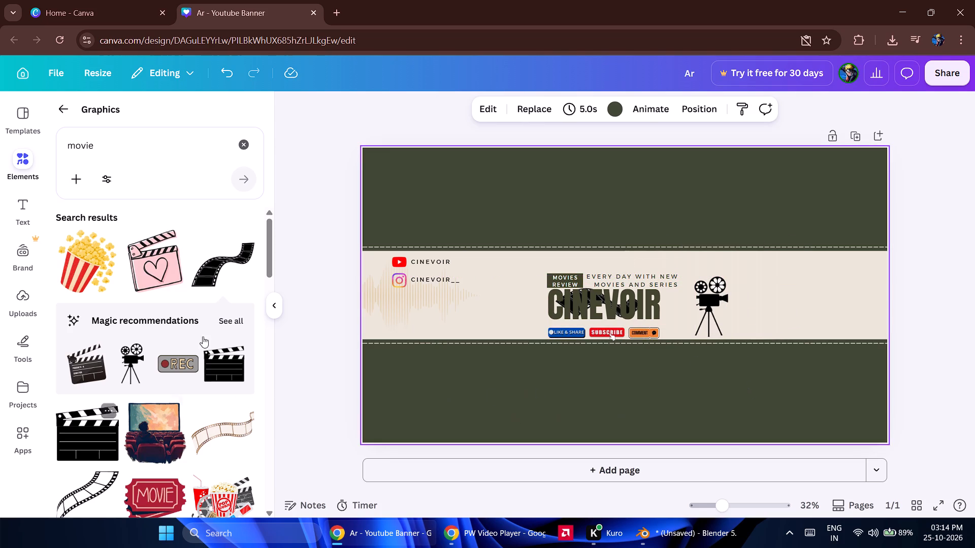
Search the graphics for "cinema" and add the straight vertical film strip to the banner.
left_click(246, 148)
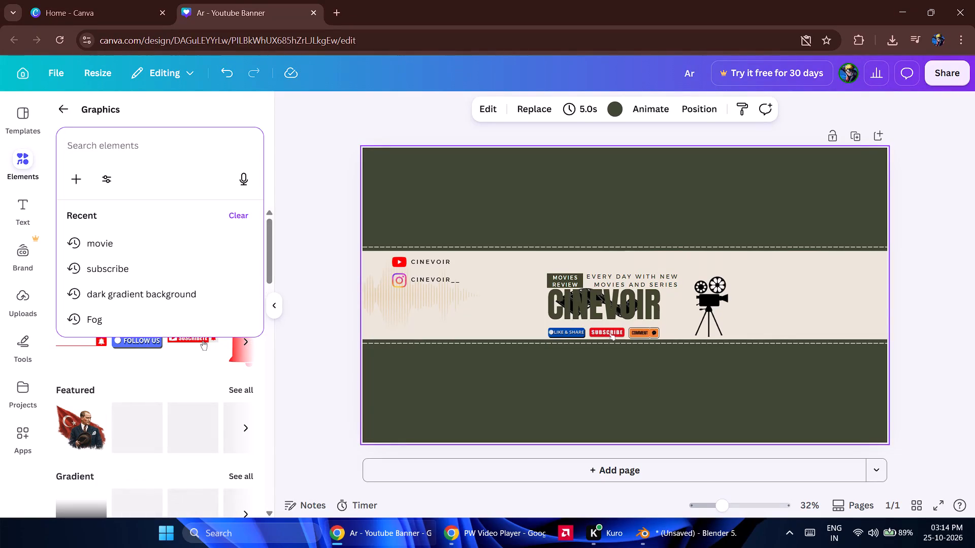
type("cinema")
key("Return")
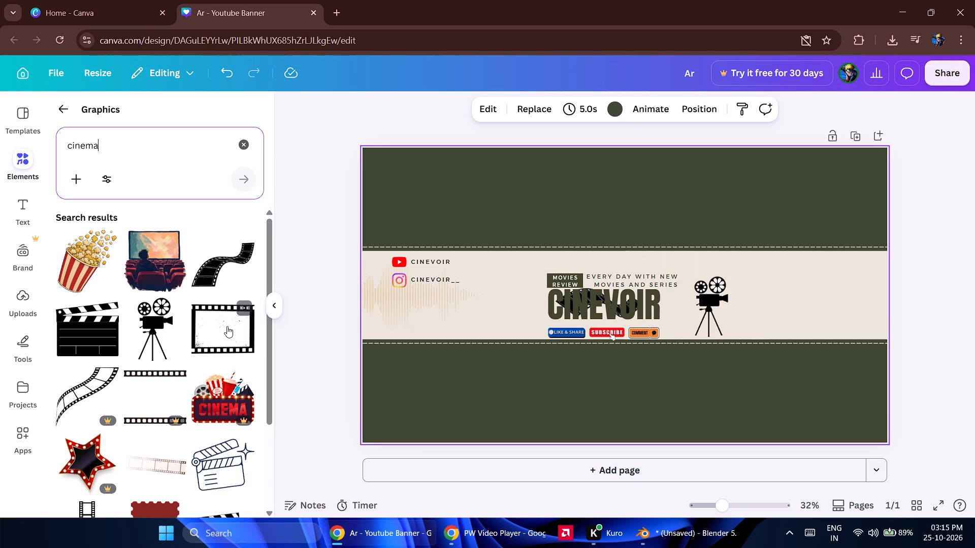
scroll(226, 329, "down", 4)
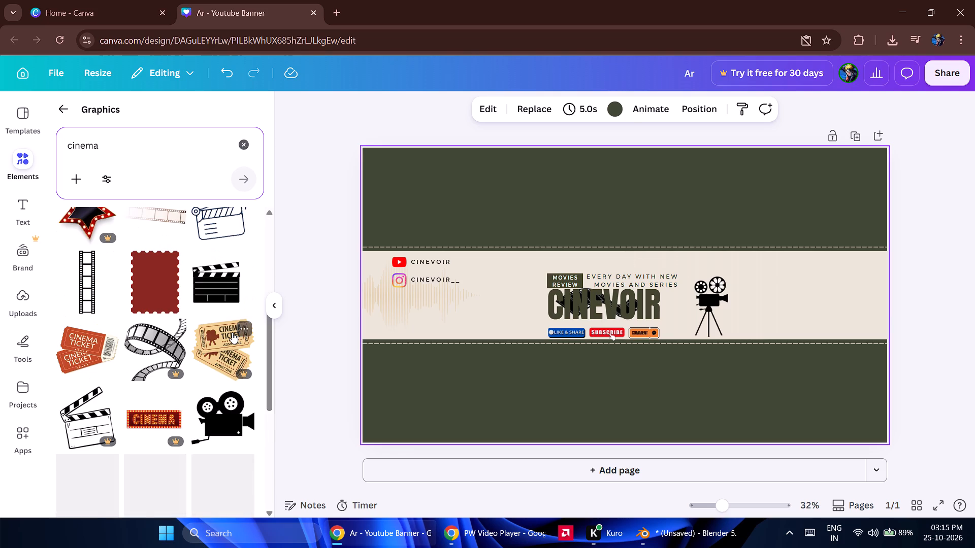
scroll(233, 332, "up", 1)
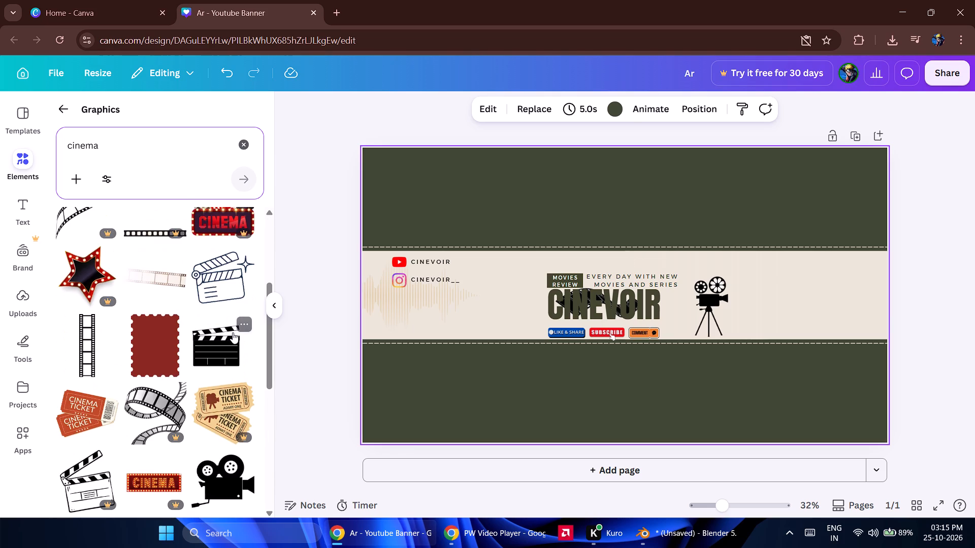
left_click(79, 352)
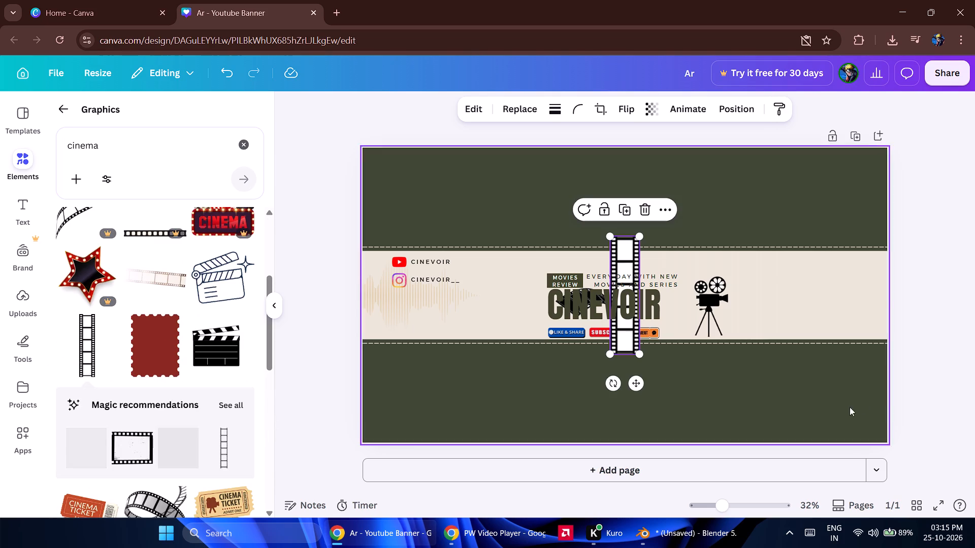
Place the vertical film strip between the social handles and the CINEVOIR title, scaled to the cream band's height.
left_click_drag(626, 253, 508, 247)
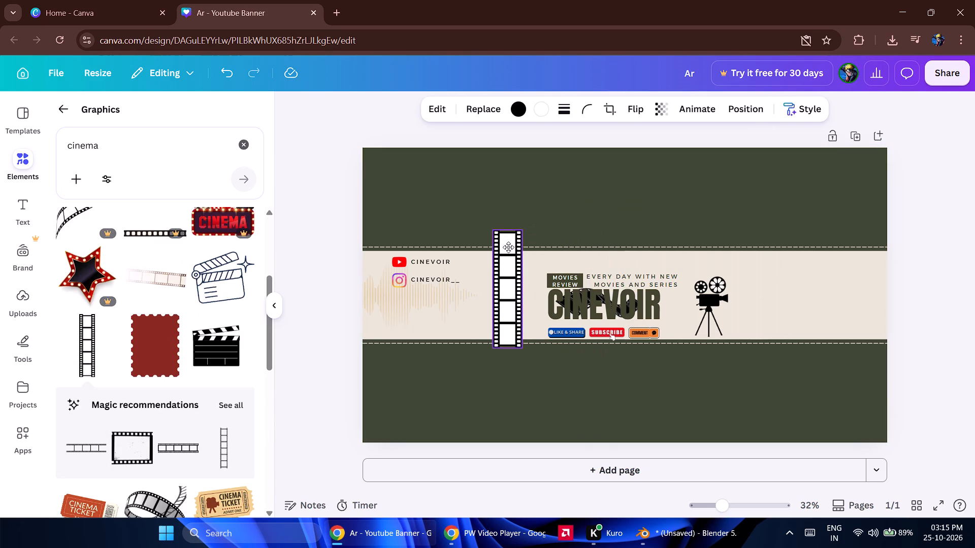
left_click_drag(508, 247, 503, 239)
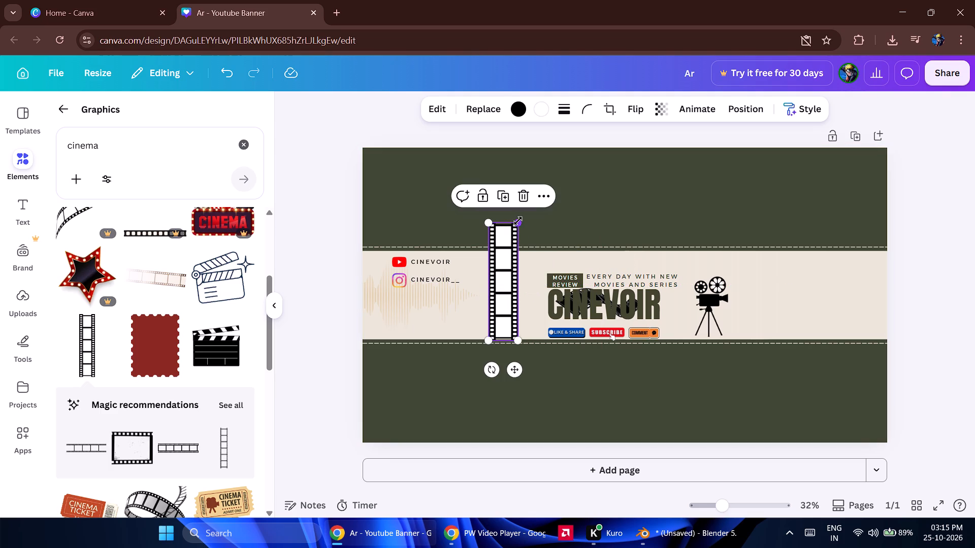
left_click_drag(518, 221, 518, 253)
left_click(551, 402)
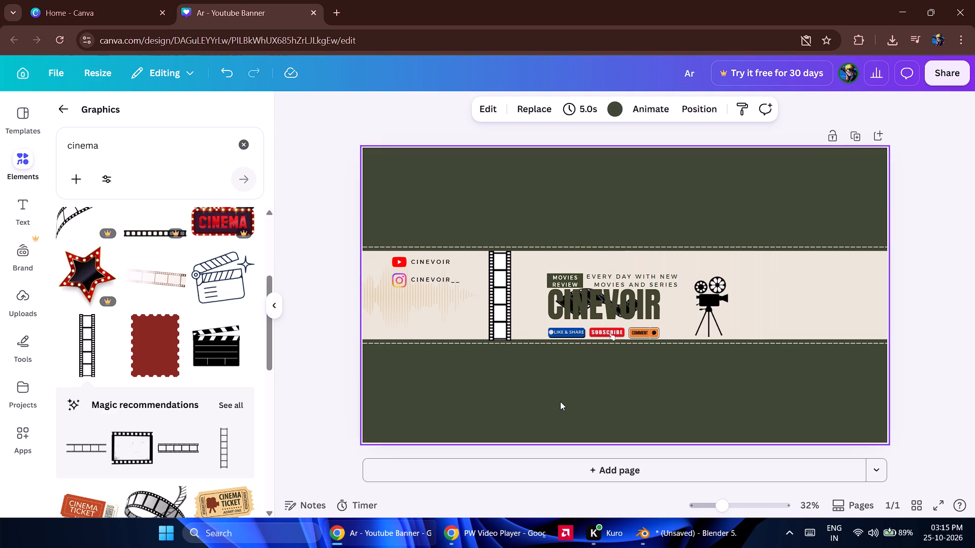
Move the vertical film strip and the movie camera closer to the CINEVOIR title on either side.
left_click_drag(496, 294, 510, 295)
left_click(636, 409)
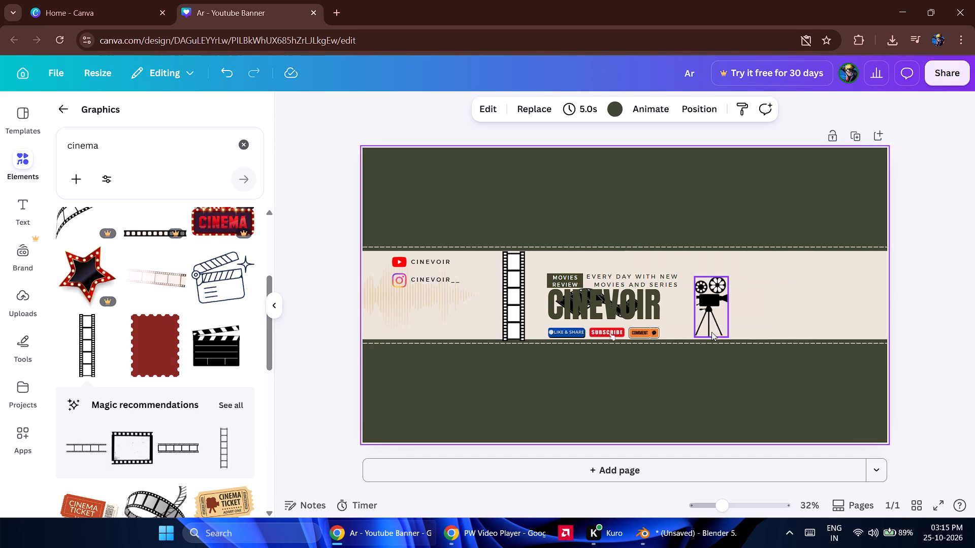
left_click_drag(711, 332, 705, 332)
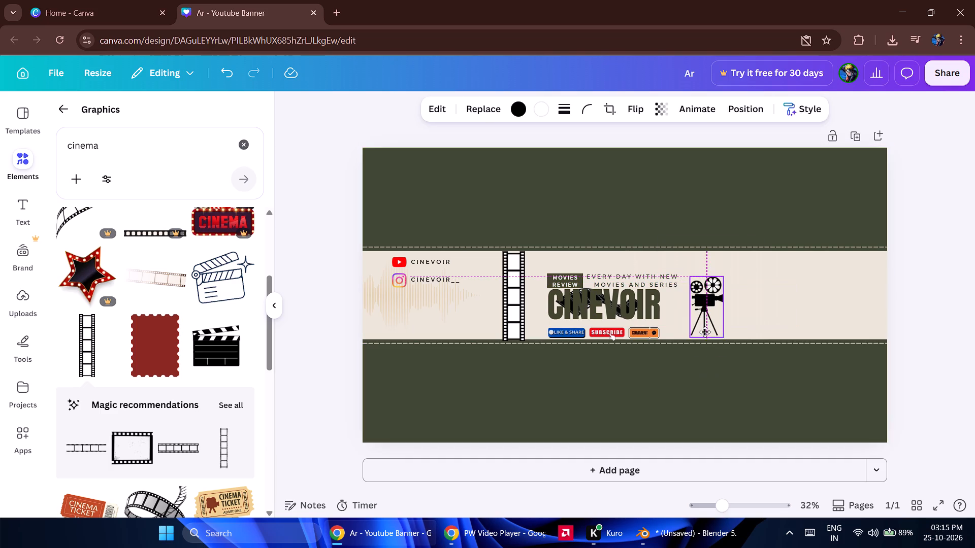
left_click_drag(705, 332, 702, 330)
left_click(722, 390)
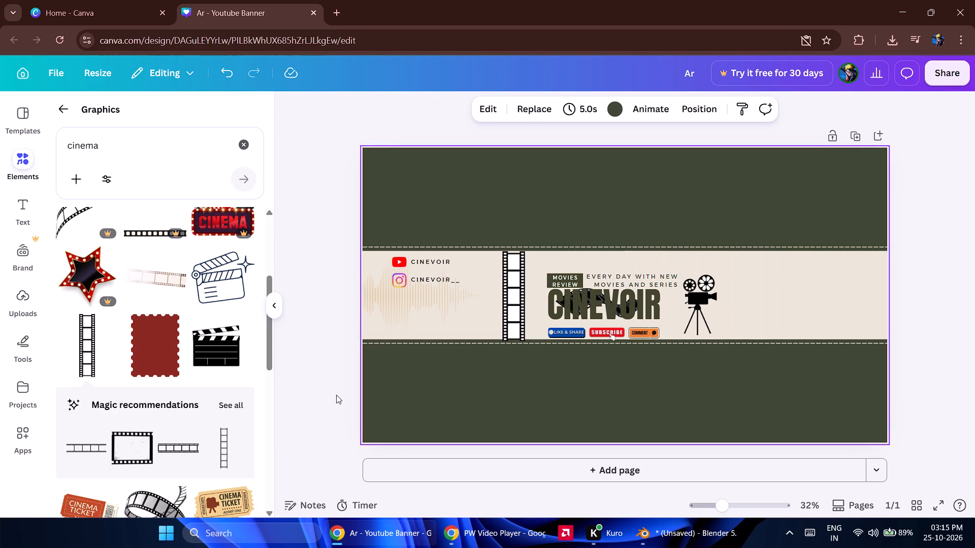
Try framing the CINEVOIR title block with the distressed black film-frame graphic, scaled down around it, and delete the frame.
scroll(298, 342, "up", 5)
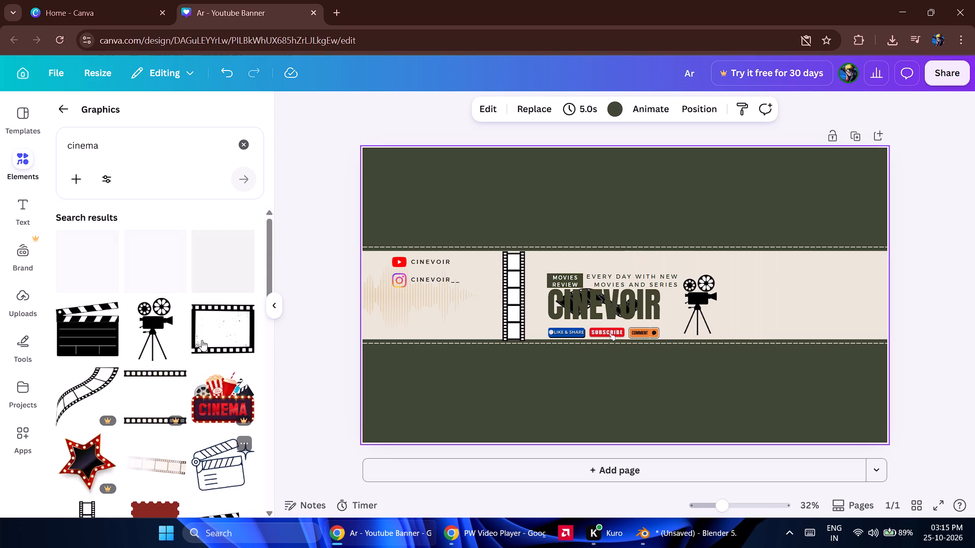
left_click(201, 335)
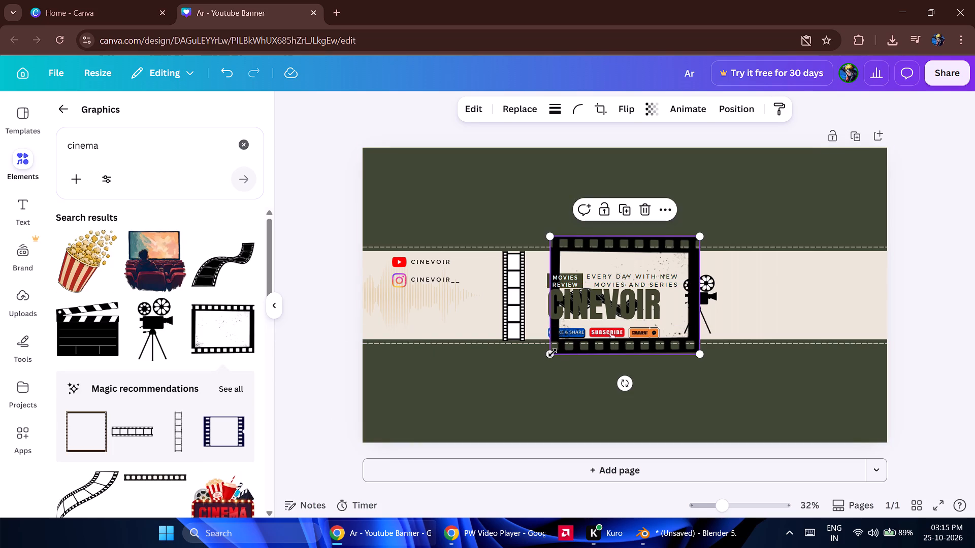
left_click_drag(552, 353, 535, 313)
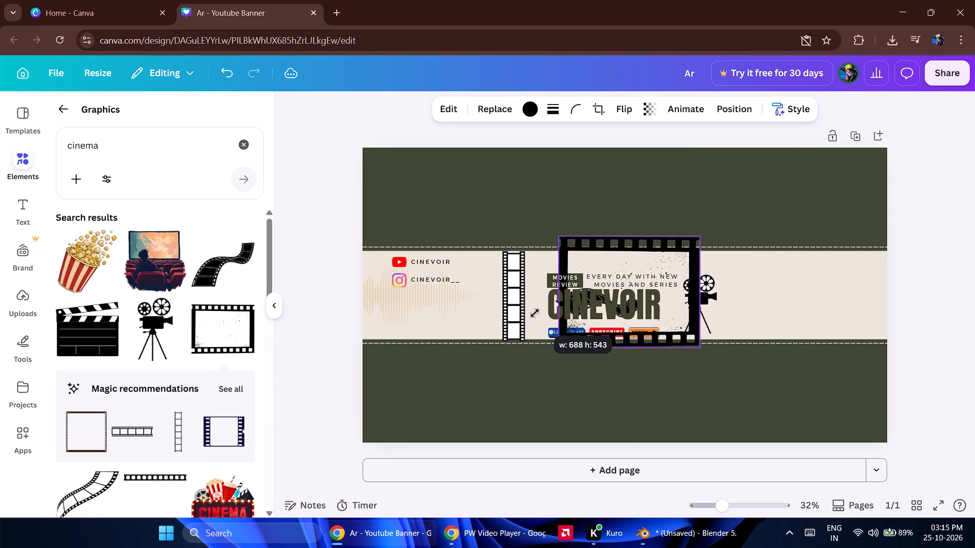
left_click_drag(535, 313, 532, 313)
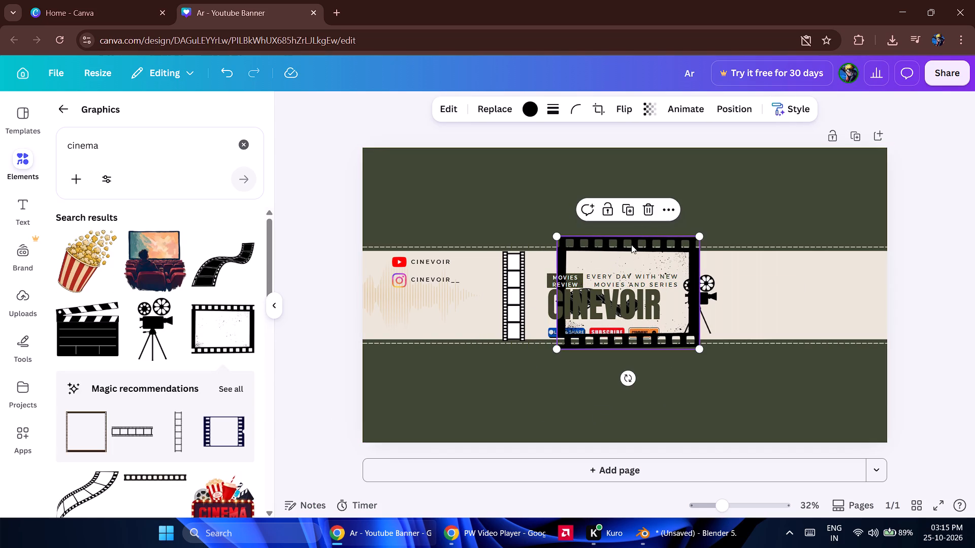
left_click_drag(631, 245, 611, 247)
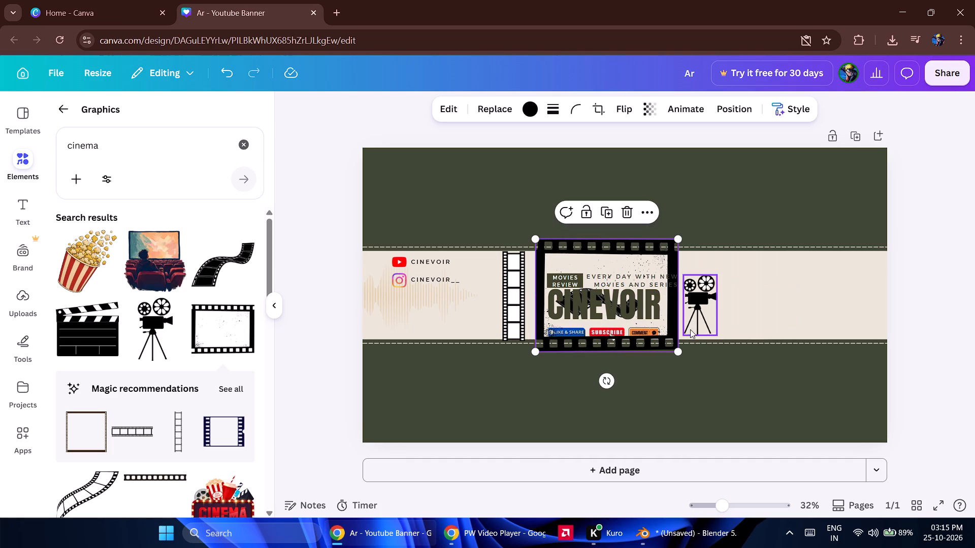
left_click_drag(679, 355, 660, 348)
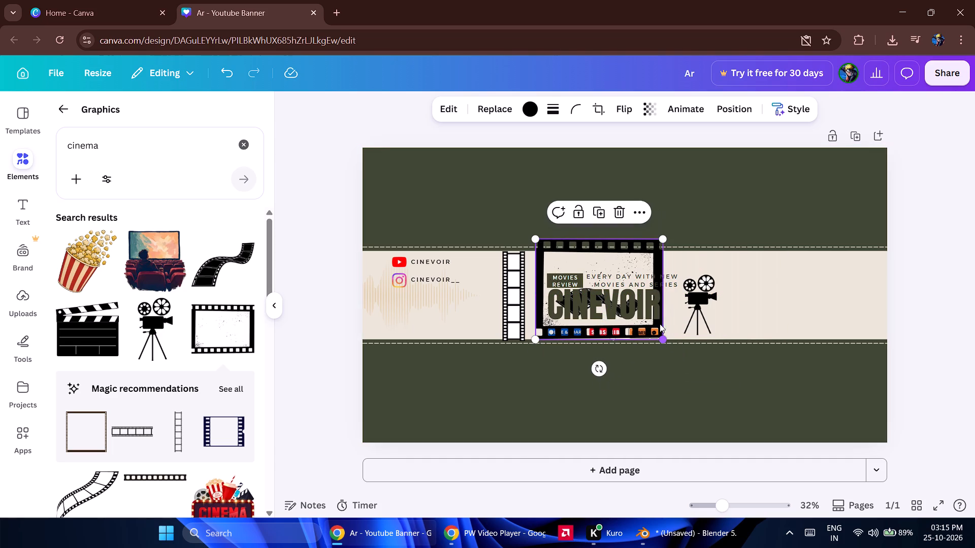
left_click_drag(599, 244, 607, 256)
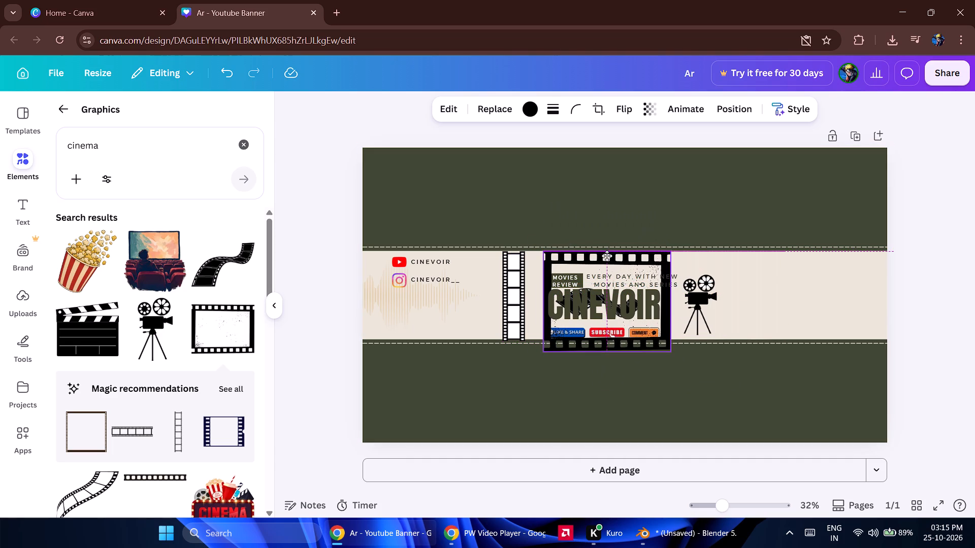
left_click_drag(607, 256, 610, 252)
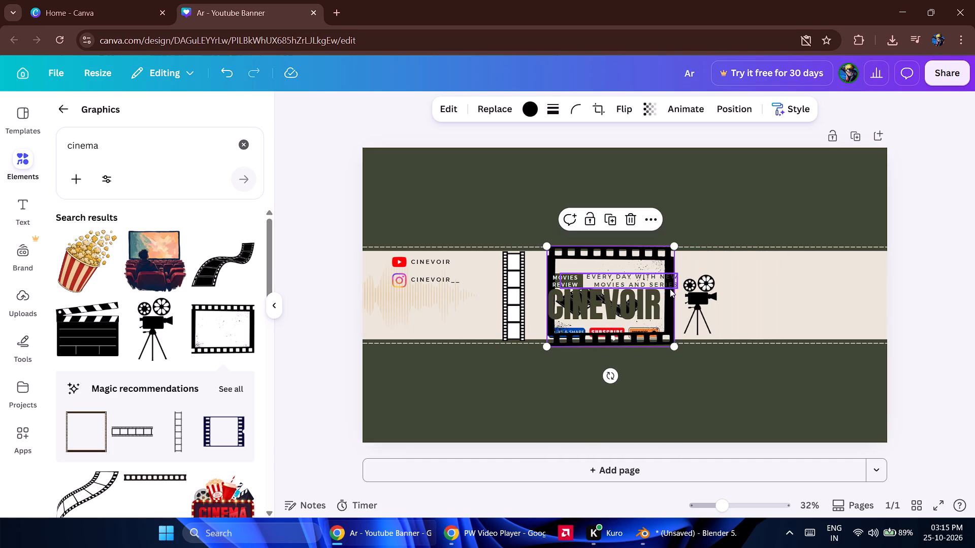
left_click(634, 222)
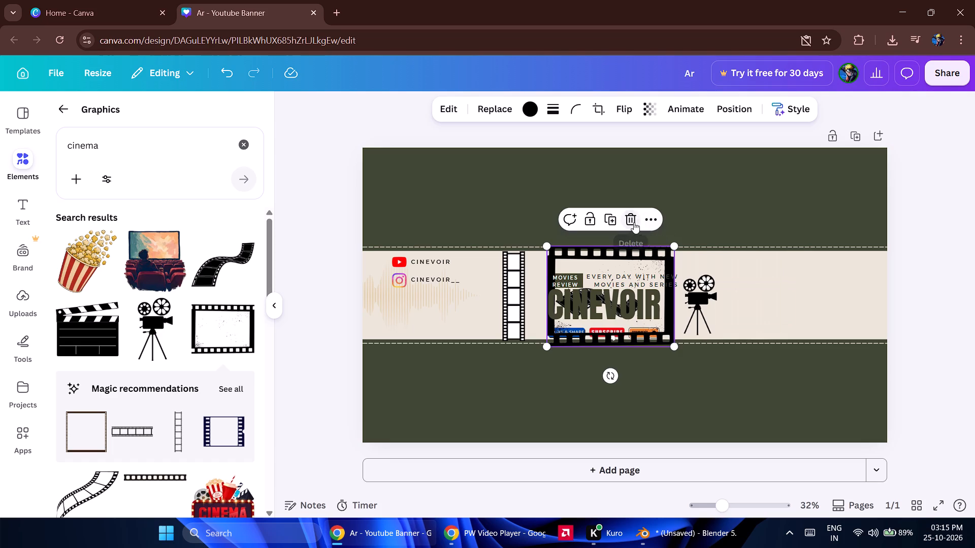
Look through the cinema graphics once more and search the graphics for "nolan".
scroll(156, 284, "down", 3)
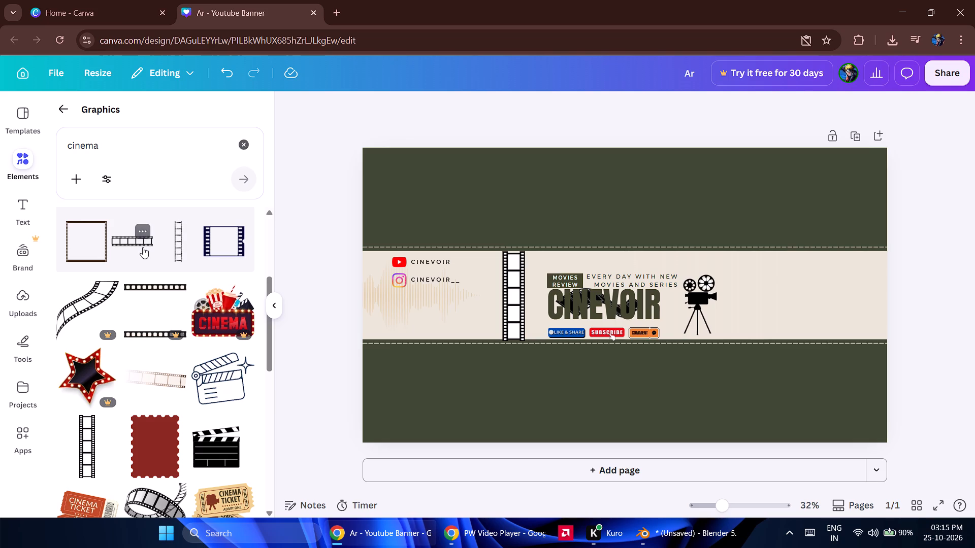
scroll(151, 275, "up", 7)
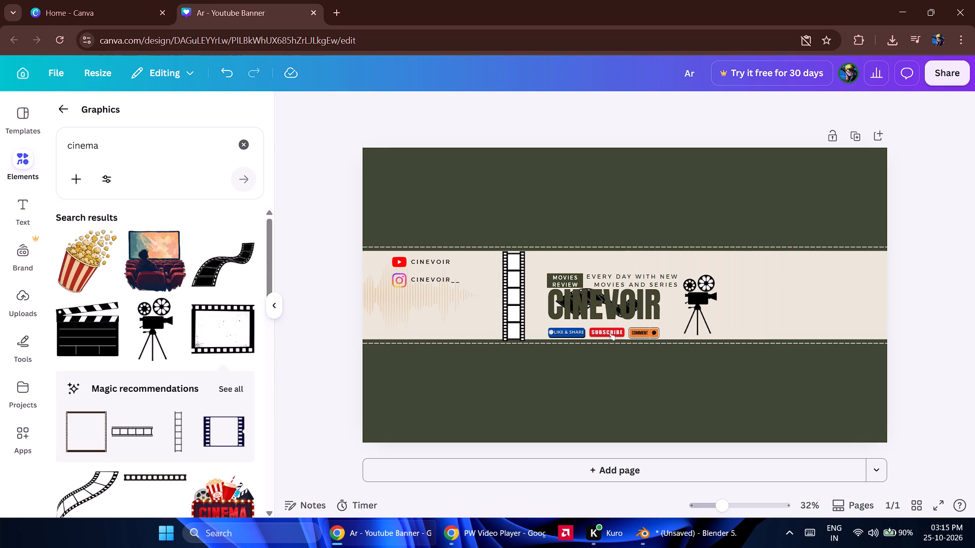
left_click(243, 137)
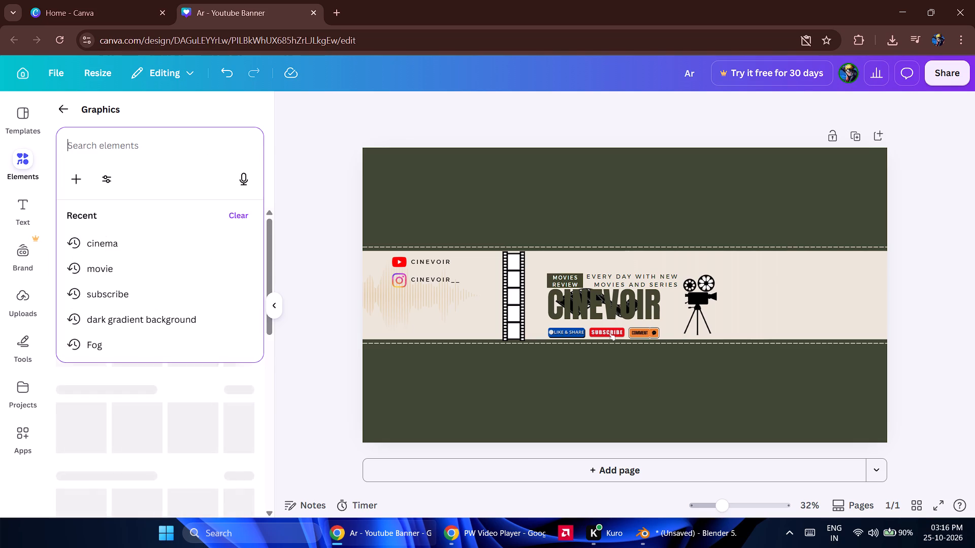
type("nolan")
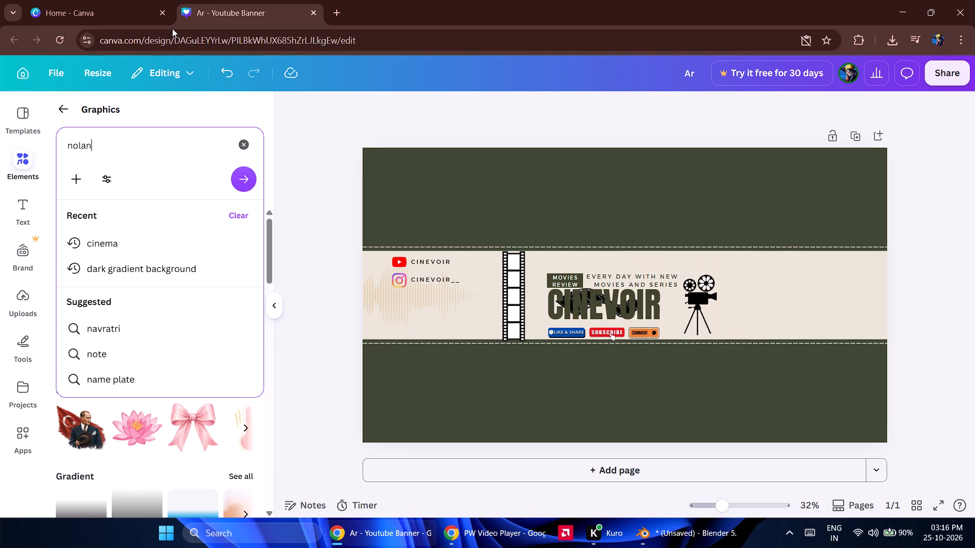
key("Return")
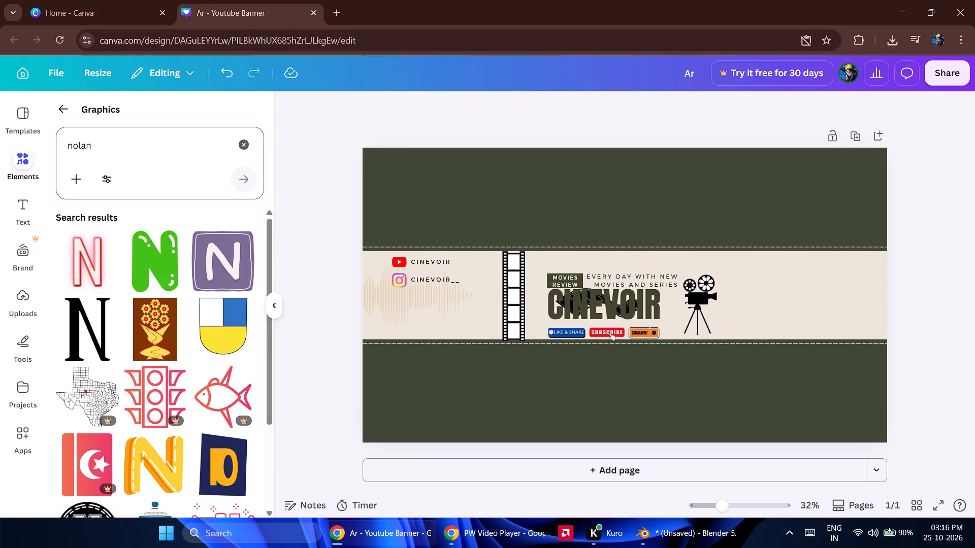
Search the graphics for "christopher columbus" and look through them for something usable on the banner.
key("BackSpace")
key("BackSpace")
key("BackSpace")
key("BackSpace")
key("BackSpace")
key("BackSpace")
key("BackSpace")
key("BackSpace")
key("BackSpace")
key("BackSpace")
key("BackSpace")
key("BackSpace")
key("BackSpace")
key("BackSpace")
key("BackSpace")
key("BackSpace")
key("BackSpace")
key("BackSpace")
key("BackSpace")
key("BackSpace")
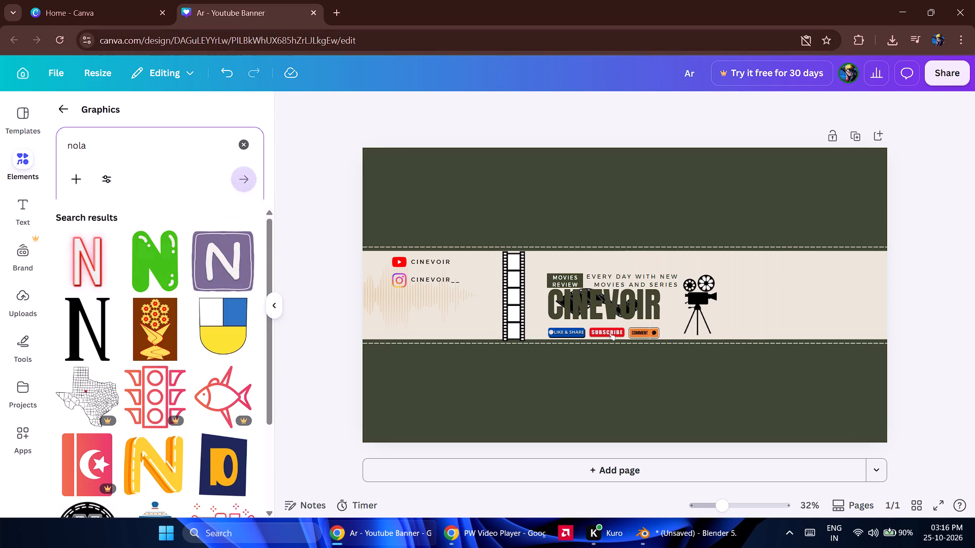
type("christ")
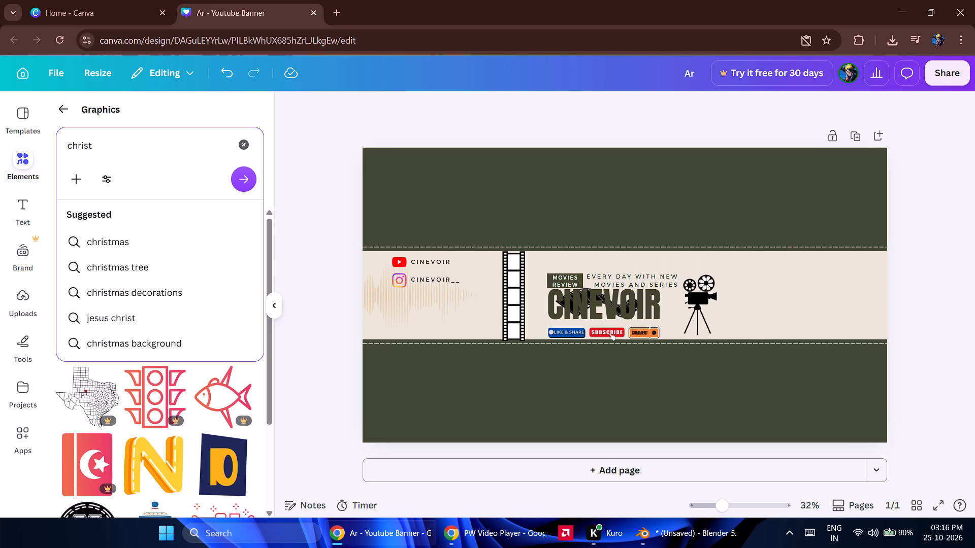
type("op")
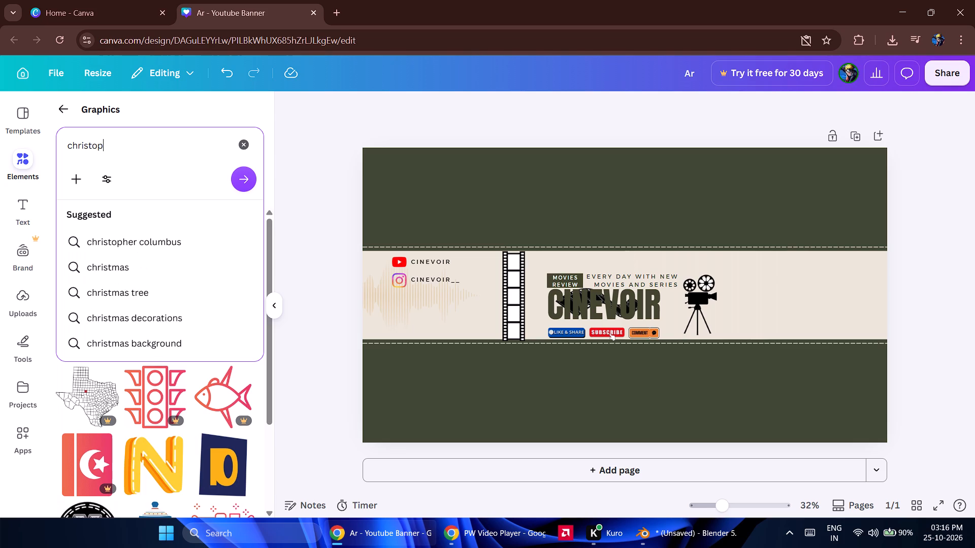
left_click(124, 231)
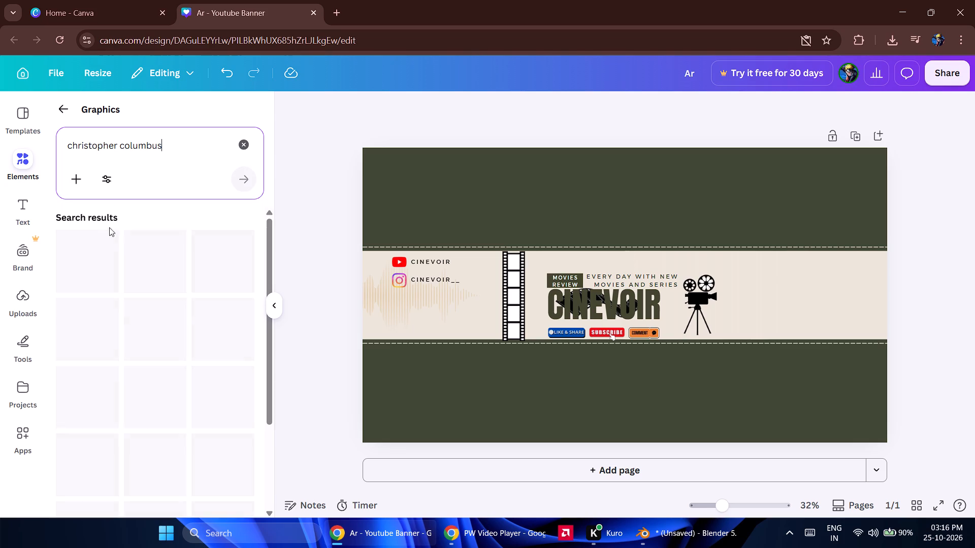
scroll(156, 467, "down", 5)
scroll(202, 402, "down", 1)
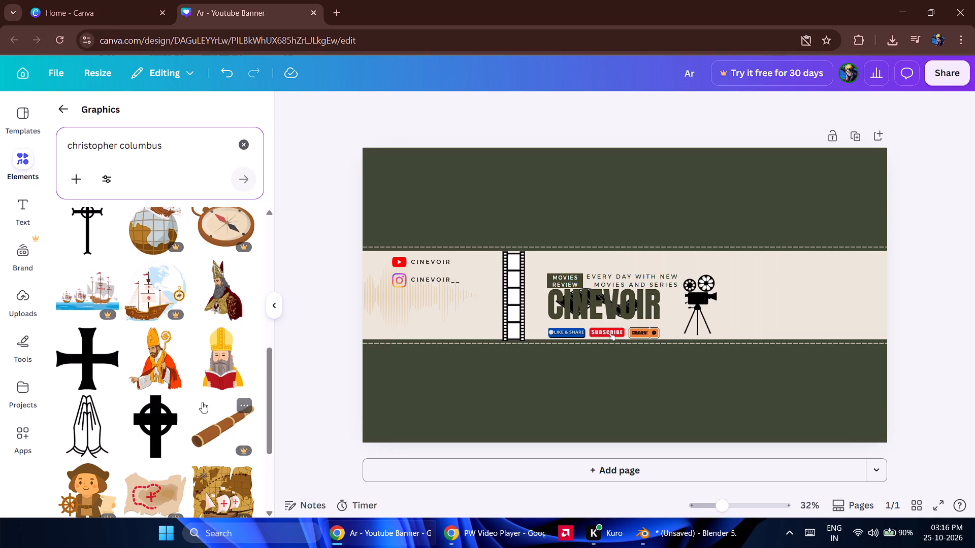
scroll(202, 402, "down", 4)
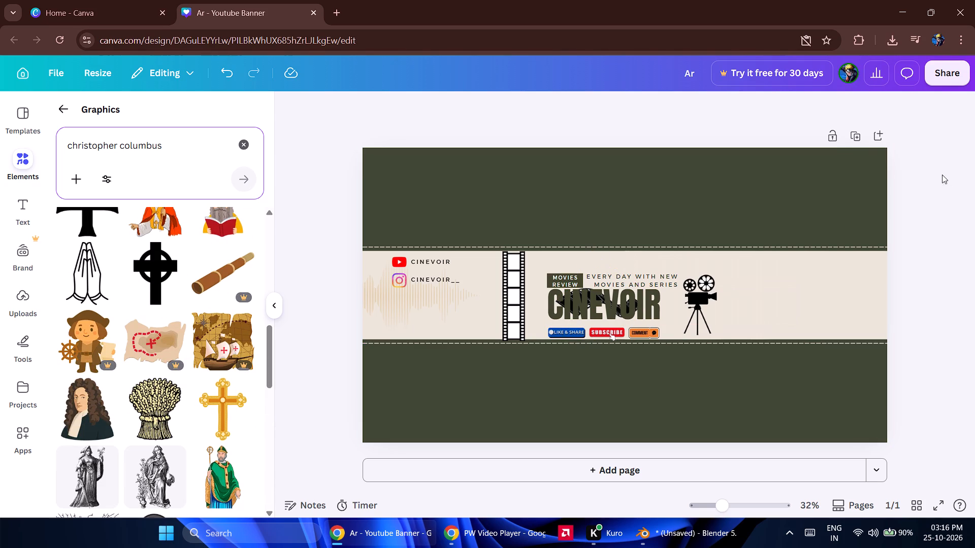
Check the banner design's save status.
left_click(18, 125)
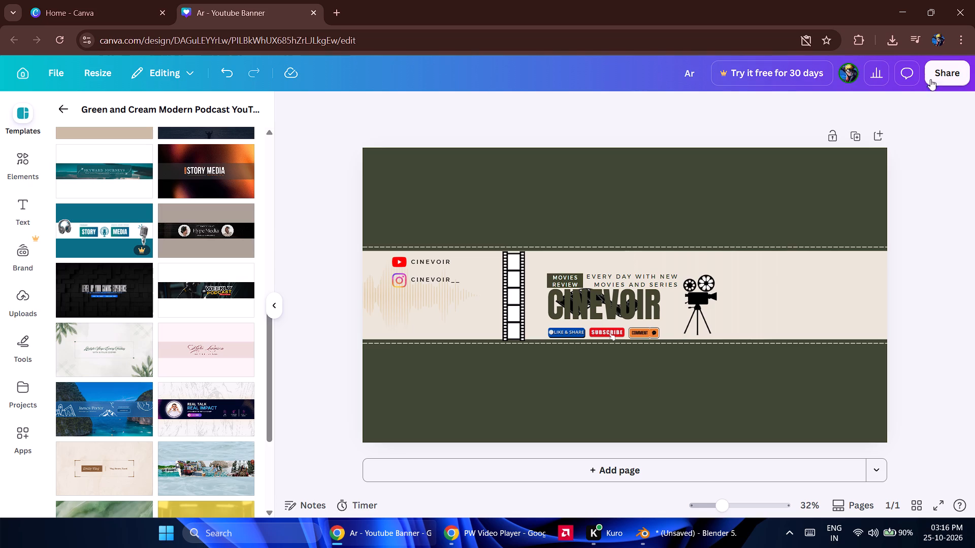
left_click(289, 73)
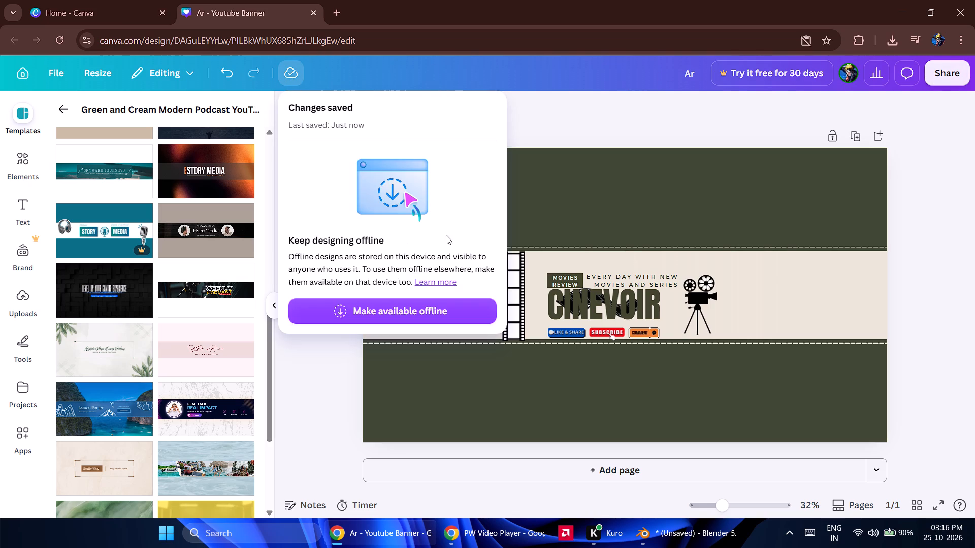
left_click(693, 163)
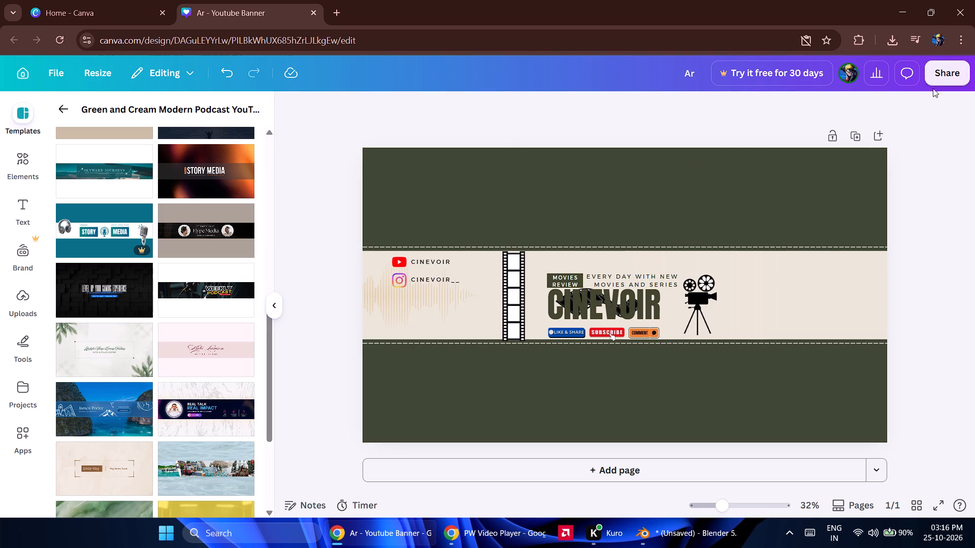
Download the finished banner as a PNG at size 1 with High quality.
left_click(945, 72)
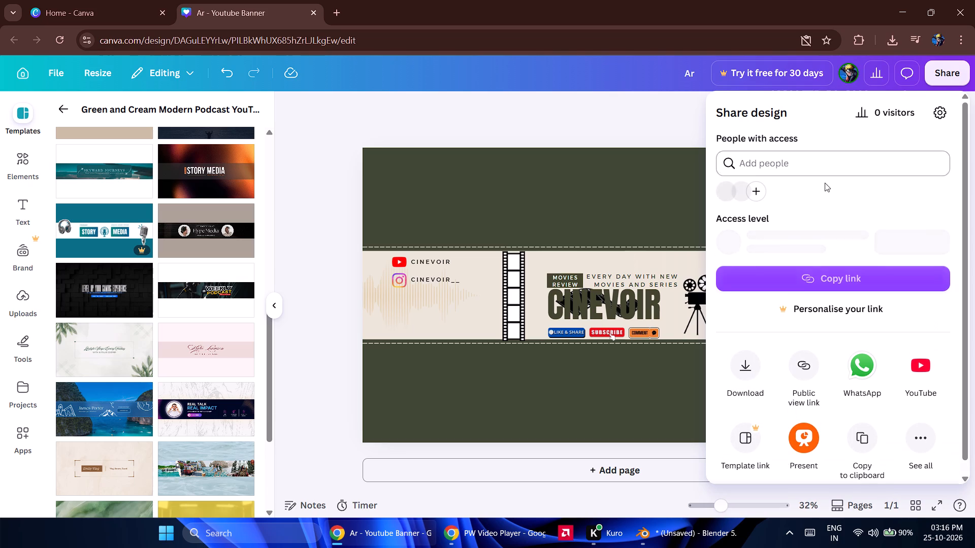
left_click(746, 367)
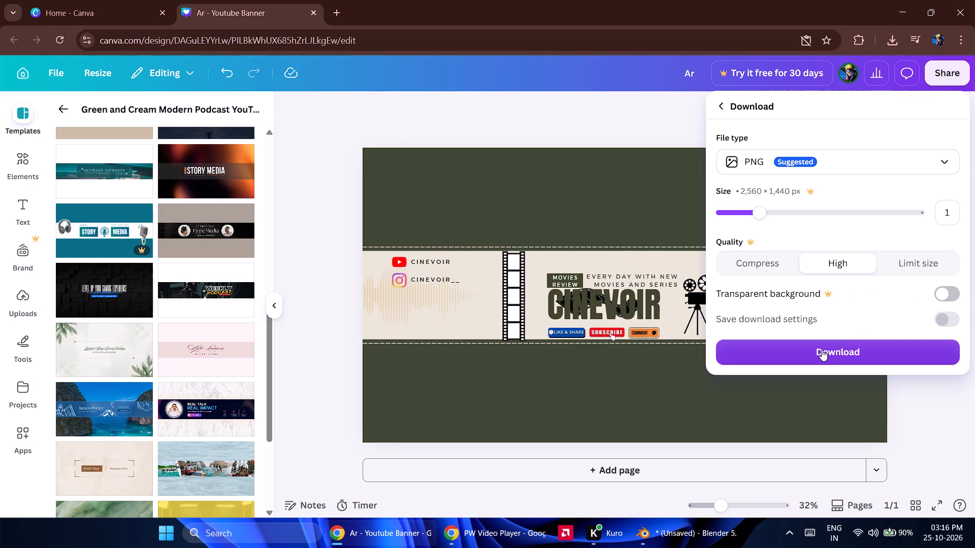
left_click(797, 162)
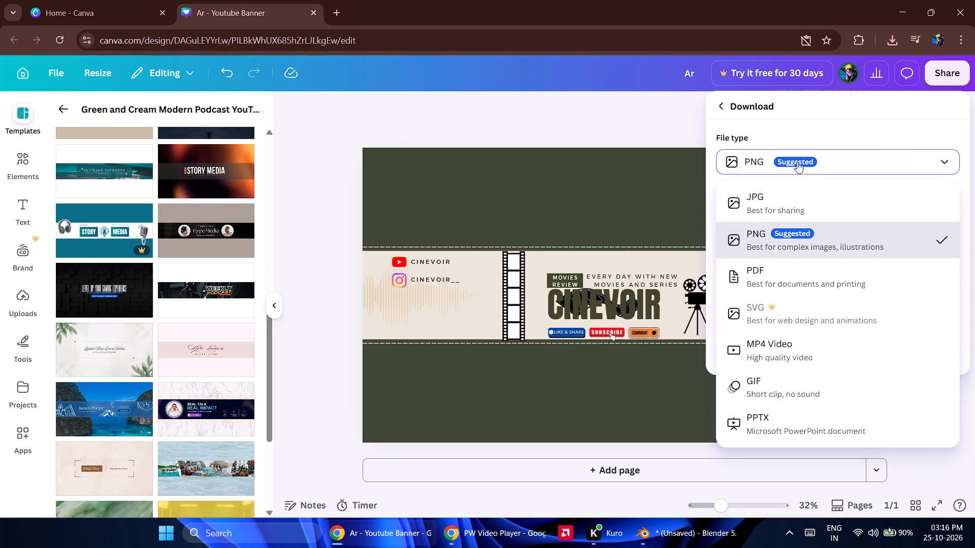
left_click(797, 162)
left_click(819, 341)
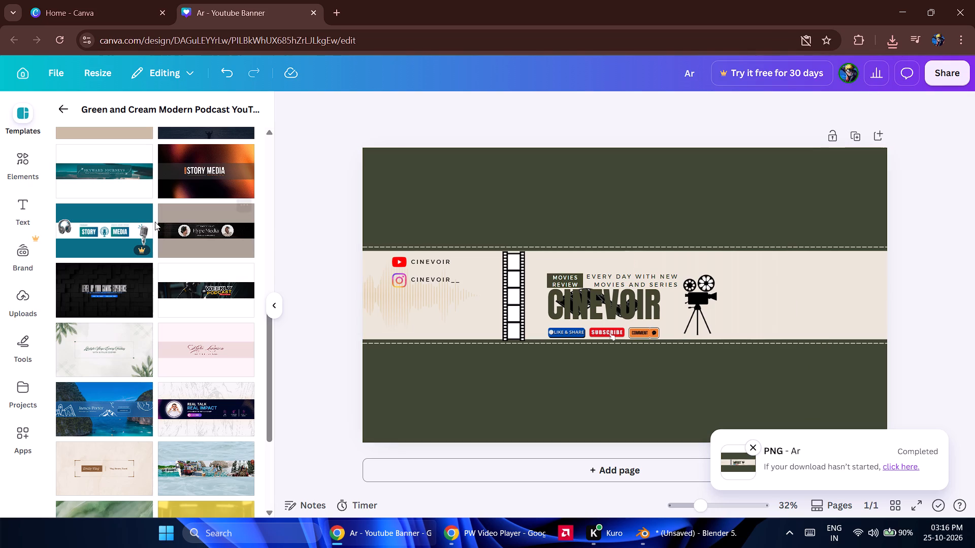
Leave the banner for the home page and create a new blank Landscape Video design.
left_click(16, 76)
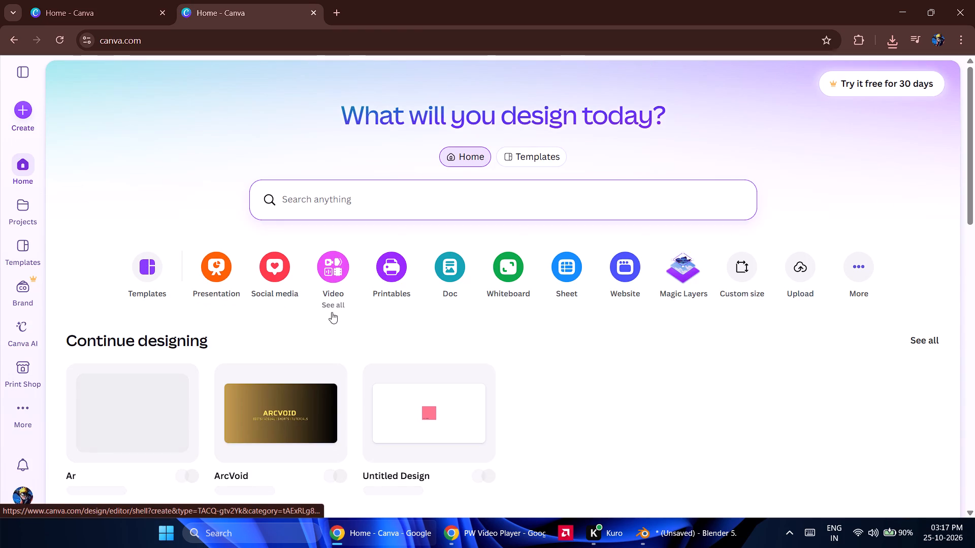
left_click(330, 274)
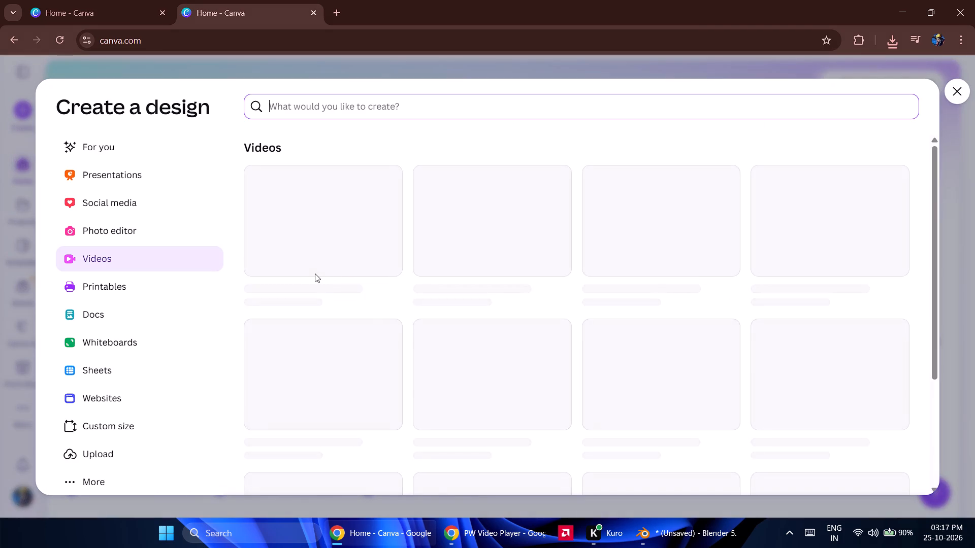
scroll(135, 287, "down", 4)
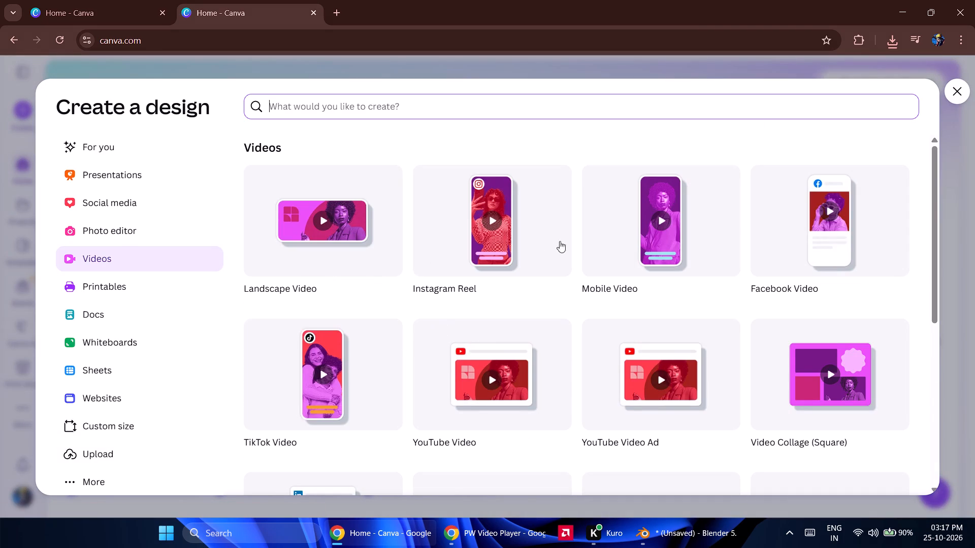
left_click(329, 257)
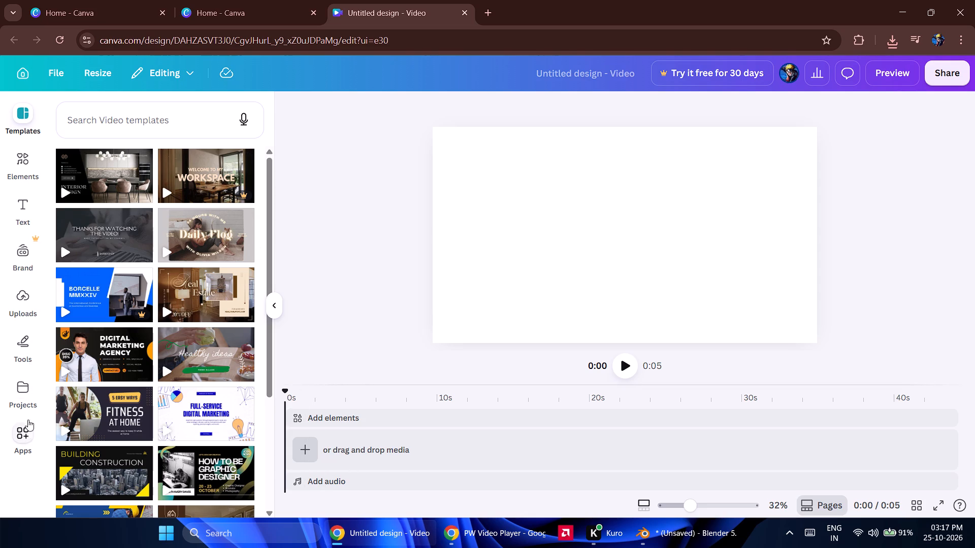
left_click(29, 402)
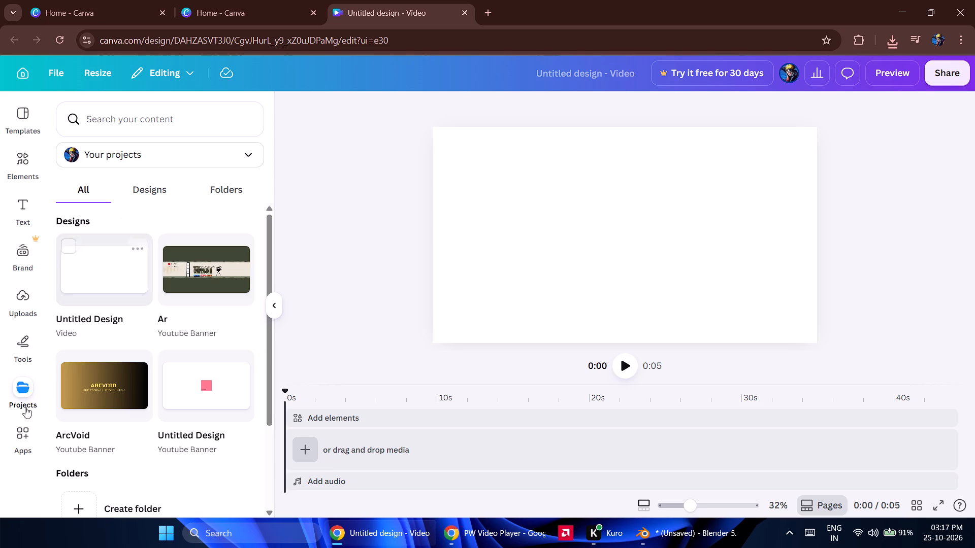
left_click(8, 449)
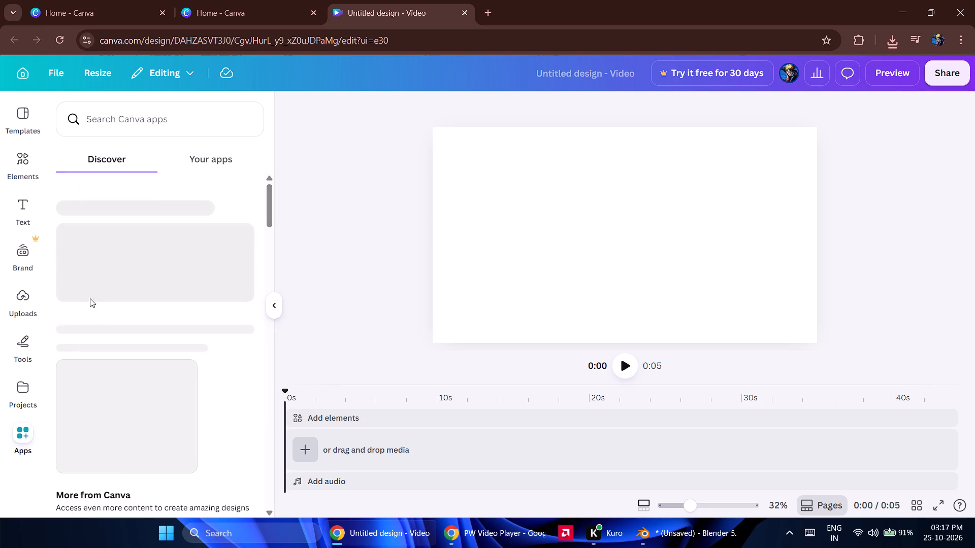
Upload the "[4K60FPS] Alice in Borderland 1" MP4 video from the INSTA CONTENT folder in Downloads.
left_click(28, 294)
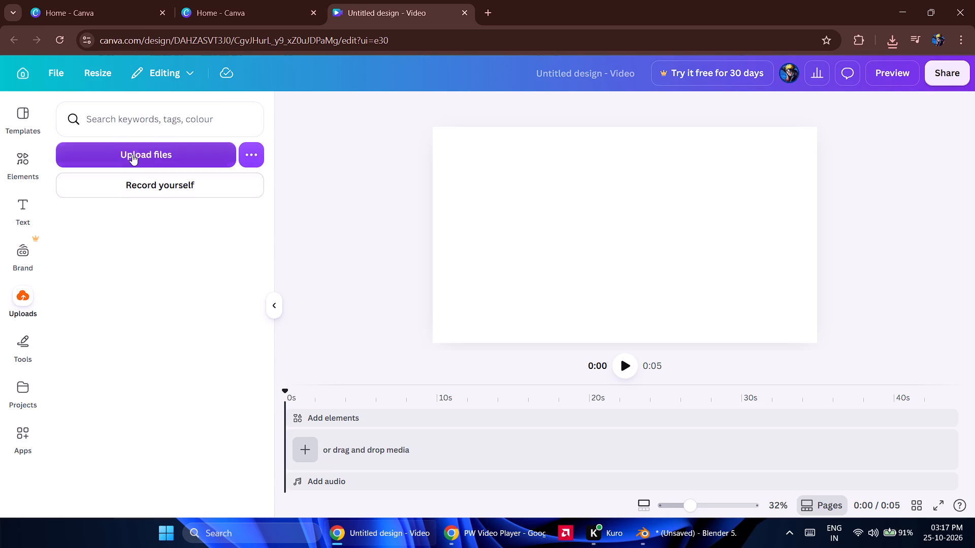
left_click(133, 154)
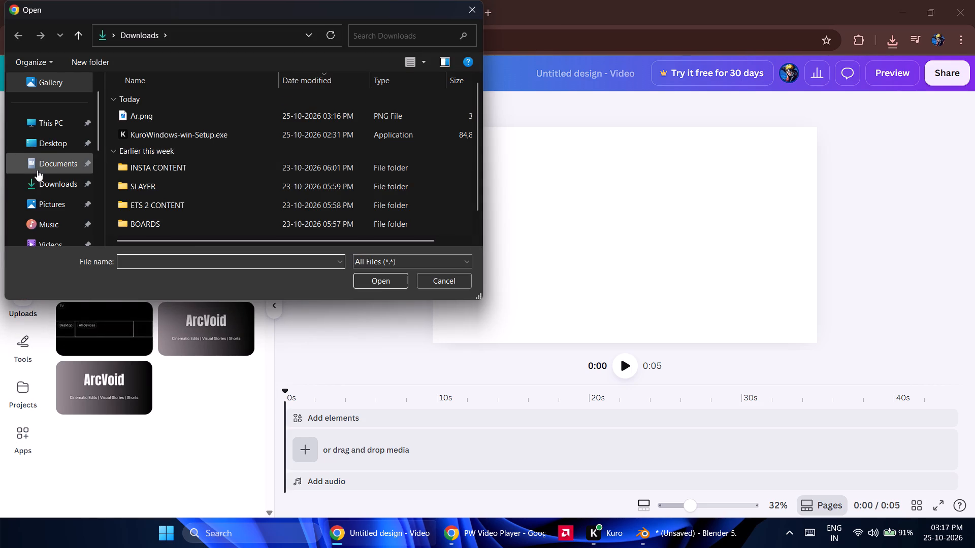
left_click(43, 168)
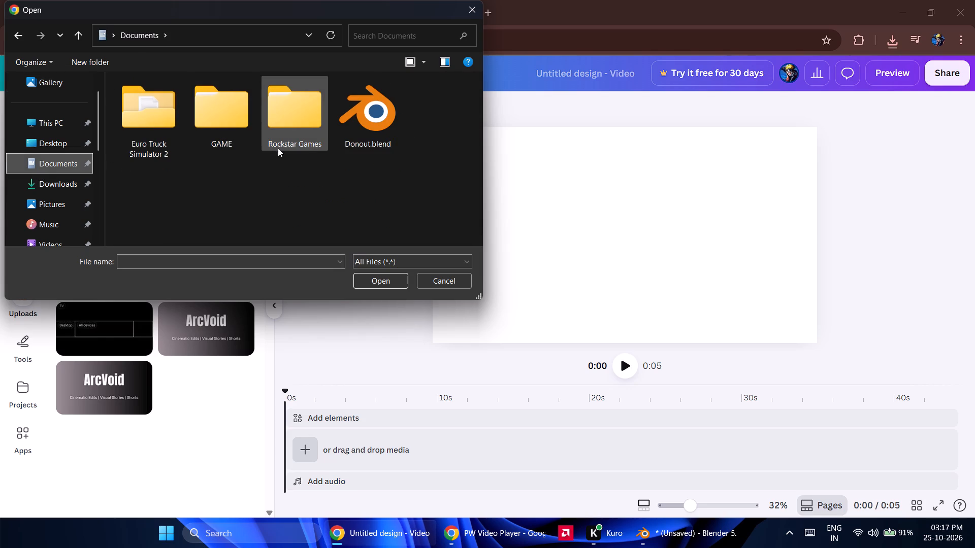
left_click(55, 183)
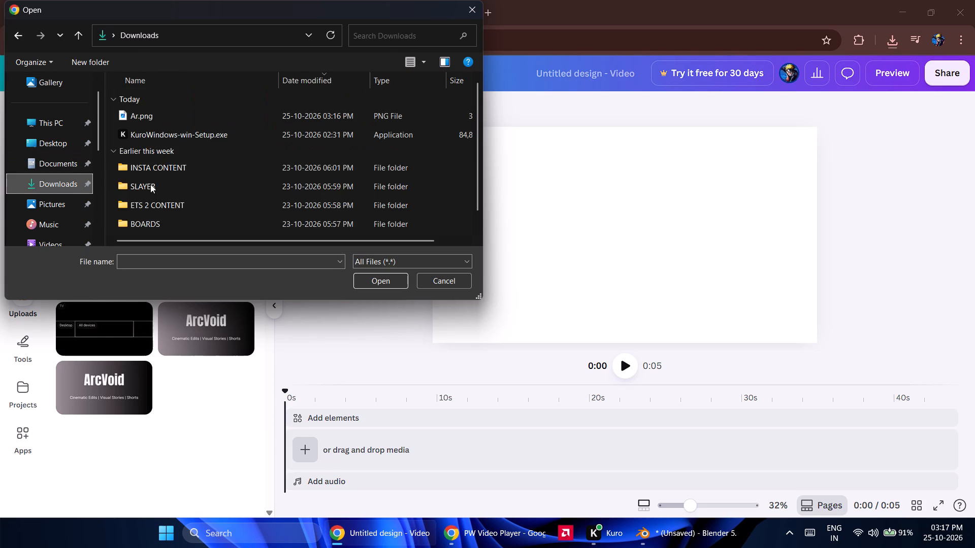
scroll(160, 216, "down", 2)
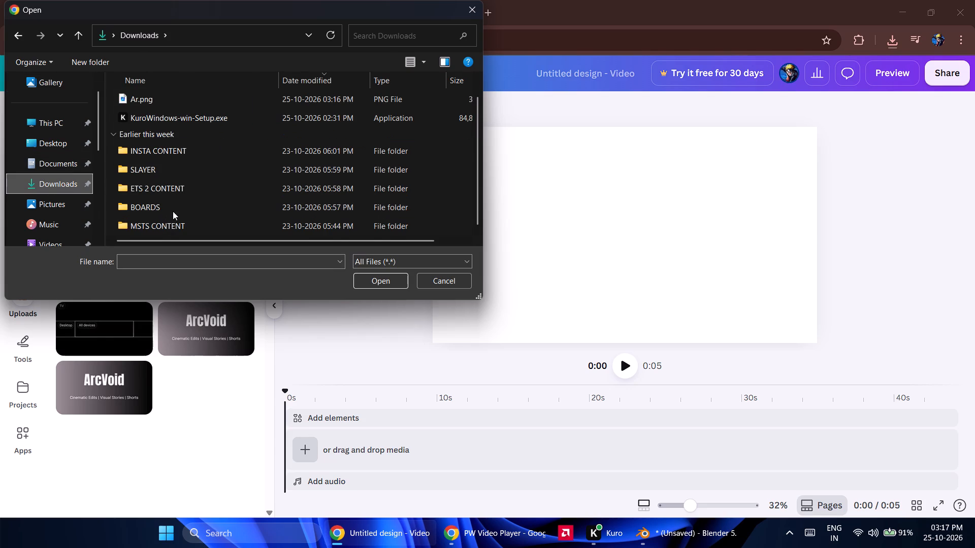
double_click(185, 157)
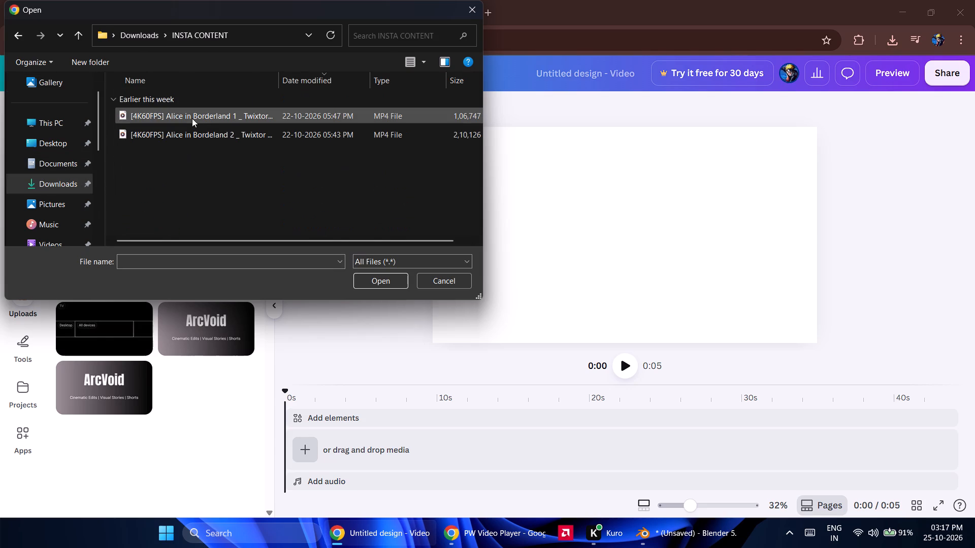
double_click(192, 118)
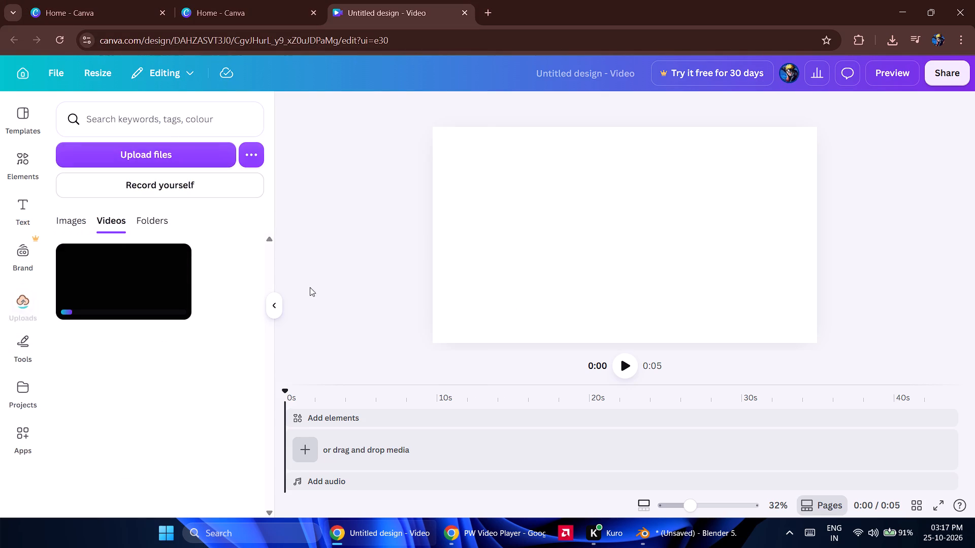
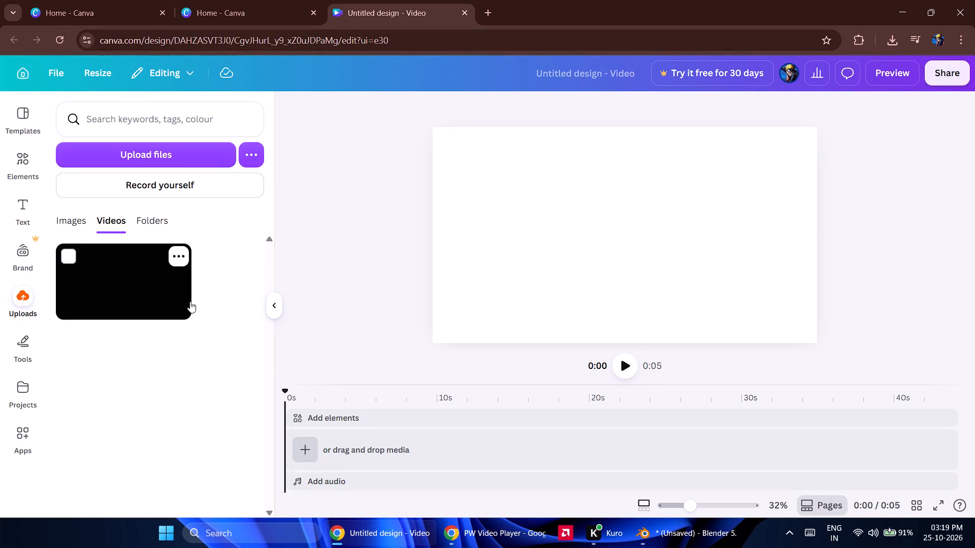
Add the uploaded Alice in Borderland video to the empty timeline as the design's first clip.
left_click_drag(97, 288, 362, 454)
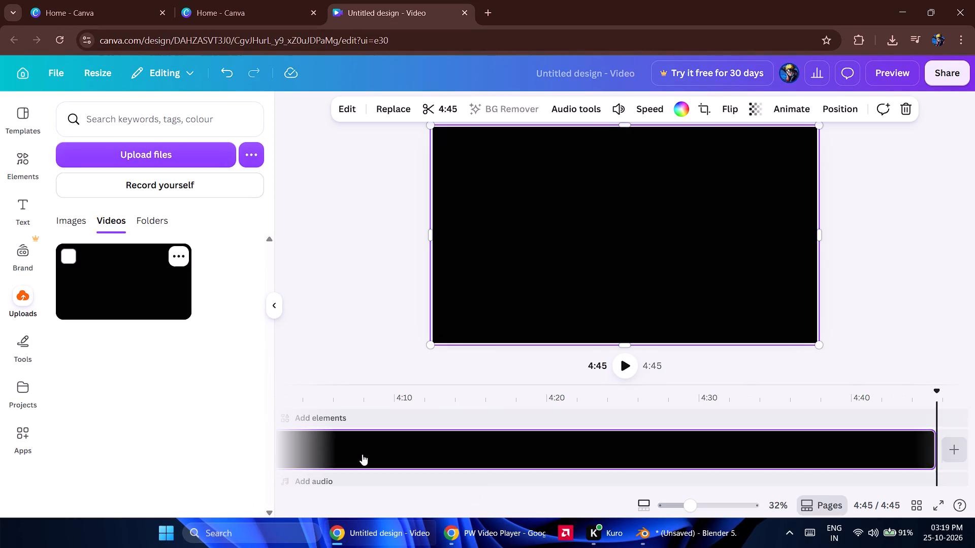
Play the Alice in Borderland clip from the beginning to preview its footage.
left_click(633, 365)
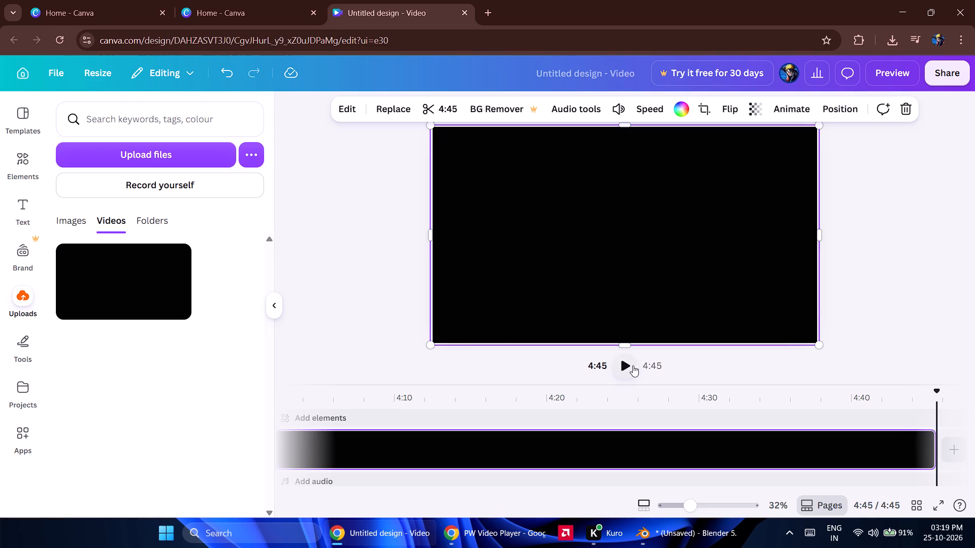
left_click(633, 365)
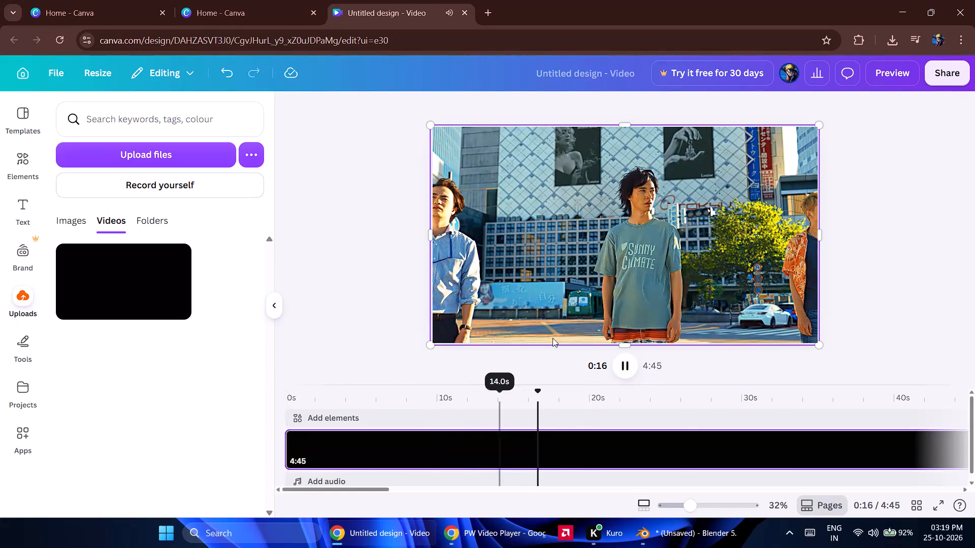
Pause the Alice in Borderland clip's preview at about 17 seconds and deselect the clip.
left_click(626, 359)
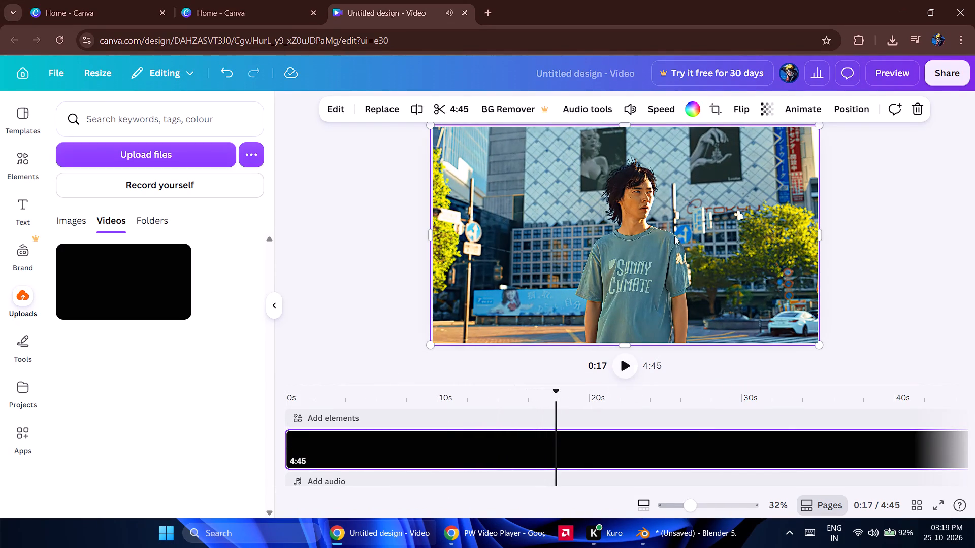
left_click(357, 223)
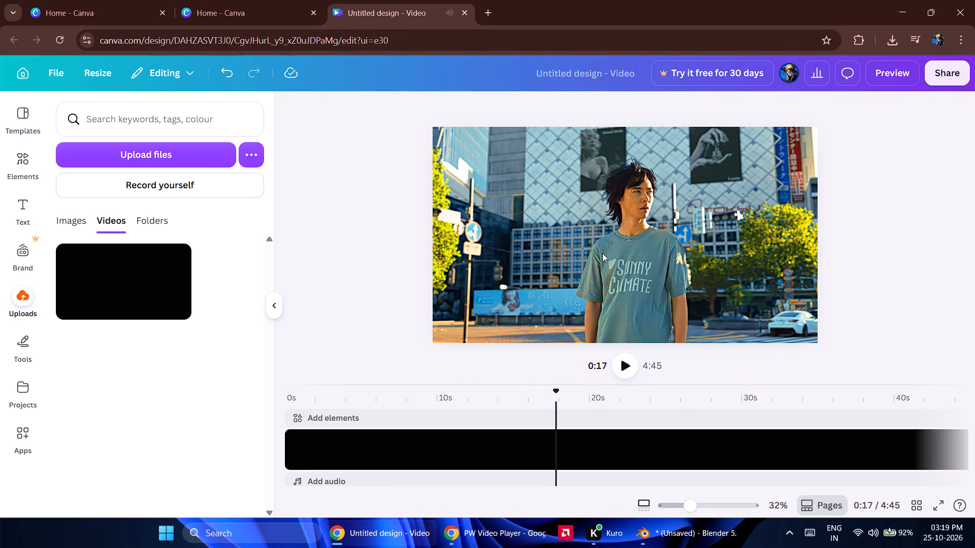
left_click(602, 253)
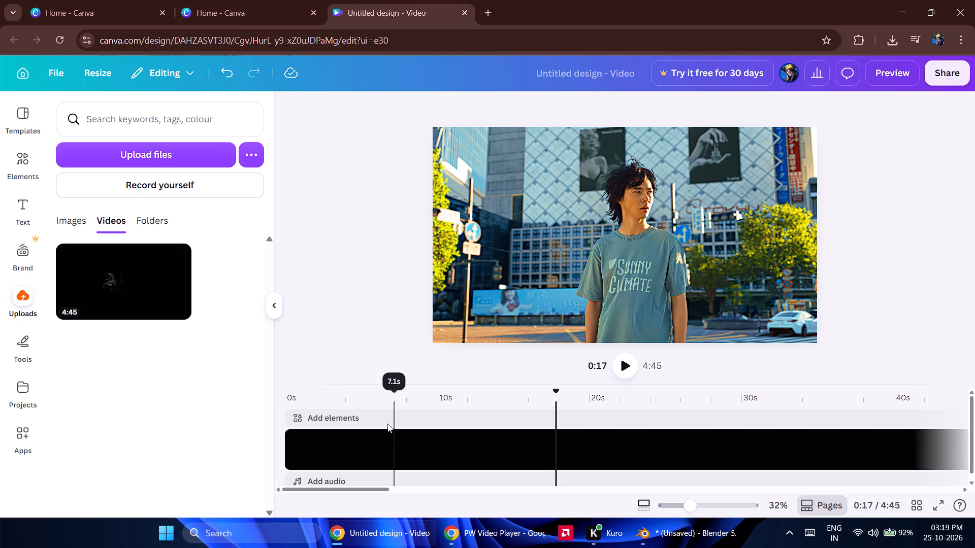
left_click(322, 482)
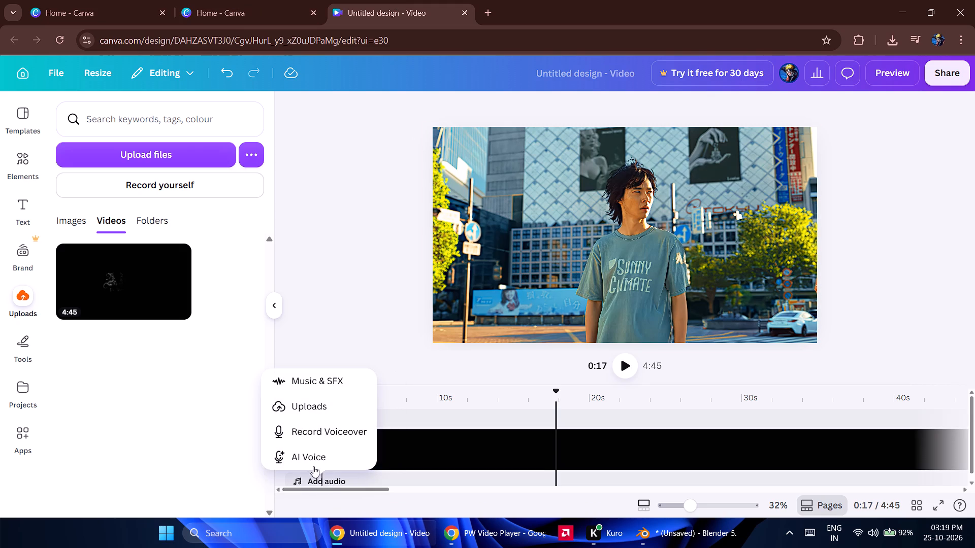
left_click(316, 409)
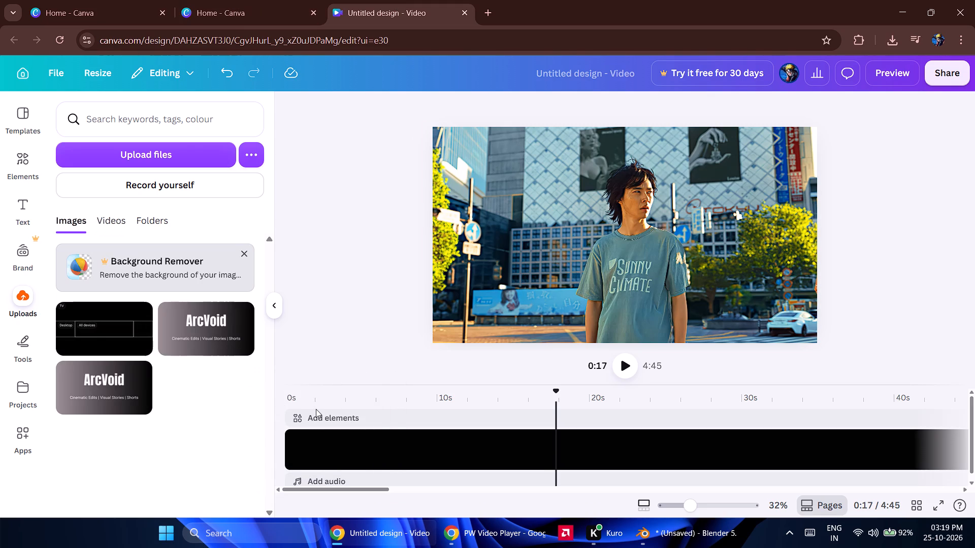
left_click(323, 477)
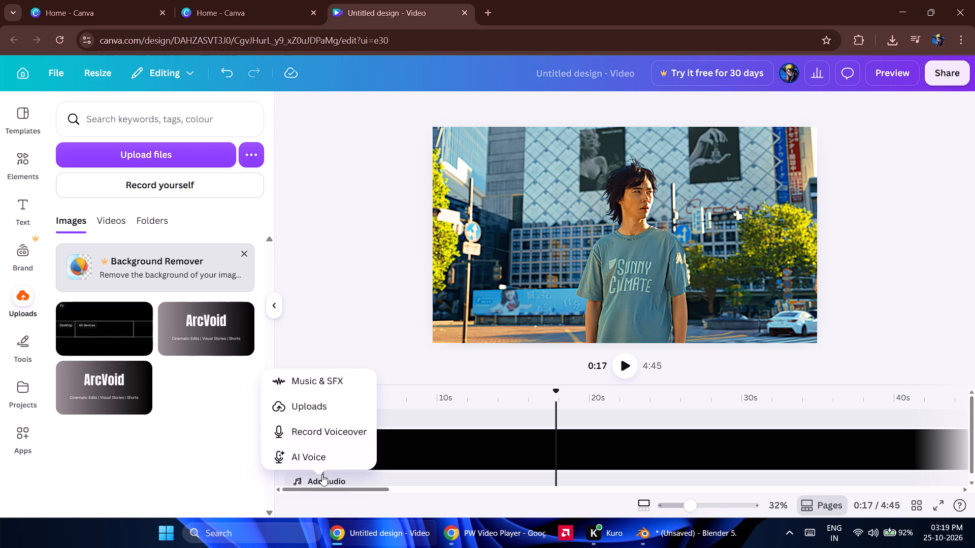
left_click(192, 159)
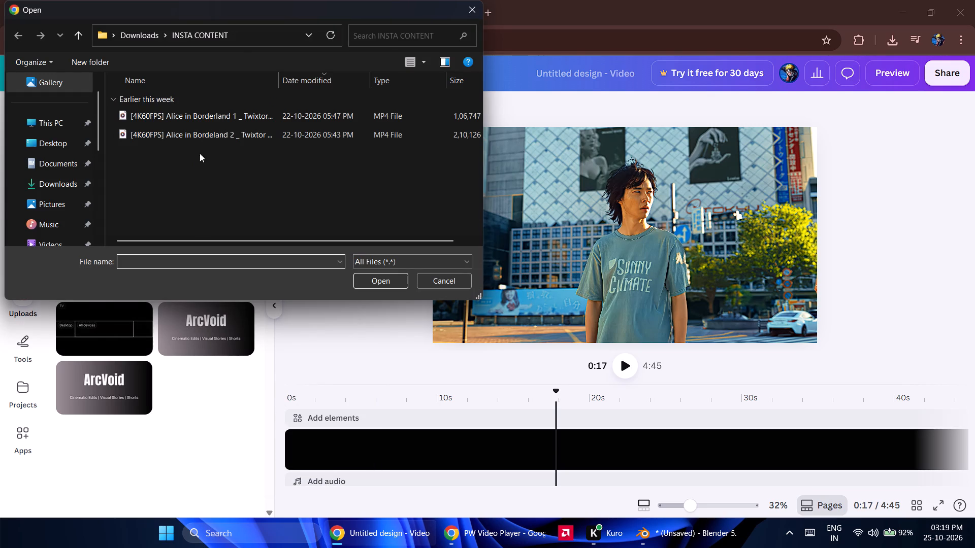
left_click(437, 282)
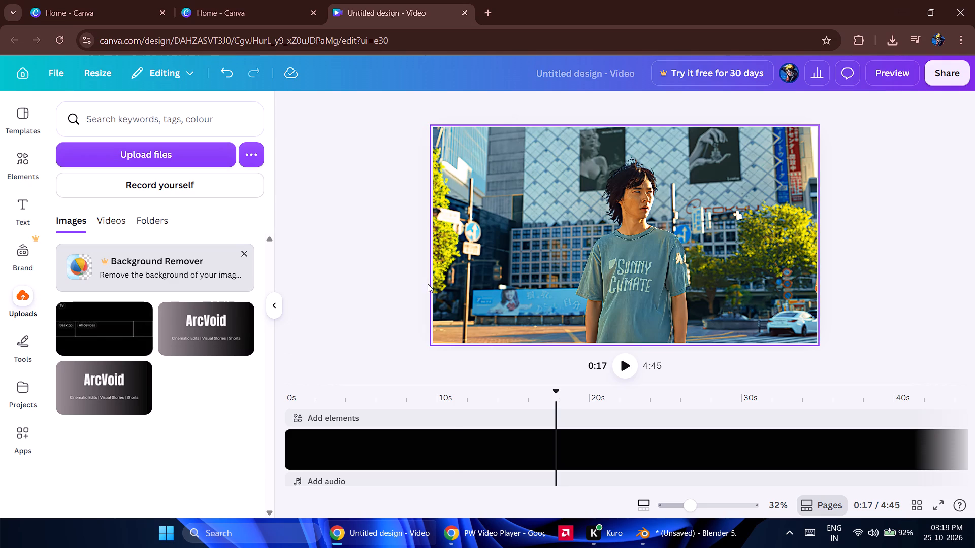
Open a new browser tab alongside the video design.
left_click(492, 6)
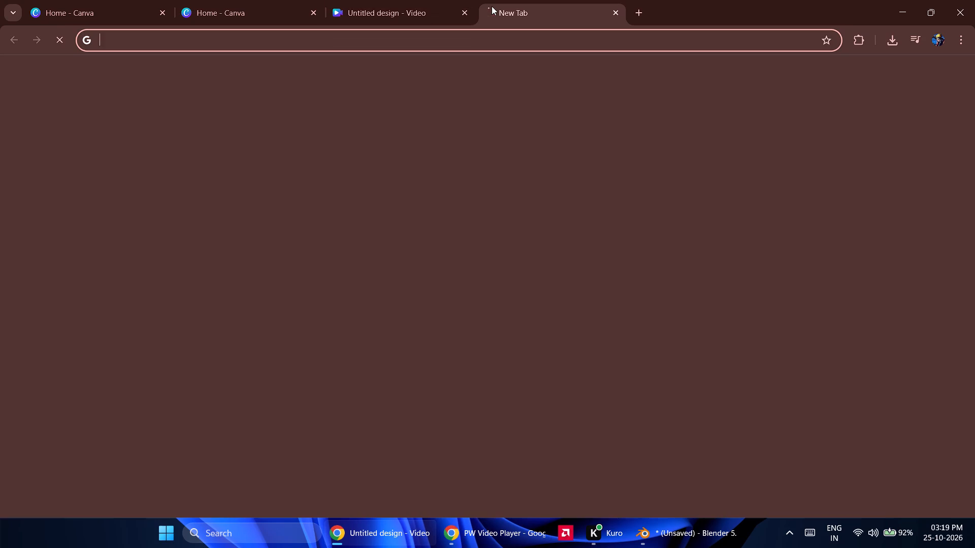
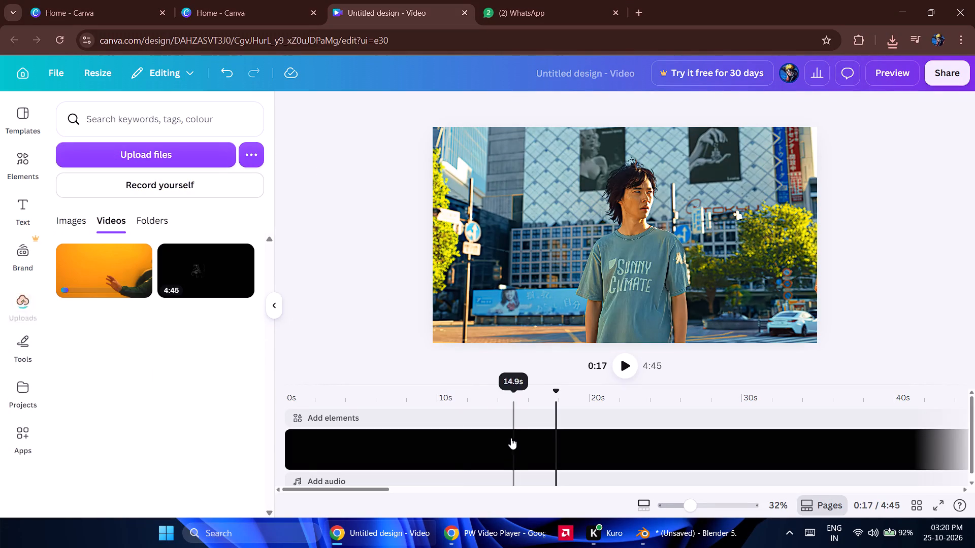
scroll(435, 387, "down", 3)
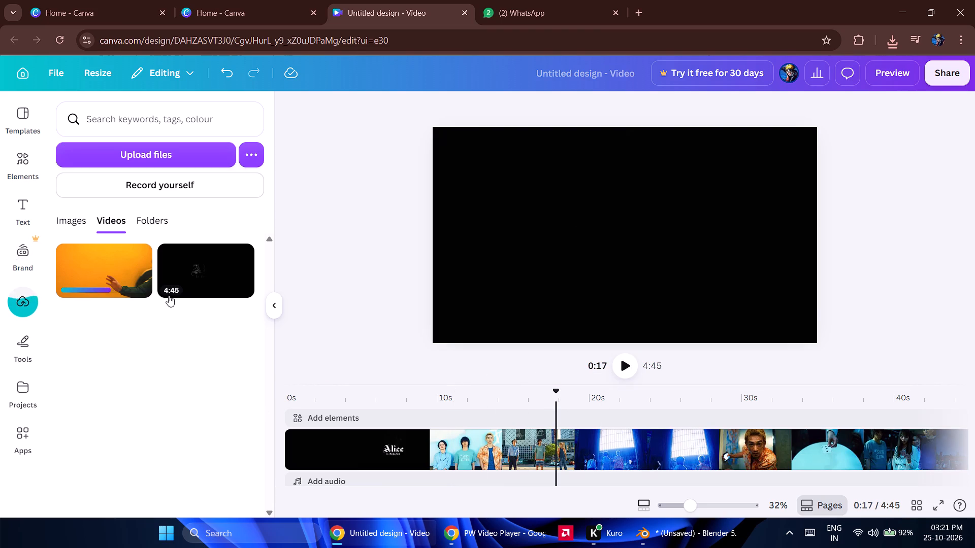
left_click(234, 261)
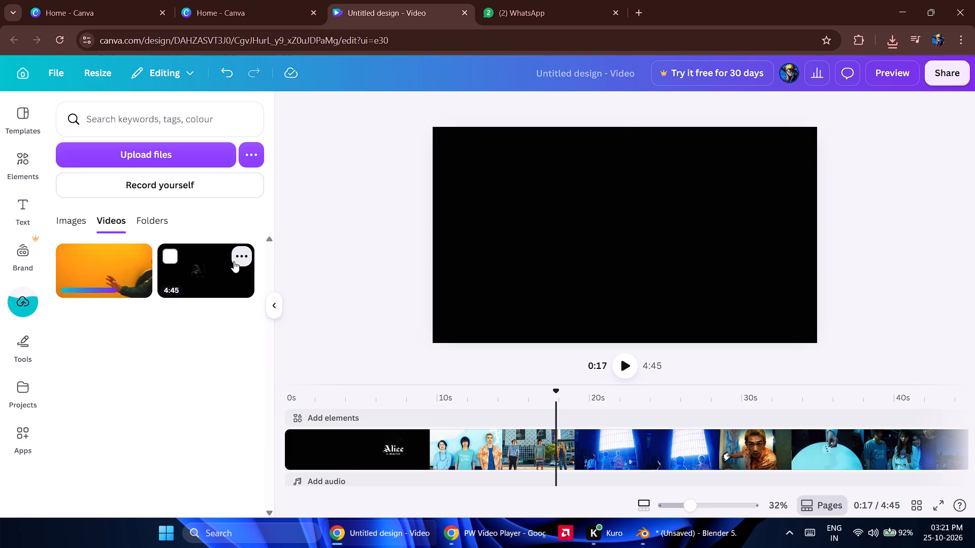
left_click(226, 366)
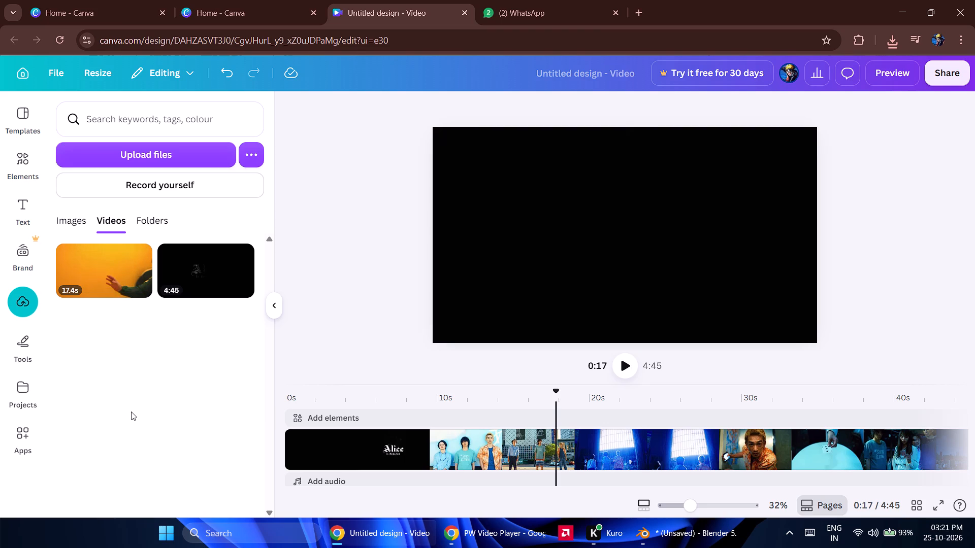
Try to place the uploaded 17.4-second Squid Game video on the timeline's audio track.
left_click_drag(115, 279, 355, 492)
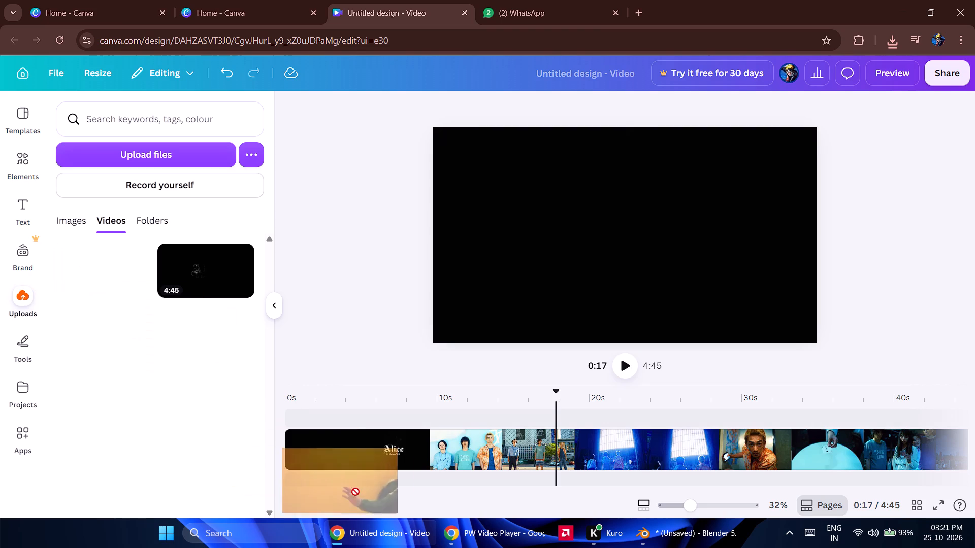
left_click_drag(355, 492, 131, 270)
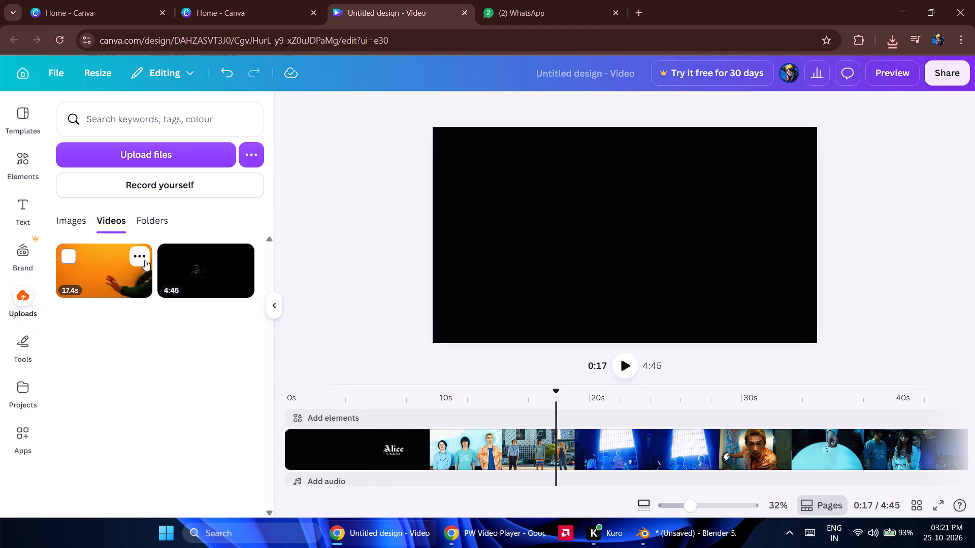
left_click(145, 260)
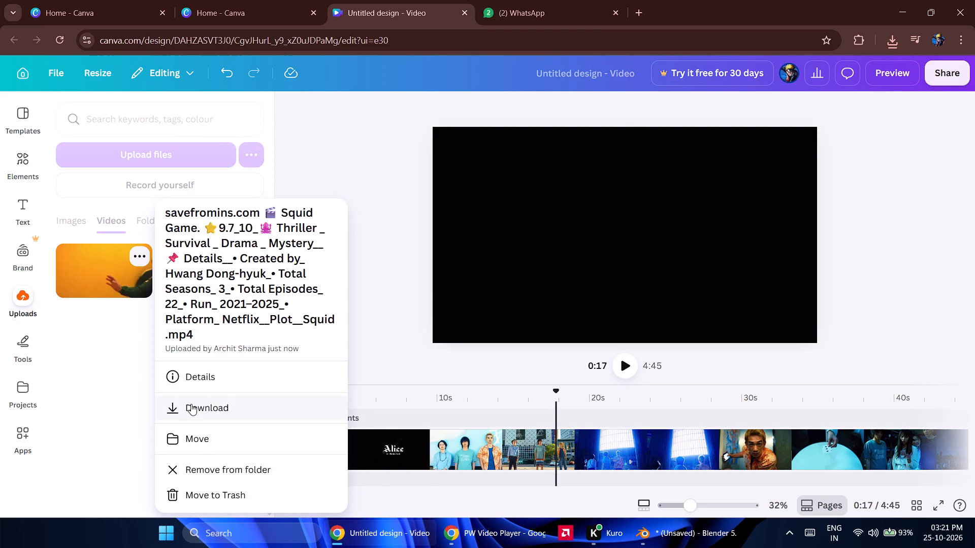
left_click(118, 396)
Look through the file import and export apps among the upload options, and return to the uploaded videos.
scroll(191, 201, "down", 3)
left_click(239, 163)
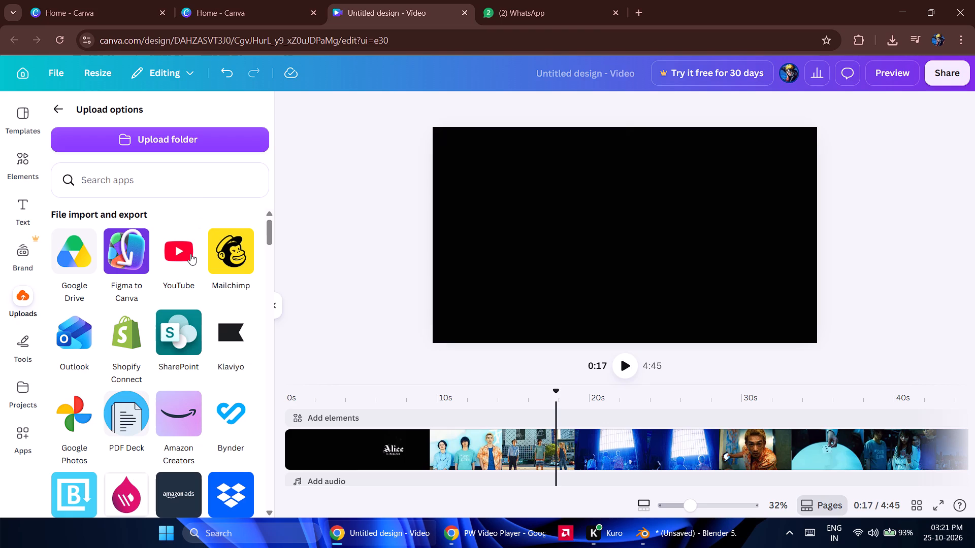
scroll(190, 278, "down", 3)
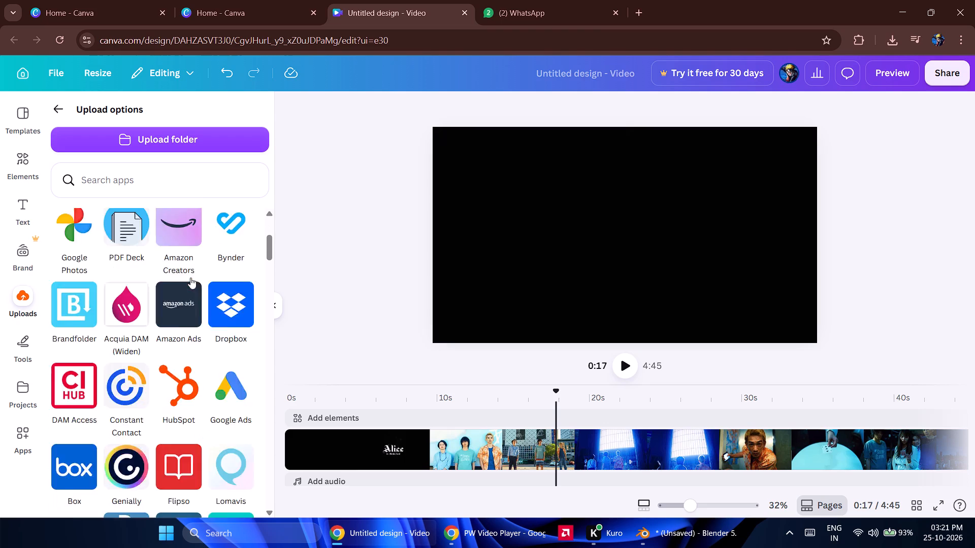
scroll(190, 278, "down", 8)
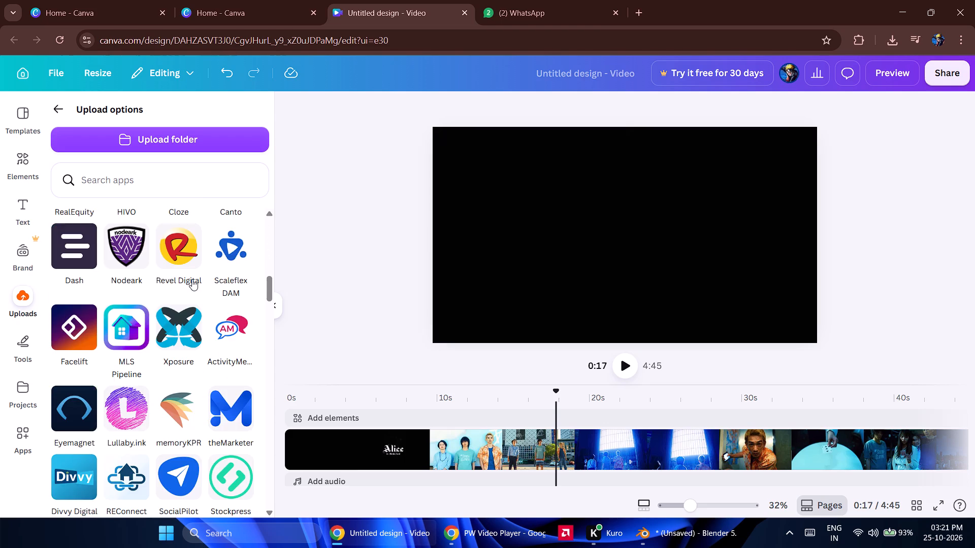
scroll(192, 279, "up", 7)
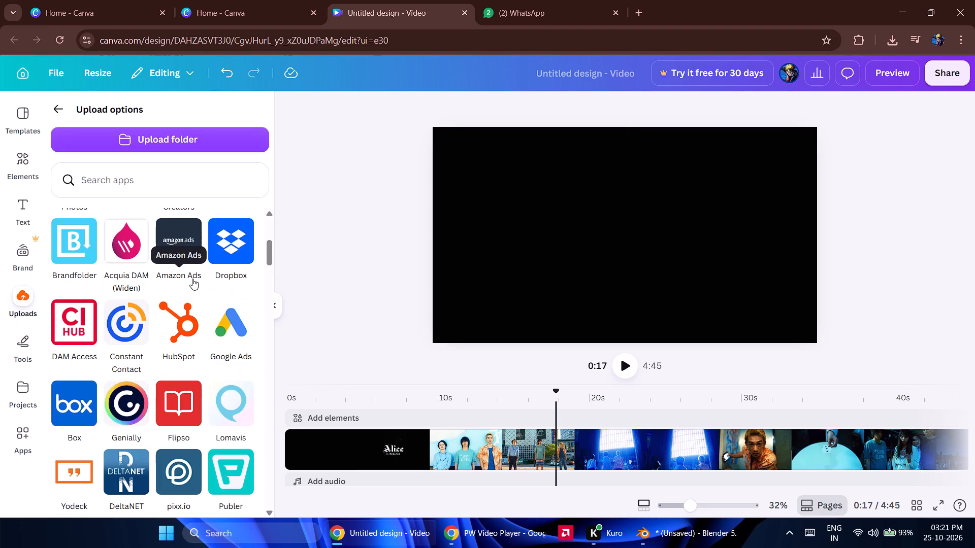
scroll(192, 279, "down", 14)
scroll(192, 279, "down", 11)
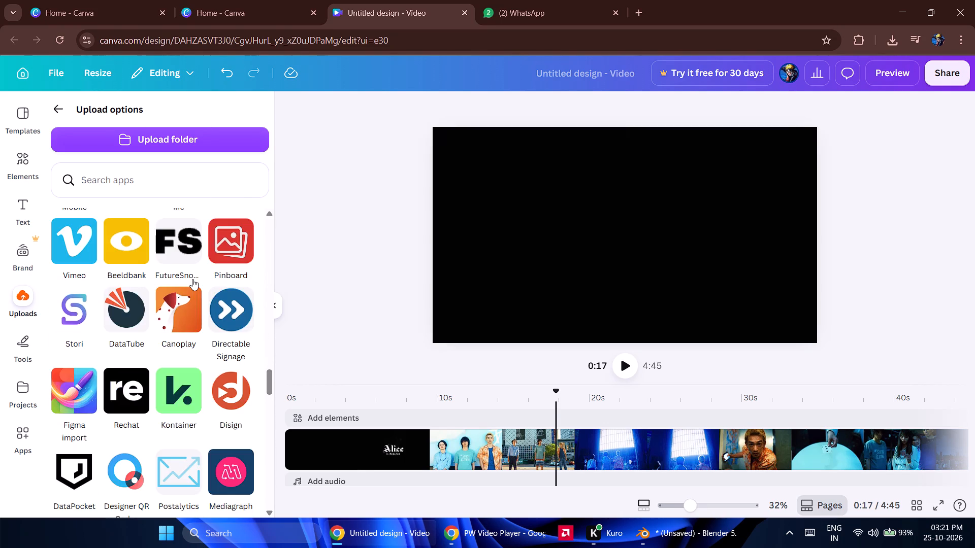
scroll(192, 279, "down", 7)
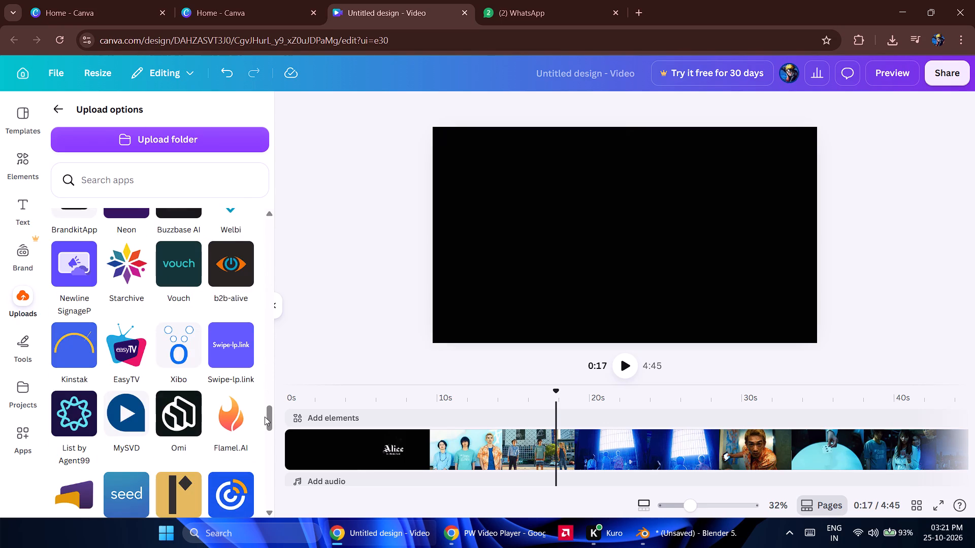
left_click_drag(265, 417, 285, 219)
left_click(332, 261)
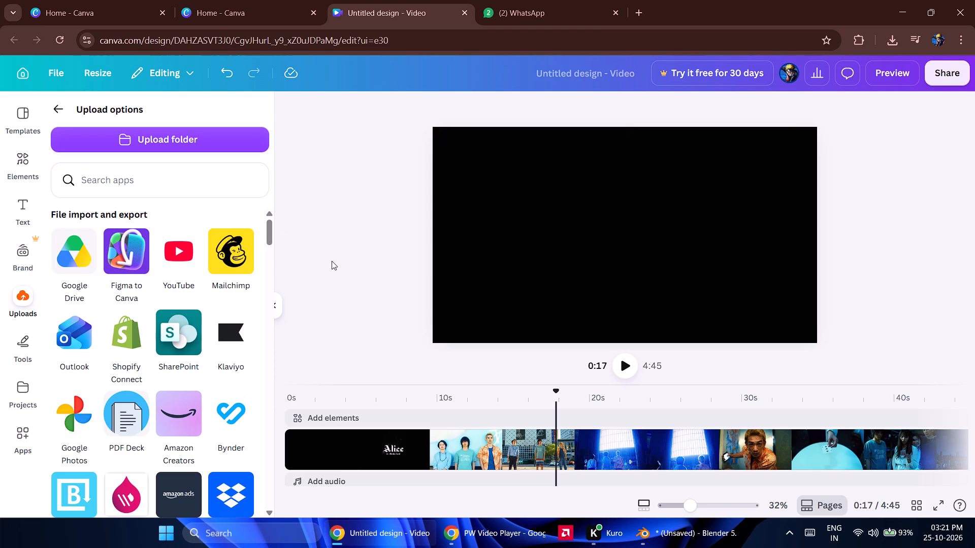
left_click(58, 115)
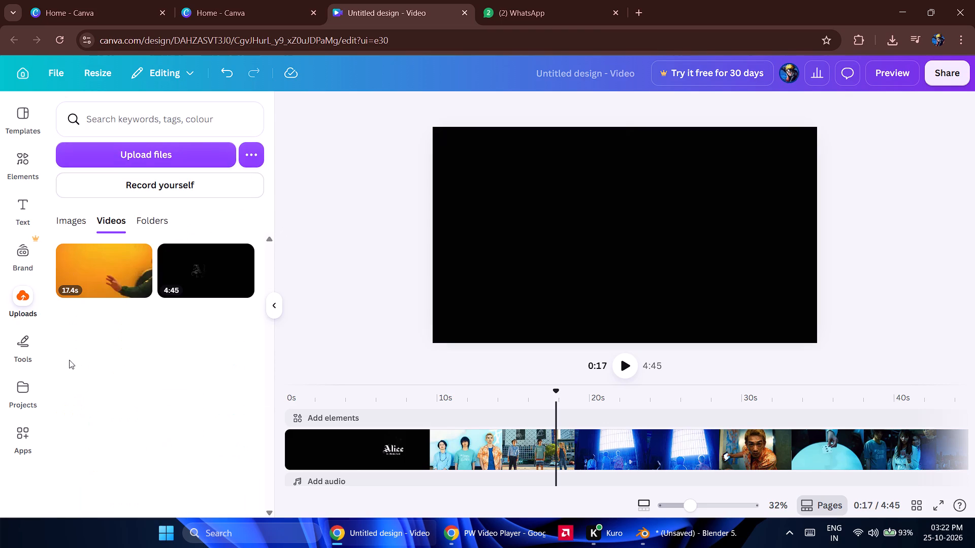
Insert three copies of the uploaded 17.4-second Squid Game video before the Alice in Borderland clip.
left_click(320, 478)
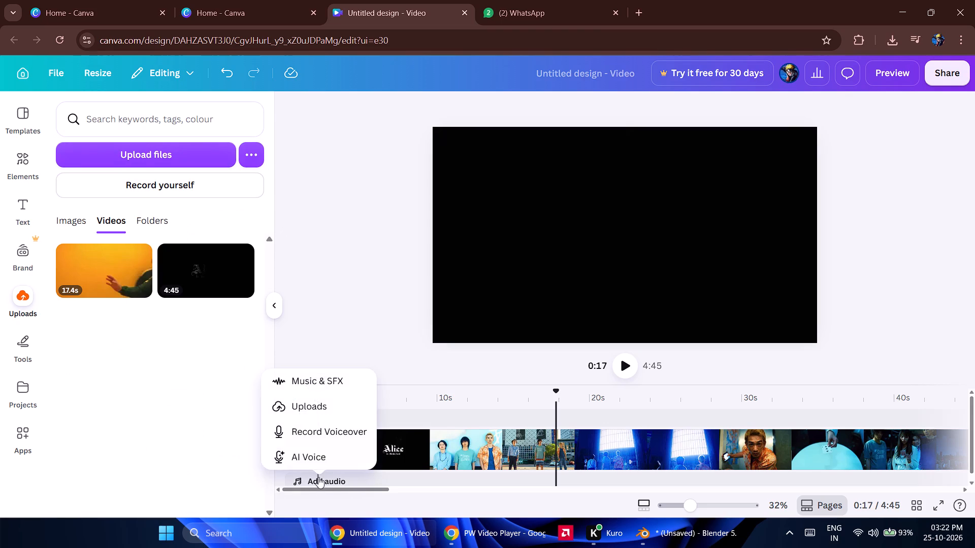
left_click(317, 403)
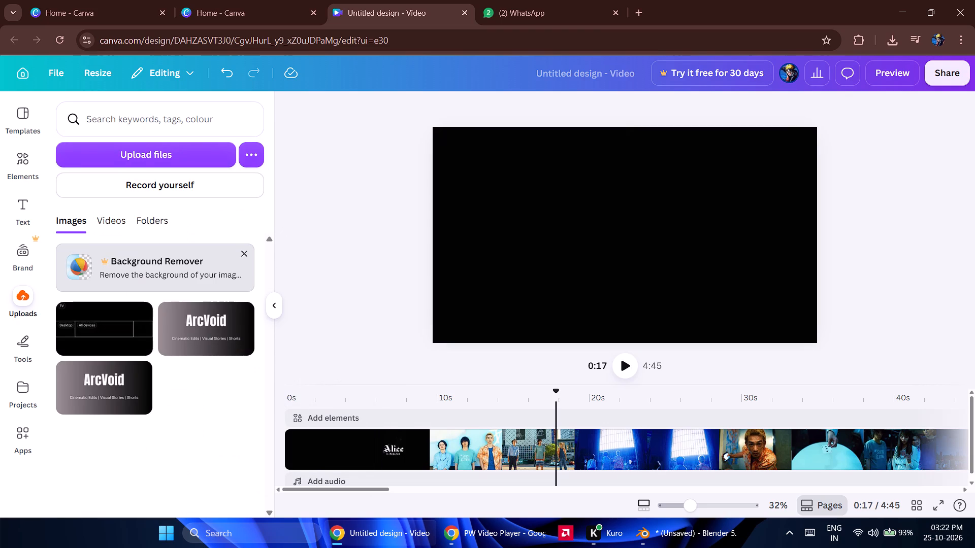
left_click(114, 216)
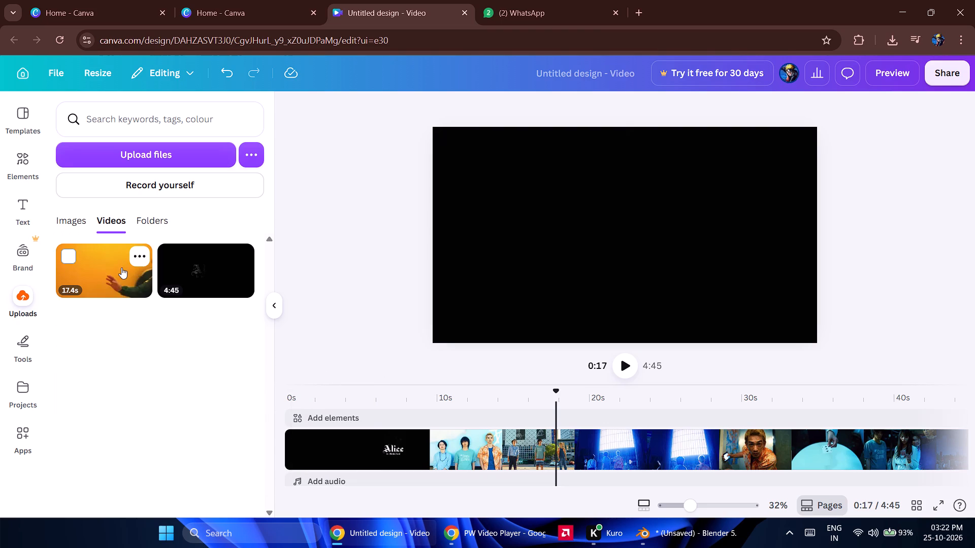
left_click(121, 267)
double_click(121, 267)
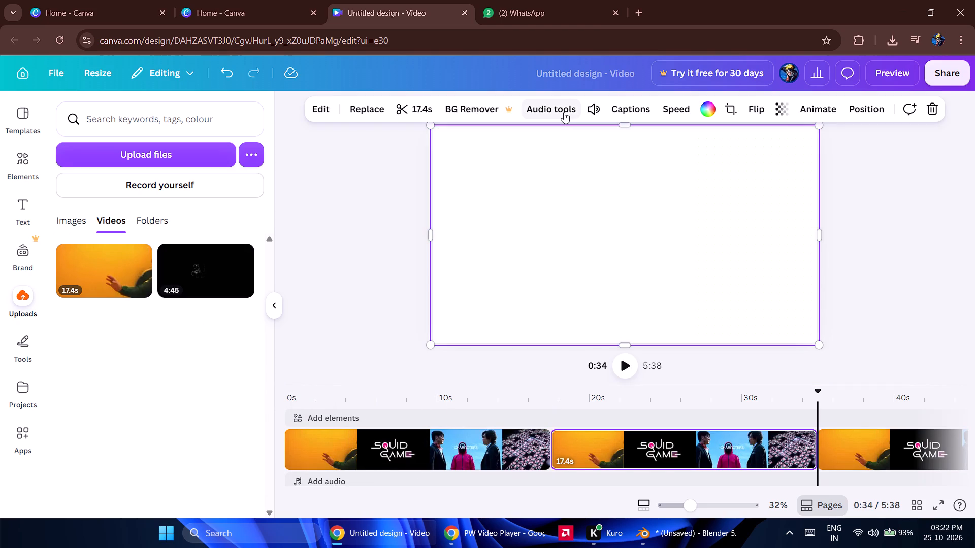
Extract the audio from the middle Squid Game clip and move it to 0.0s on the timeline.
left_click(564, 112)
left_click(608, 145)
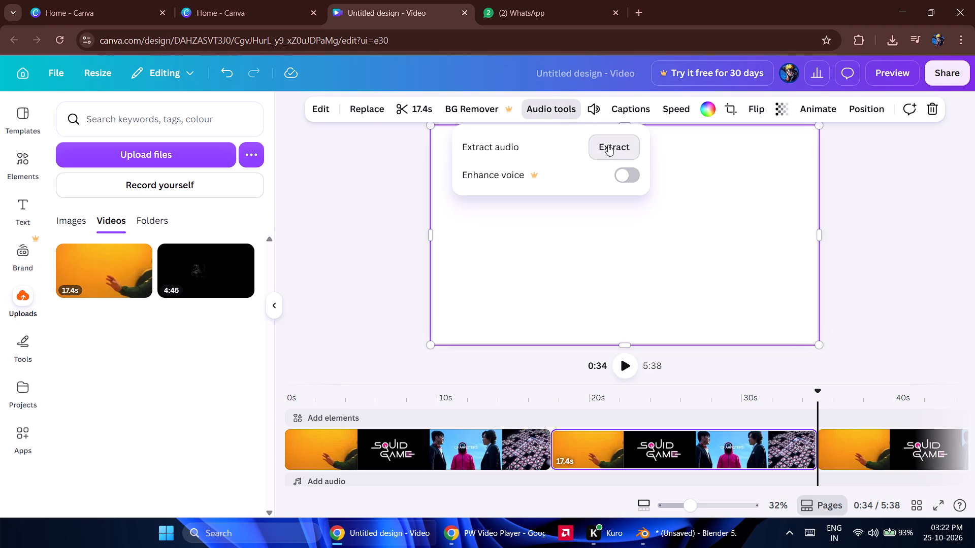
scroll(669, 472, "down", 3)
left_click(660, 437)
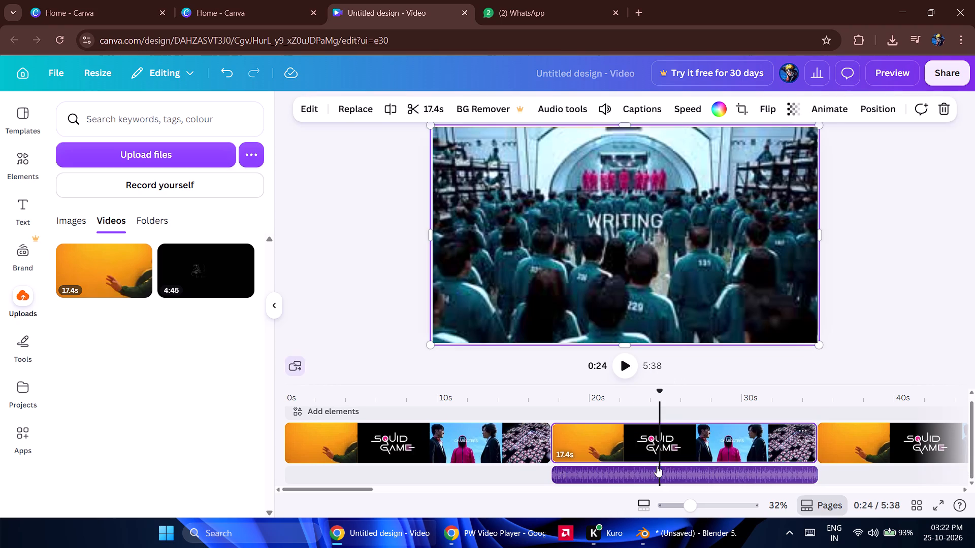
left_click_drag(654, 468, 317, 408)
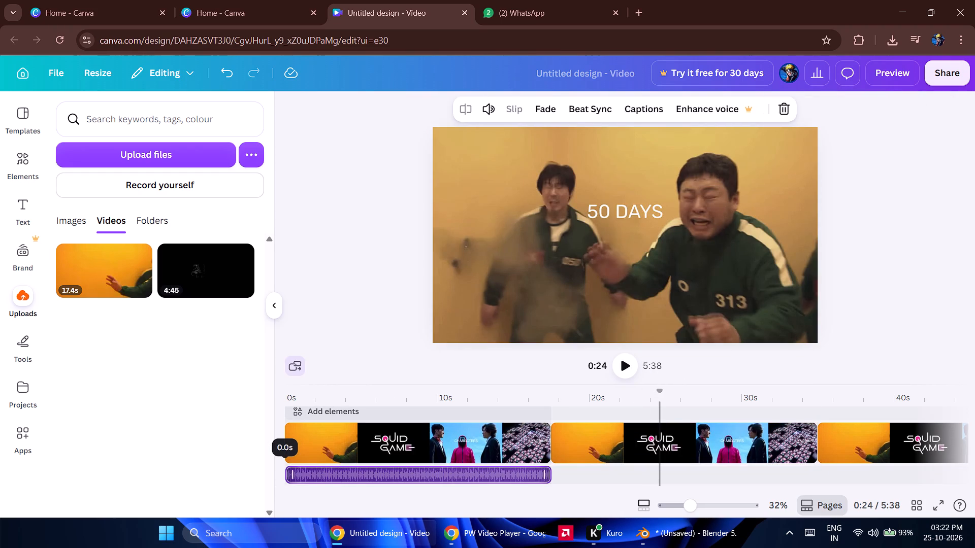
left_click_drag(317, 408, 380, 435)
Delete all three Squid Game video clips from the timeline, keeping the extracted audio track.
left_click(398, 444)
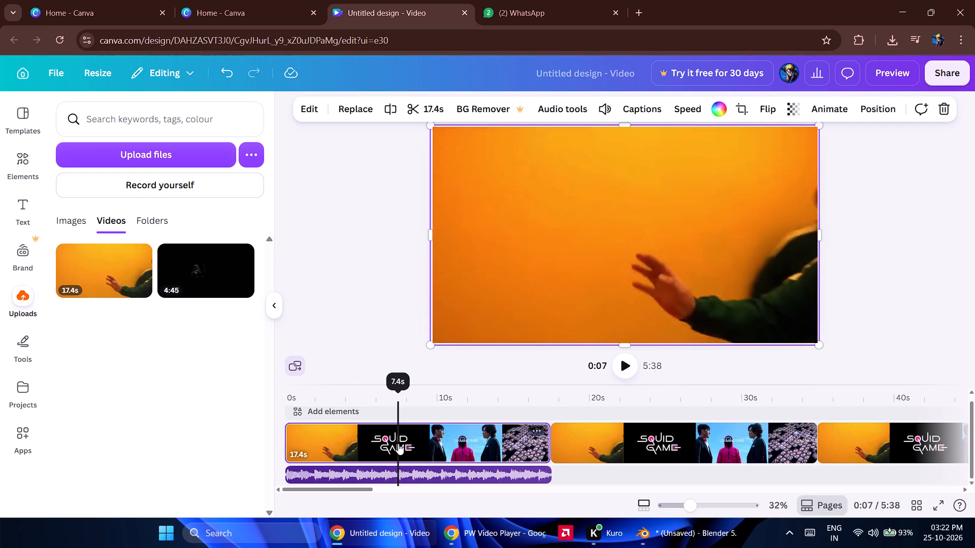
right_click(444, 437)
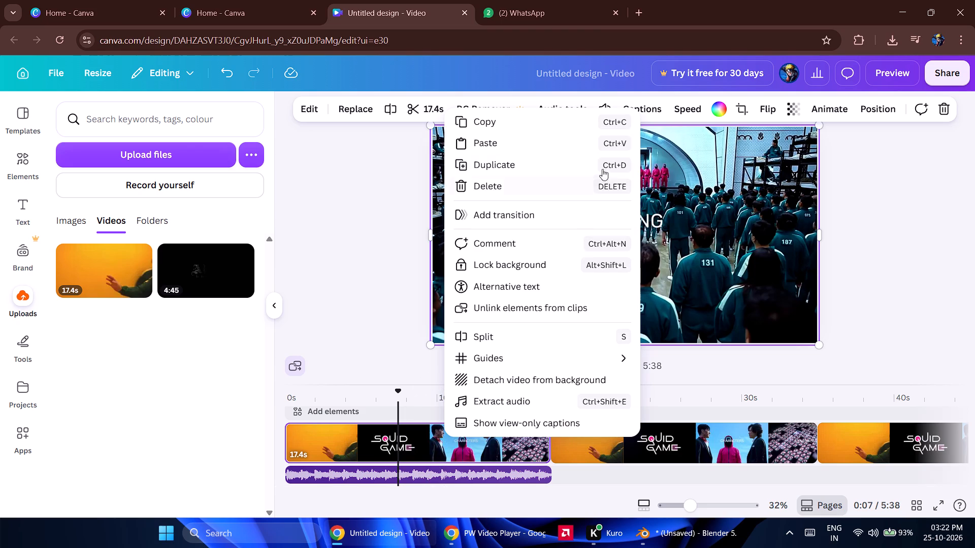
left_click(473, 193)
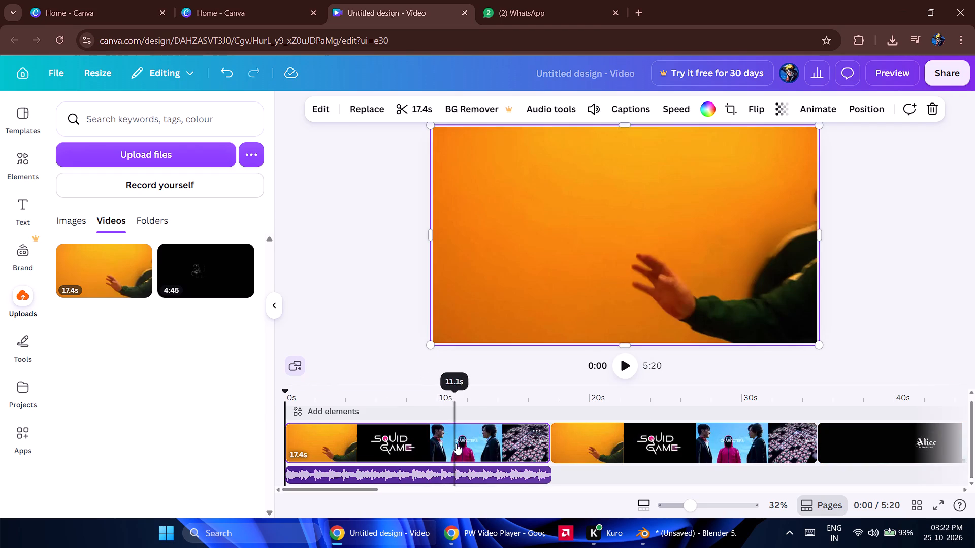
right_click(474, 434)
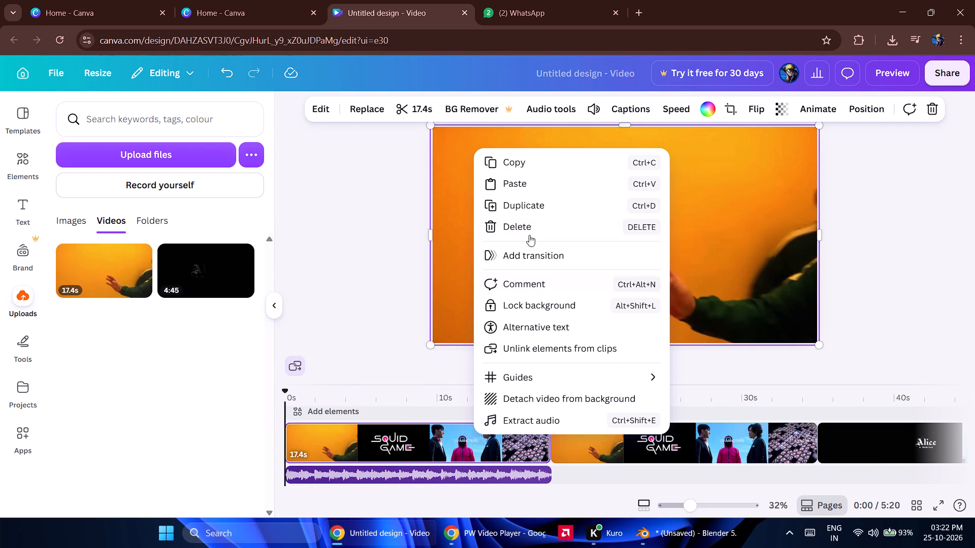
left_click(528, 228)
right_click(442, 429)
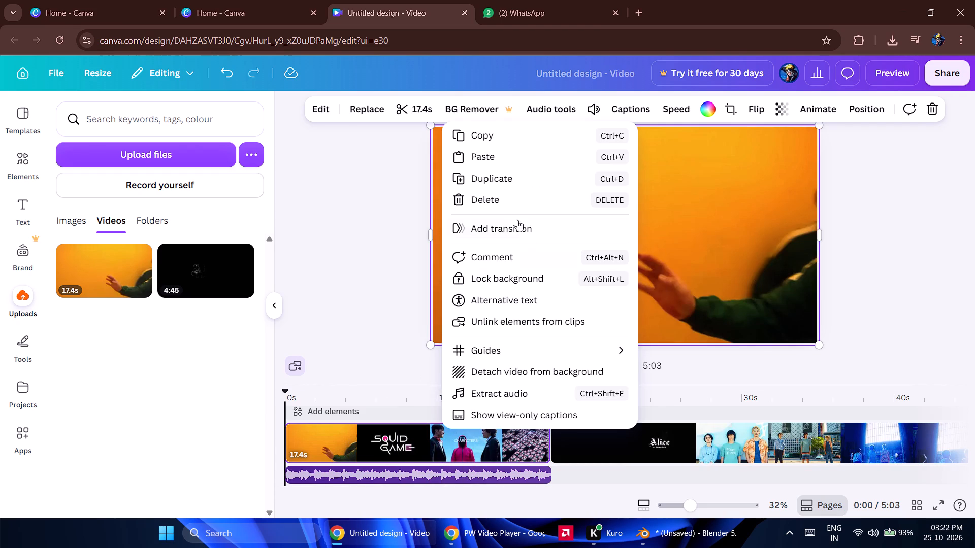
left_click(508, 205)
Play the Alice in Borderland clip from the start to preview it with the extracted Squid Game audio.
key("space")
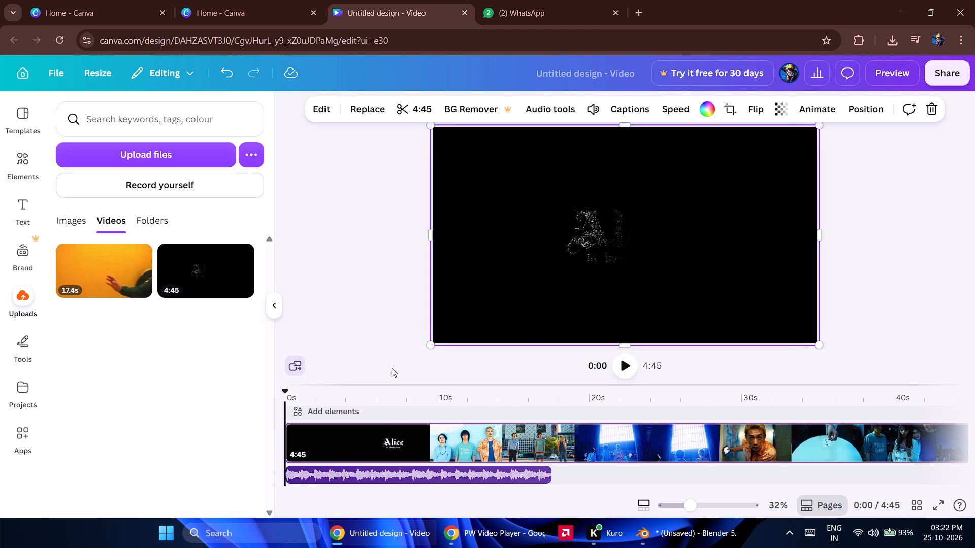
key("space")
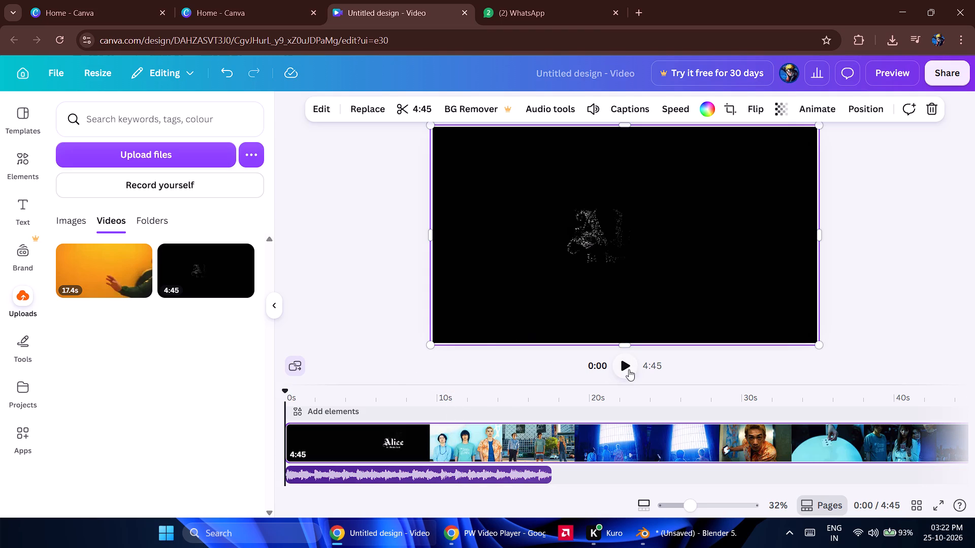
left_click(629, 369)
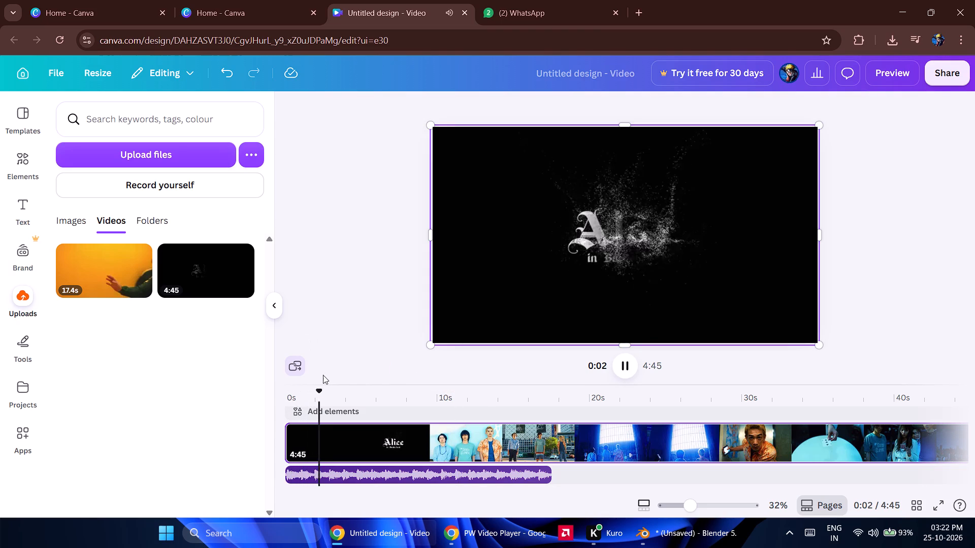
key("space")
Turn the Alice in Borderland clip's own volume all the way down.
left_click(375, 443)
right_click(375, 443)
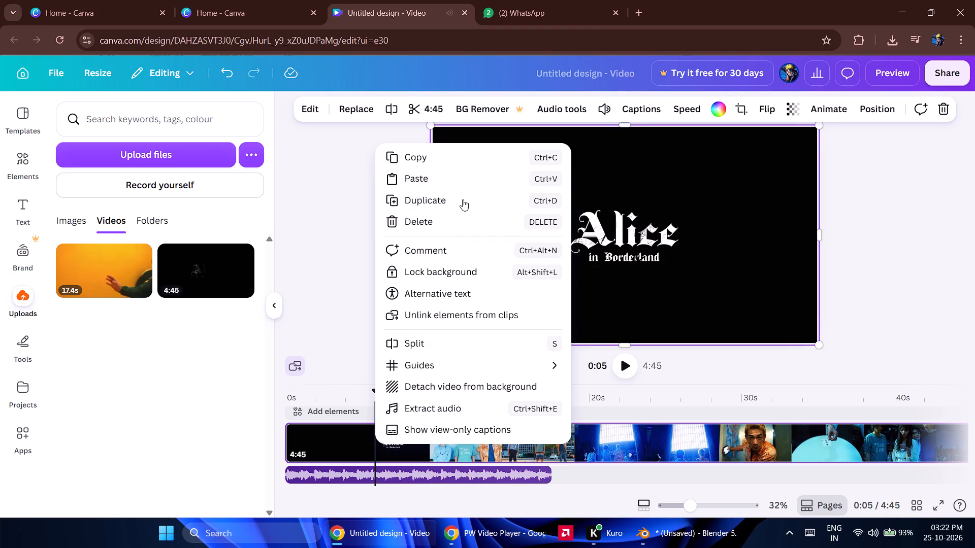
left_click(603, 109)
left_click(603, 109)
left_click_drag(612, 143, 610, 143)
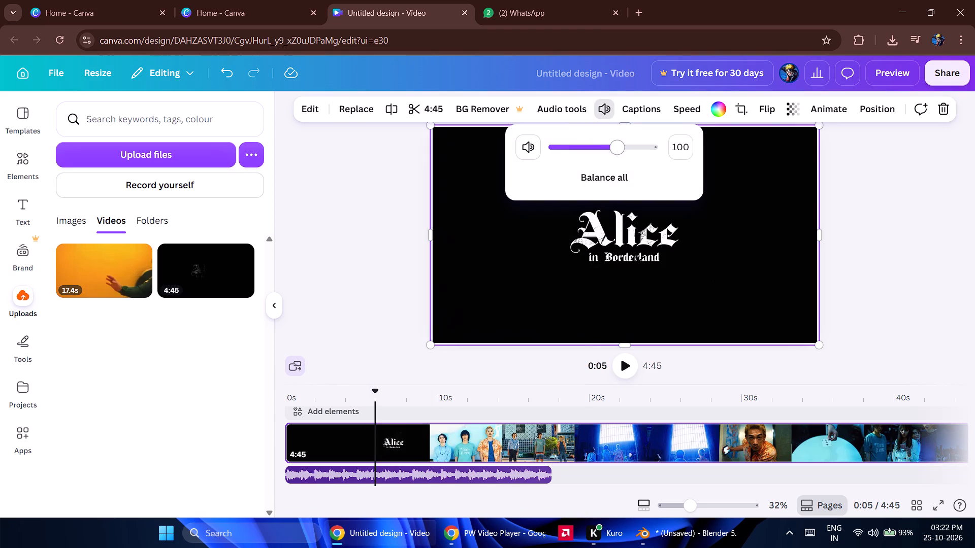
left_click_drag(610, 143, 471, 152)
left_click(432, 282)
Play the Alice in Borderland footage with the Squid Game audio from 0:05, and return the playhead to about 6.2s.
key("space")
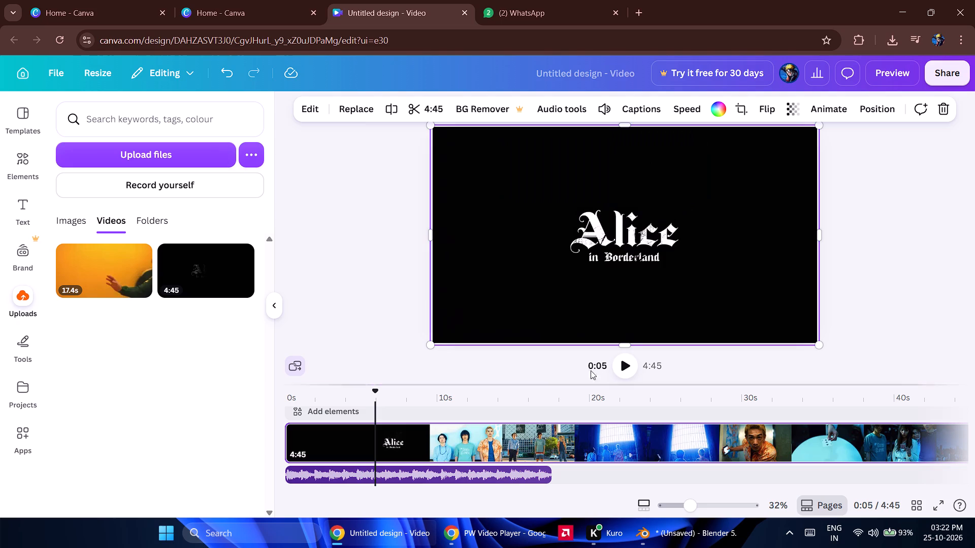
left_click(613, 371)
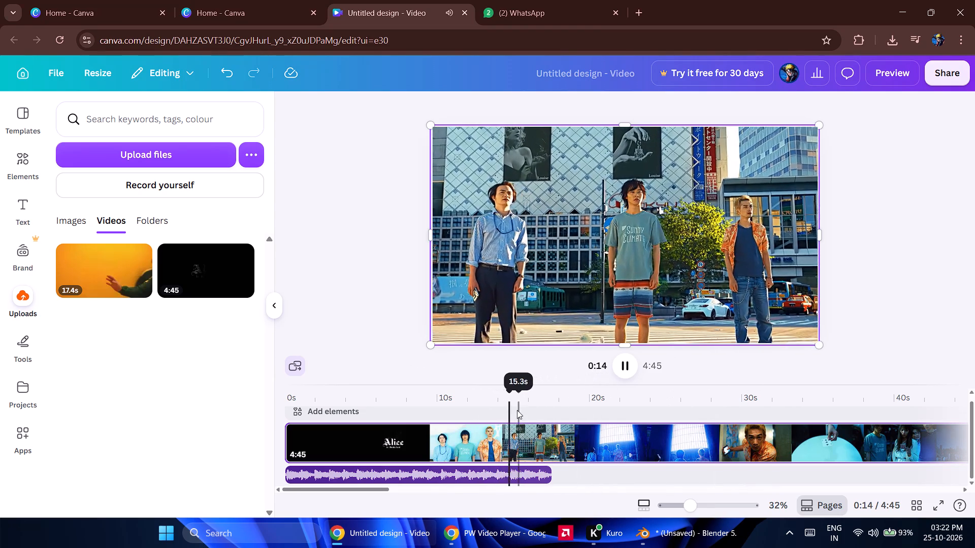
left_click(516, 409)
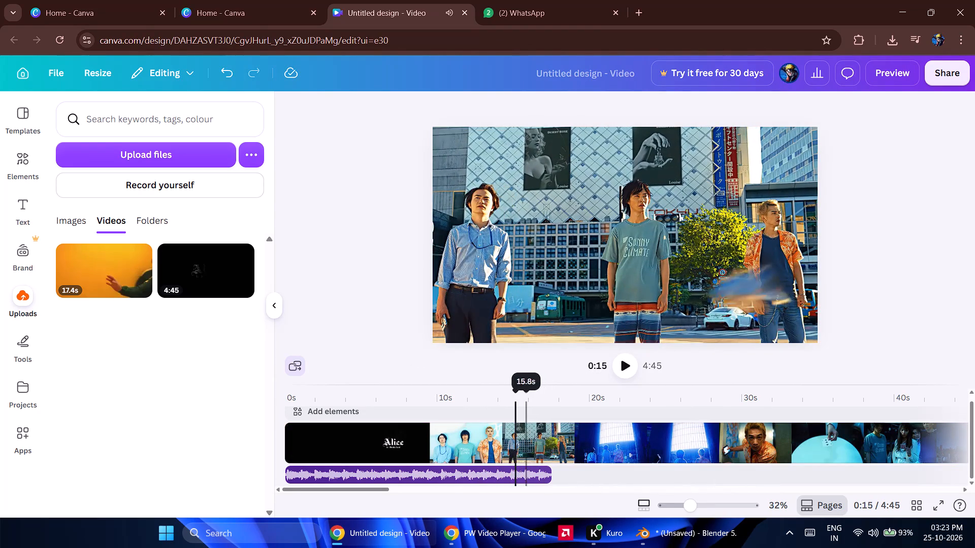
left_click(517, 407)
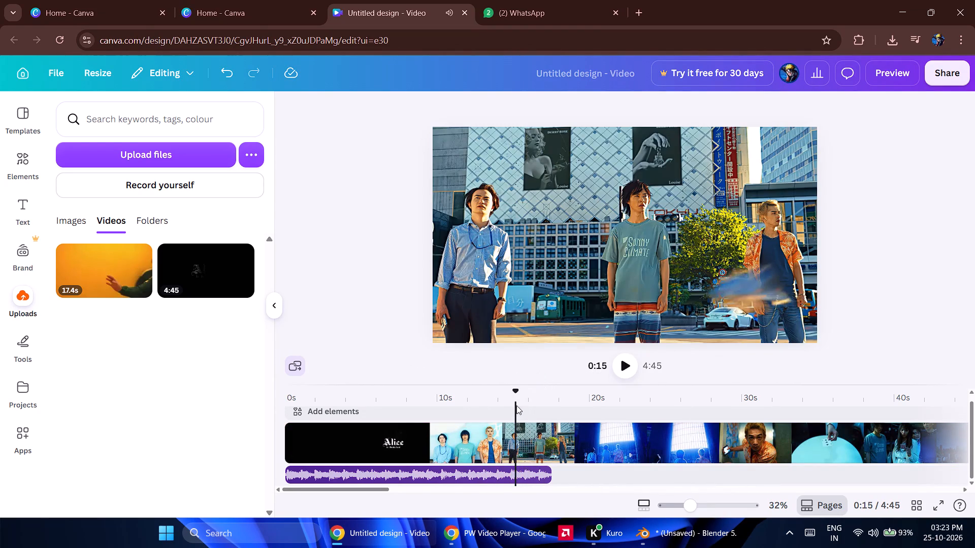
left_click_drag(516, 401, 390, 416)
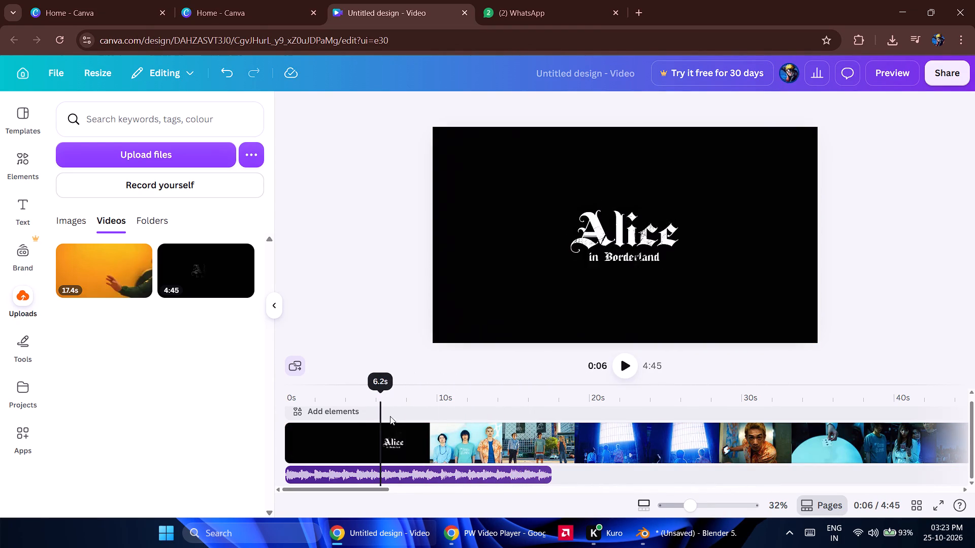
Play the Alice in Borderland title intro from the start with the Squid Game audio, and move the playhead to about 5.8s.
left_click_drag(390, 416, 297, 418)
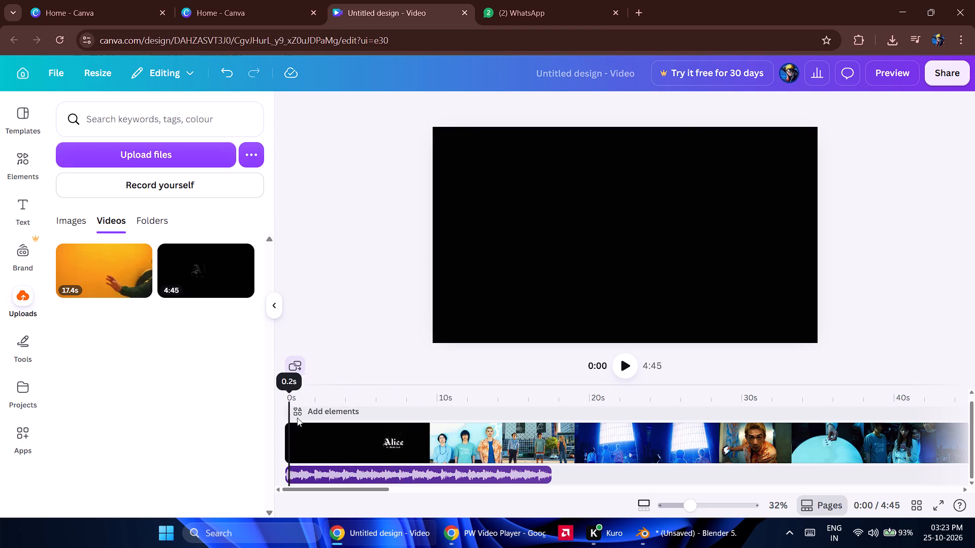
left_click_drag(297, 418, 297, 417)
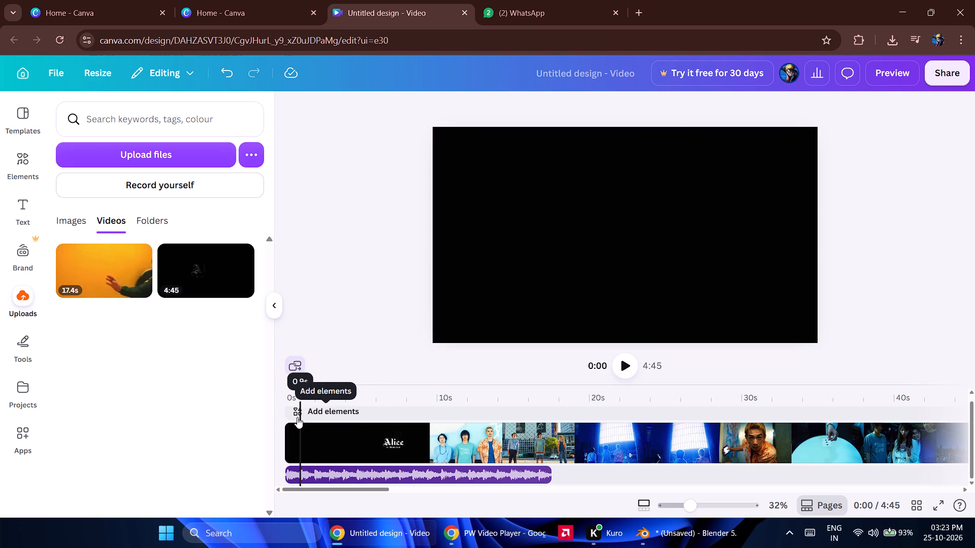
left_click_drag(297, 417, 307, 417)
left_click_drag(305, 417, 300, 412)
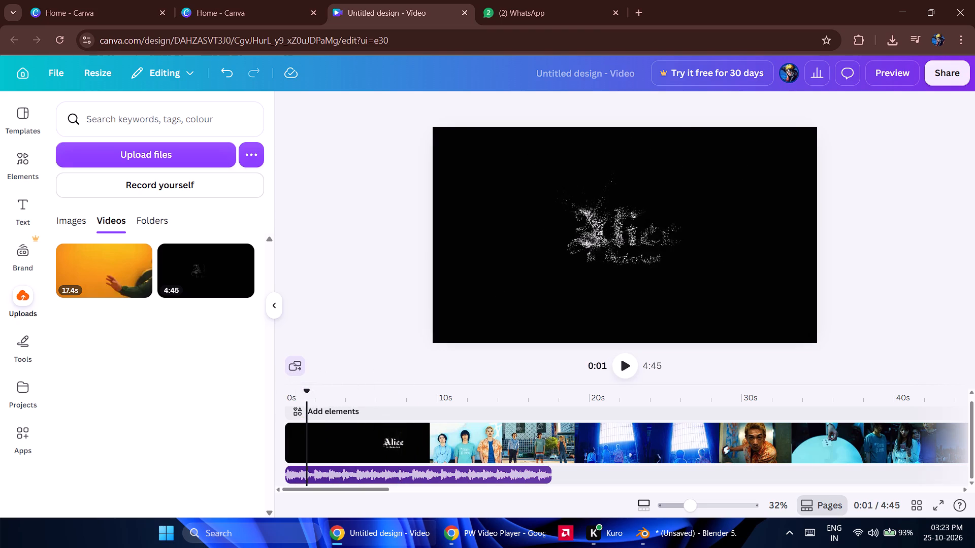
left_click_drag(307, 392, 276, 393)
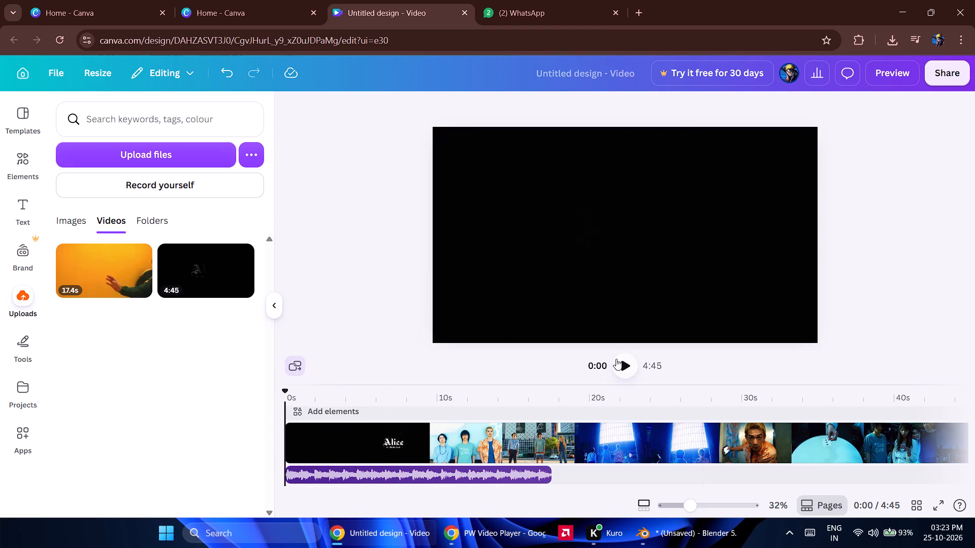
left_click(625, 360)
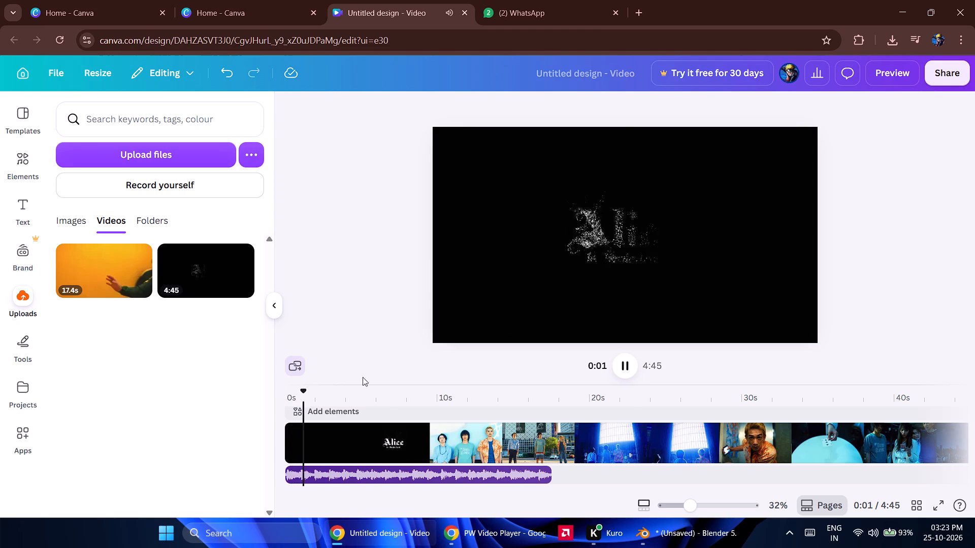
left_click_drag(319, 399, 351, 399)
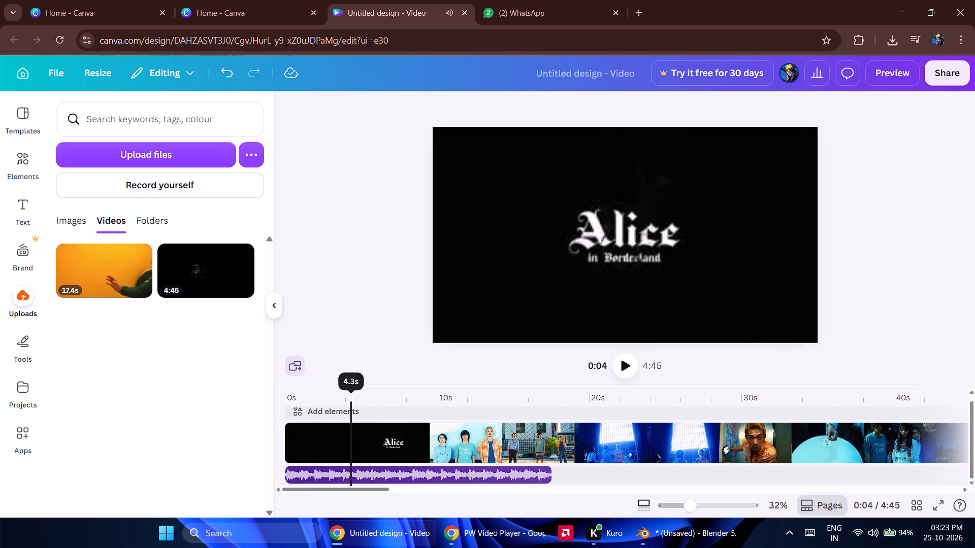
left_click_drag(351, 399, 373, 399)
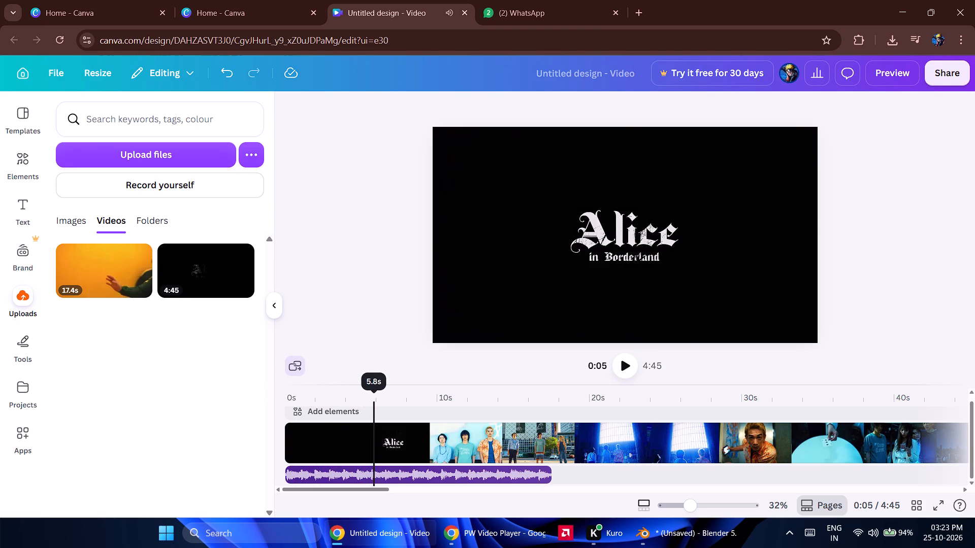
left_click_drag(373, 399, 374, 399)
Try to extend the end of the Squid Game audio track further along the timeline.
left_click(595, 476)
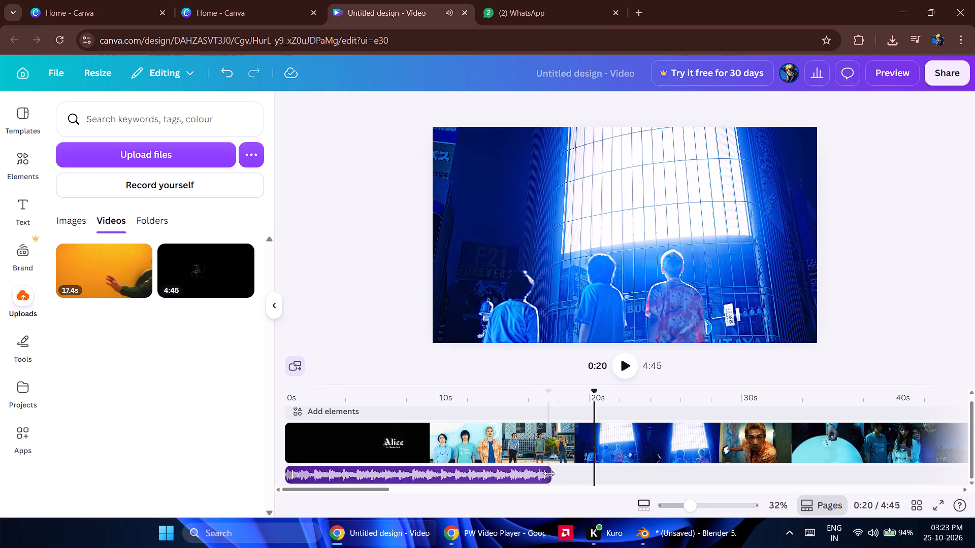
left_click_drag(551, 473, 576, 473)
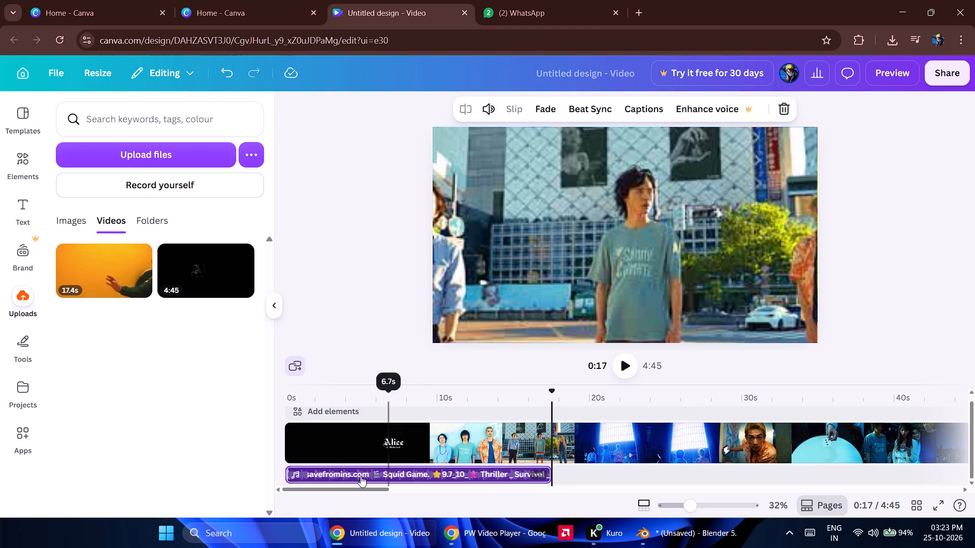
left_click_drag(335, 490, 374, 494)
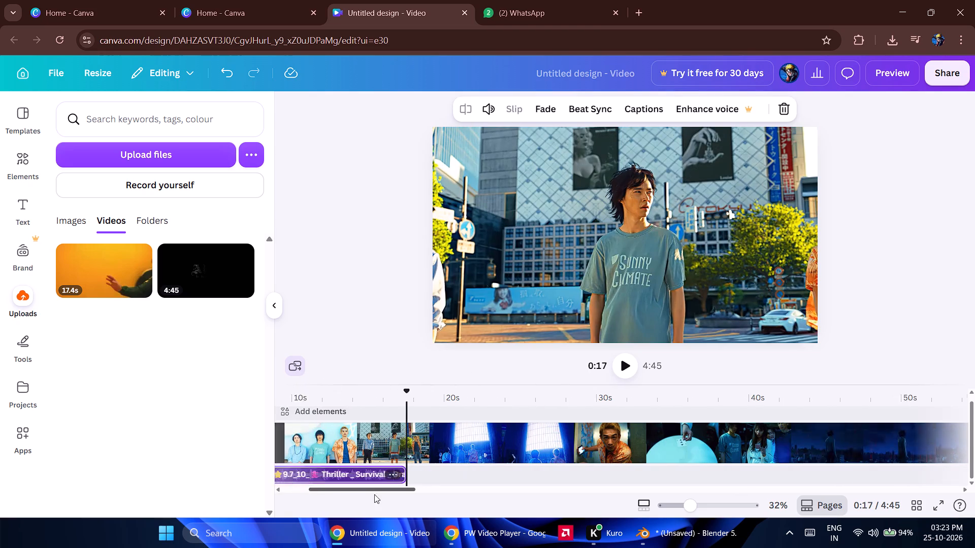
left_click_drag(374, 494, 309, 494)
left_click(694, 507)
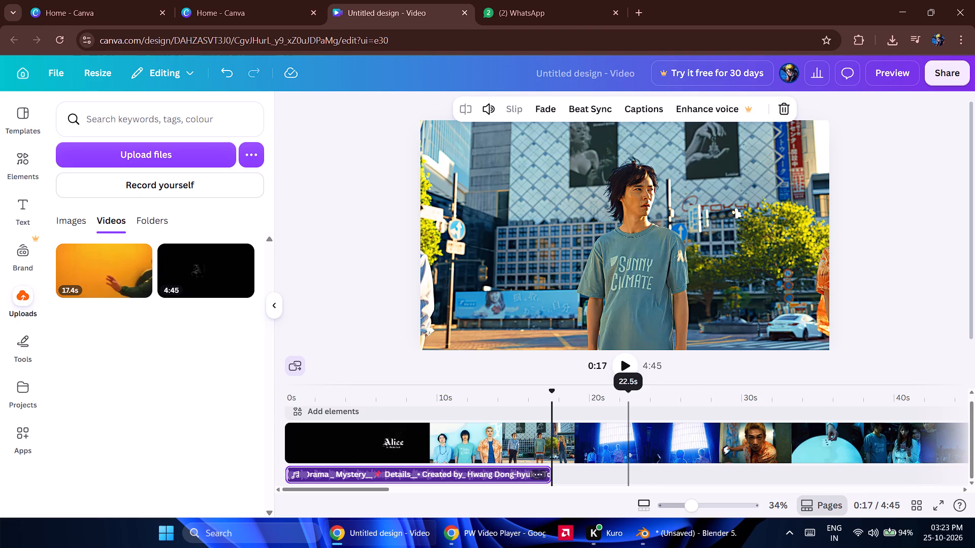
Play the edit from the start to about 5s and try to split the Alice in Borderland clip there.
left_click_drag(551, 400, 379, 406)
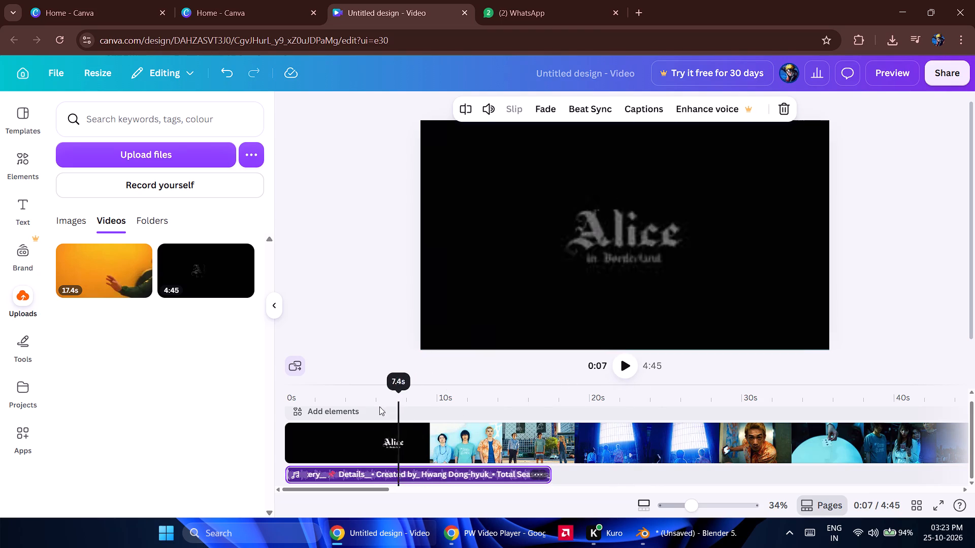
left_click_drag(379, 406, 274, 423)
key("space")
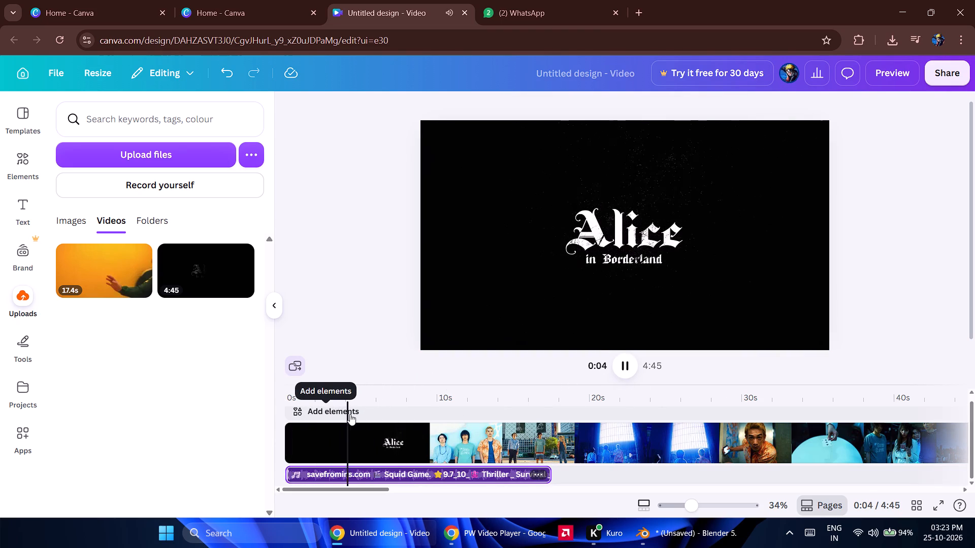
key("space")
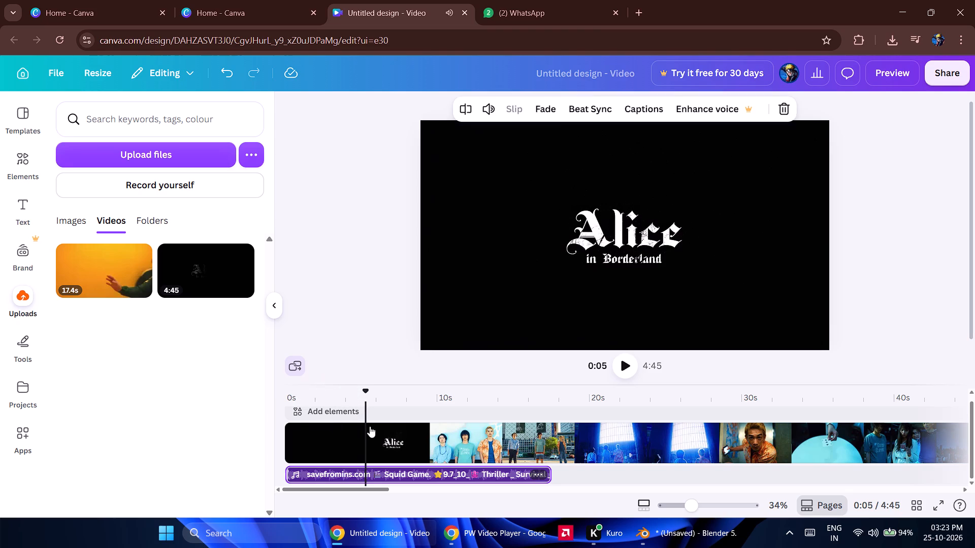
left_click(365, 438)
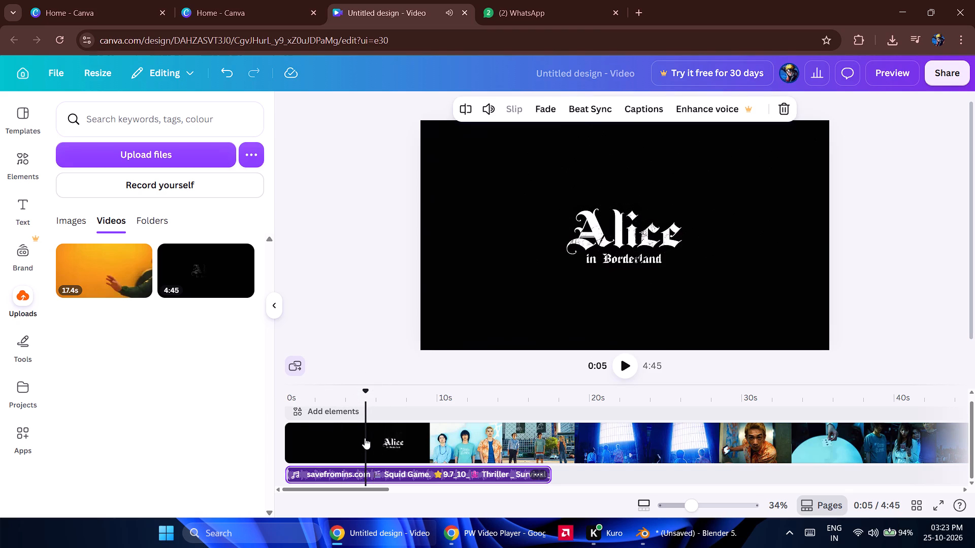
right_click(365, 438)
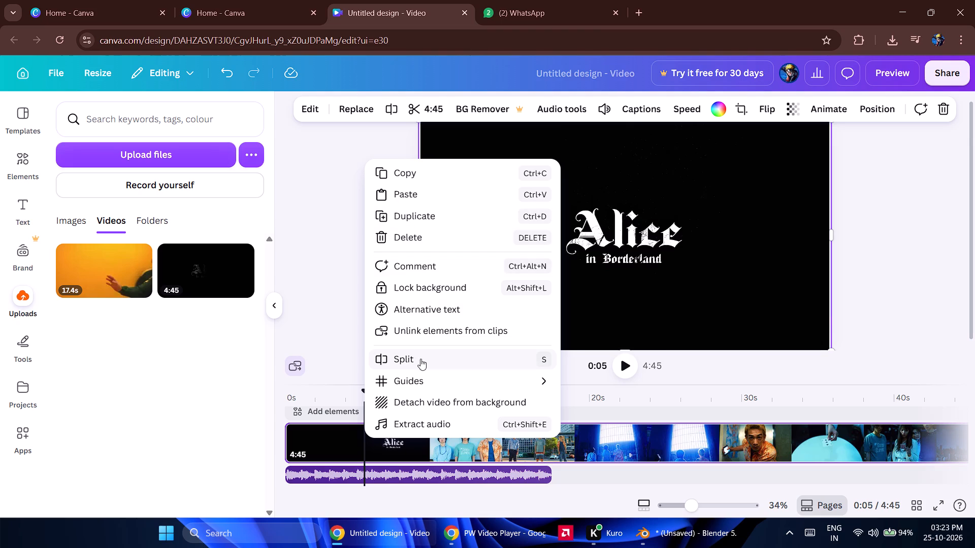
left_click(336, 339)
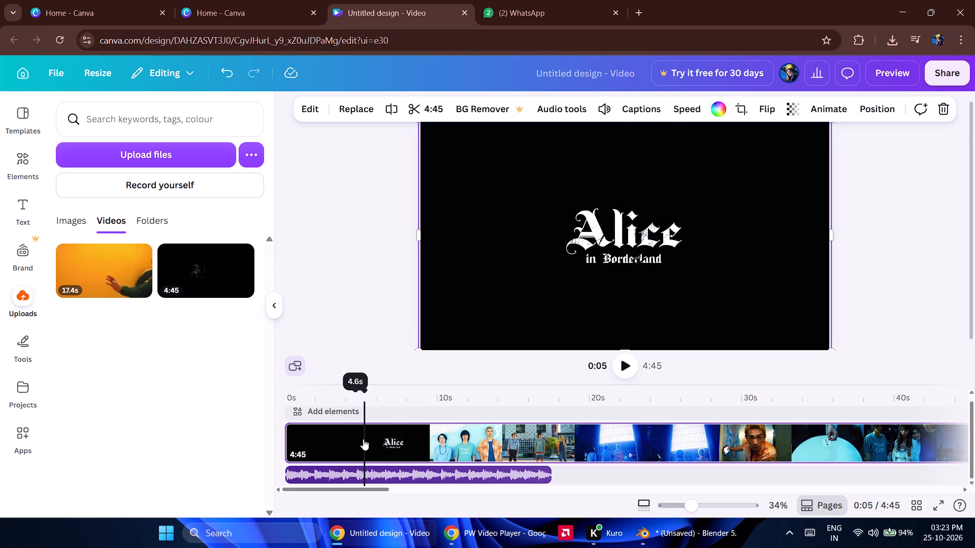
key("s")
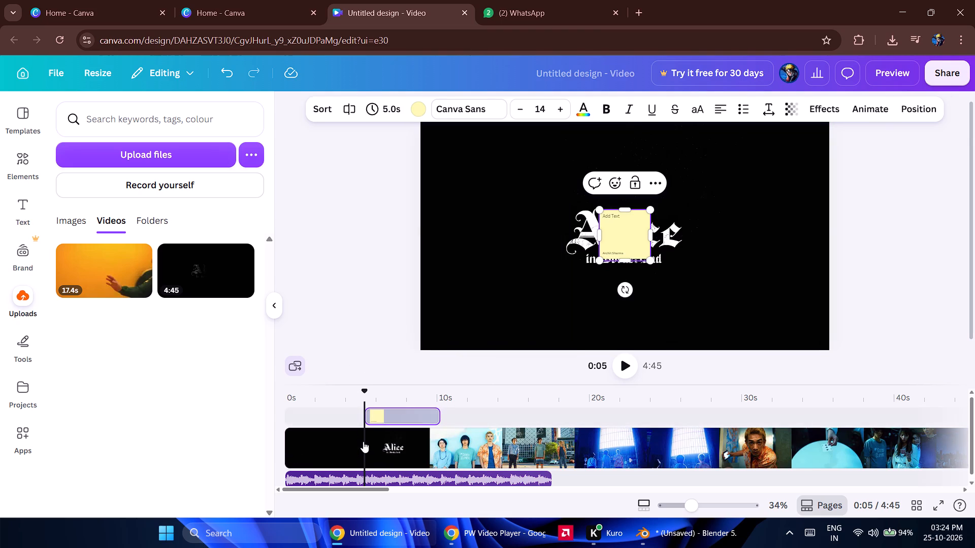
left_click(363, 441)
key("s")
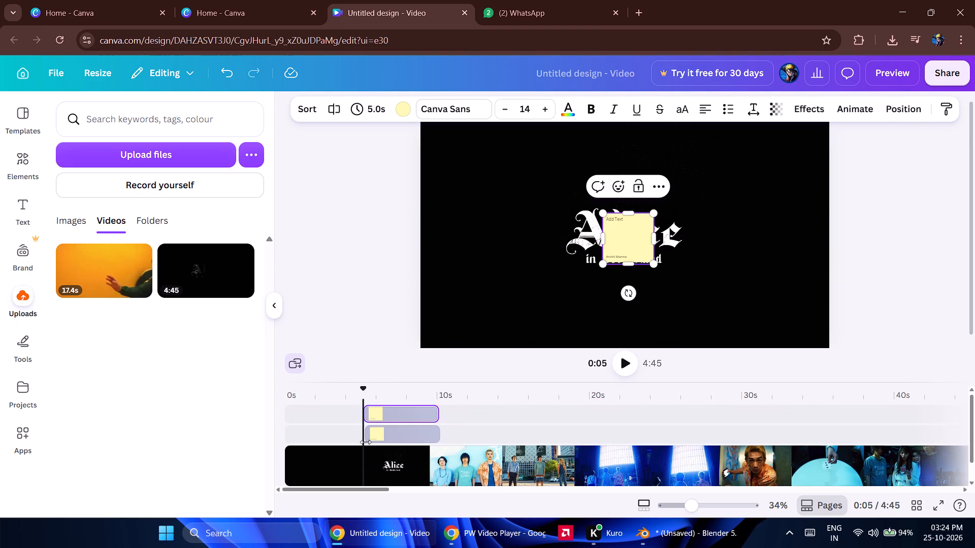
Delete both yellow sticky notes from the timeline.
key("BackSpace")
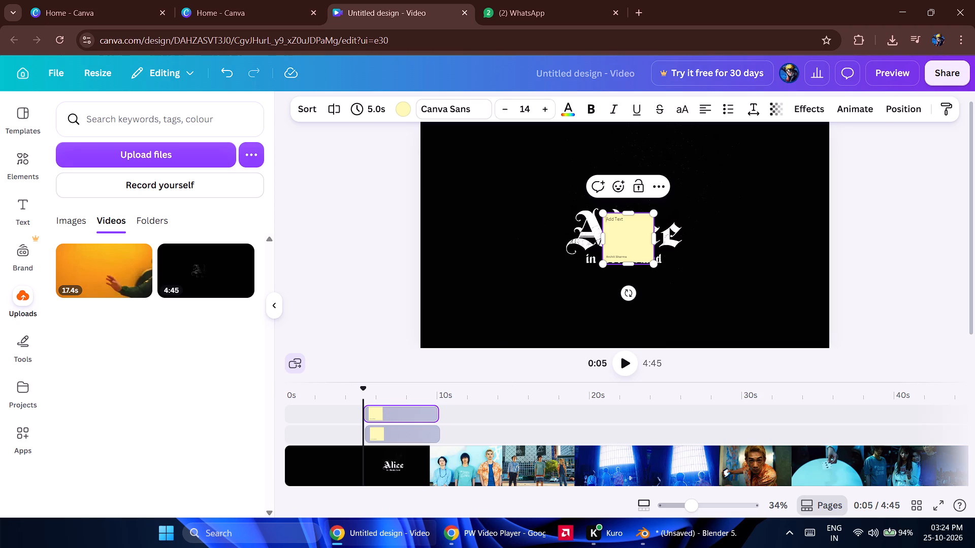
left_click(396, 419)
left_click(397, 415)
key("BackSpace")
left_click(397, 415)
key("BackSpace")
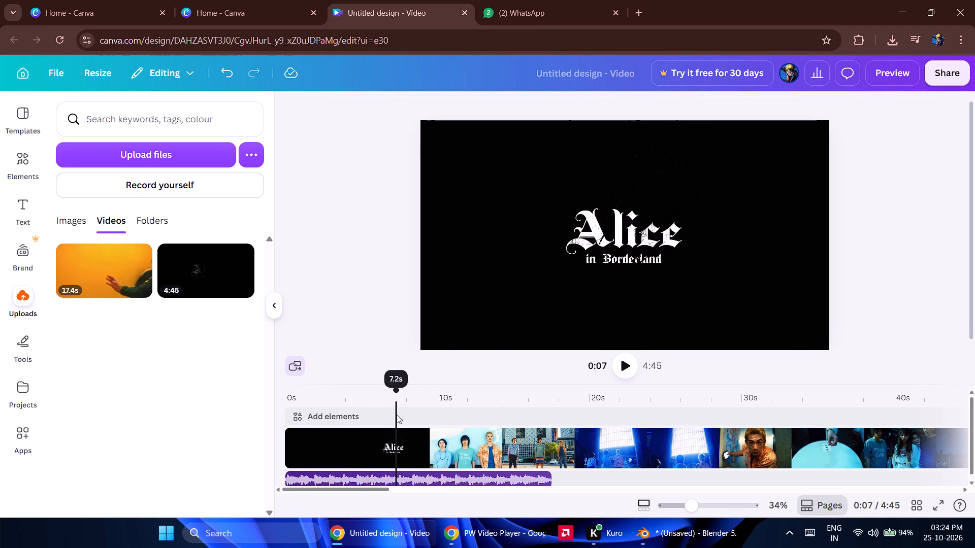
Replay the title intro from about 4.7s and again from about 2.7s to find where the clip should be cut.
left_click(357, 461)
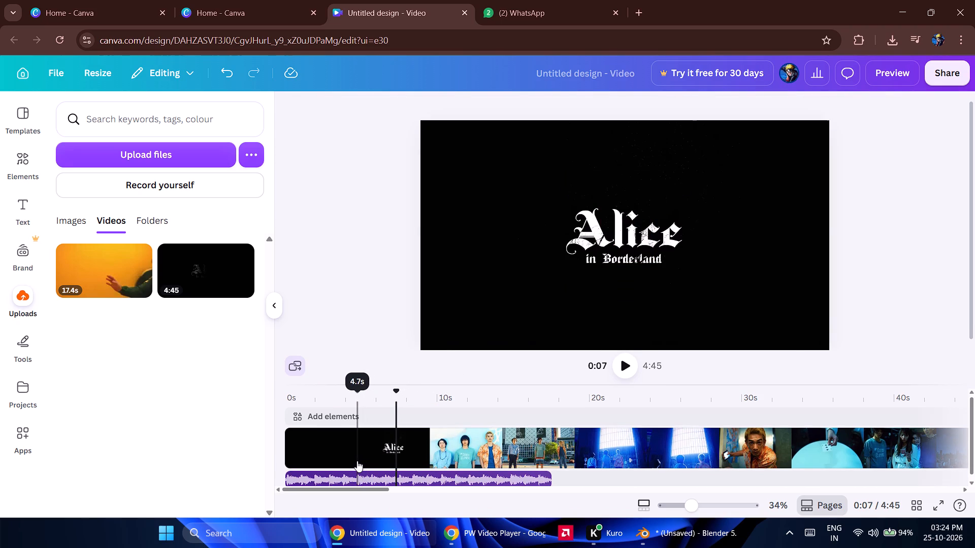
key("space")
key("space")
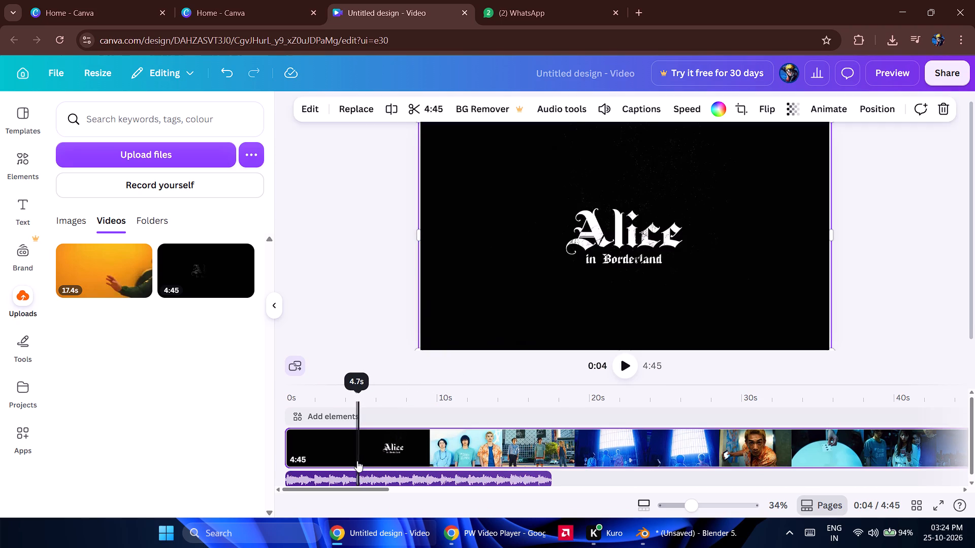
key("space")
key("space")
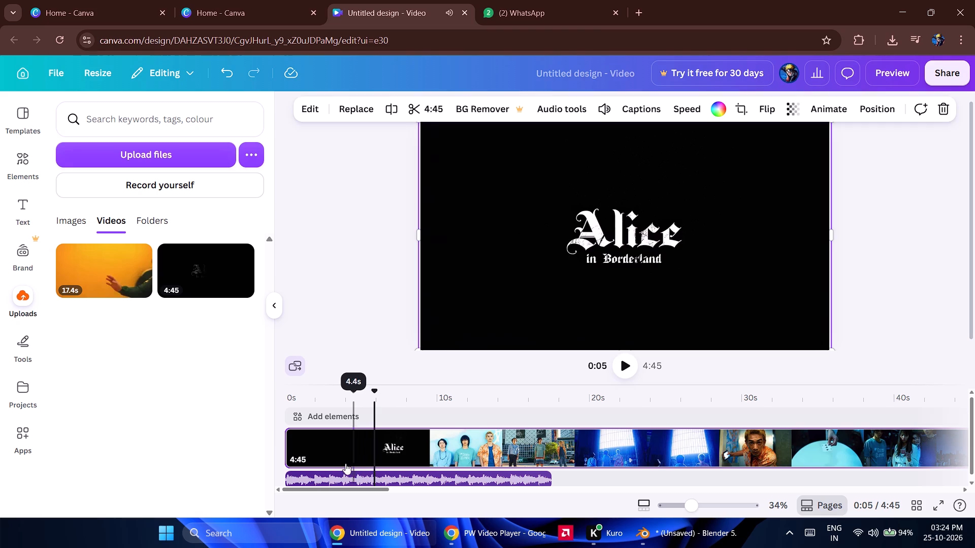
left_click(328, 462)
key("space")
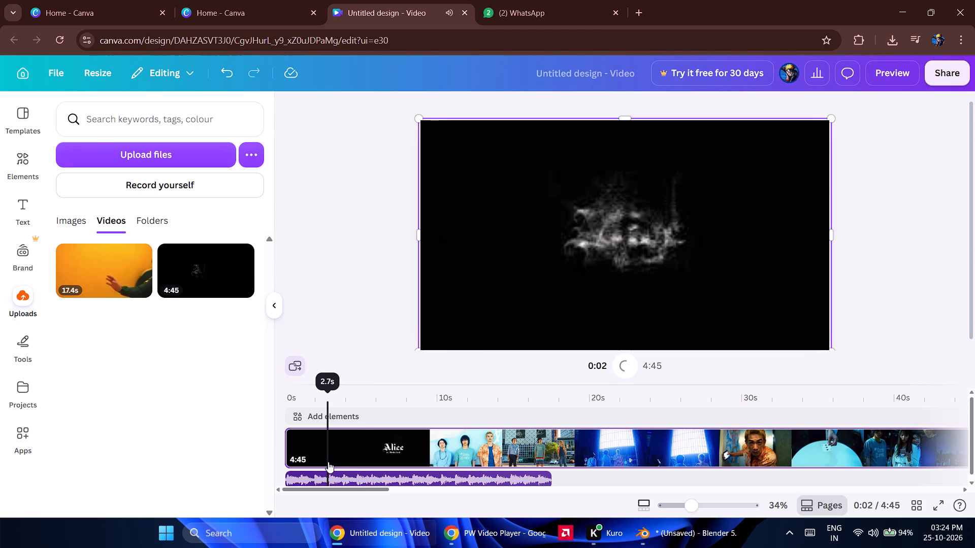
key("space")
key("space")
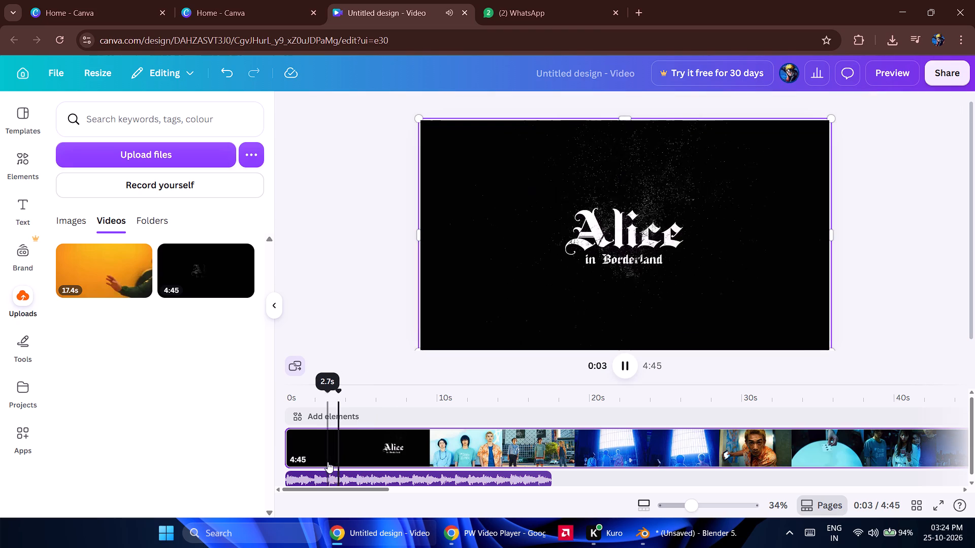
key("space")
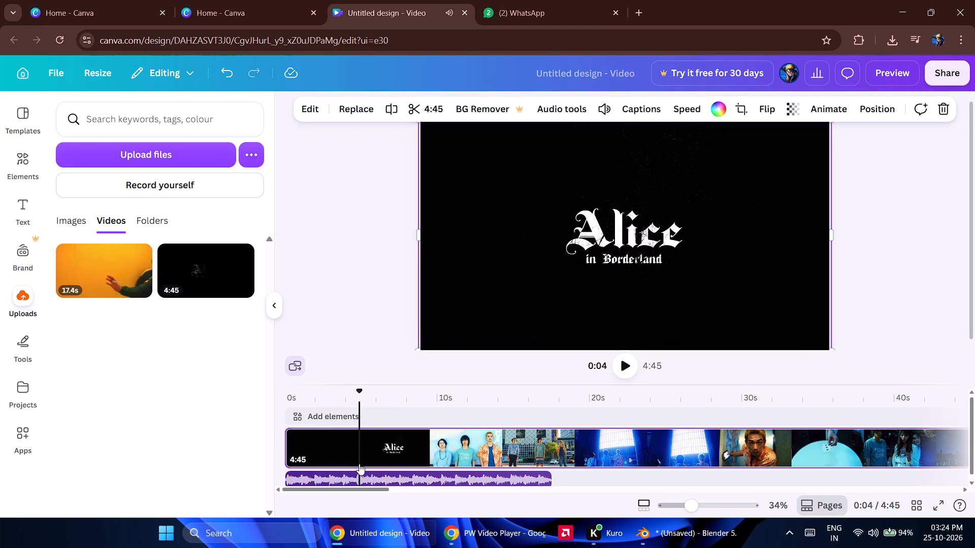
Split the Alice in Borderland clip at about 4.5s, where the title is formed.
left_click_drag(359, 464, 352, 463)
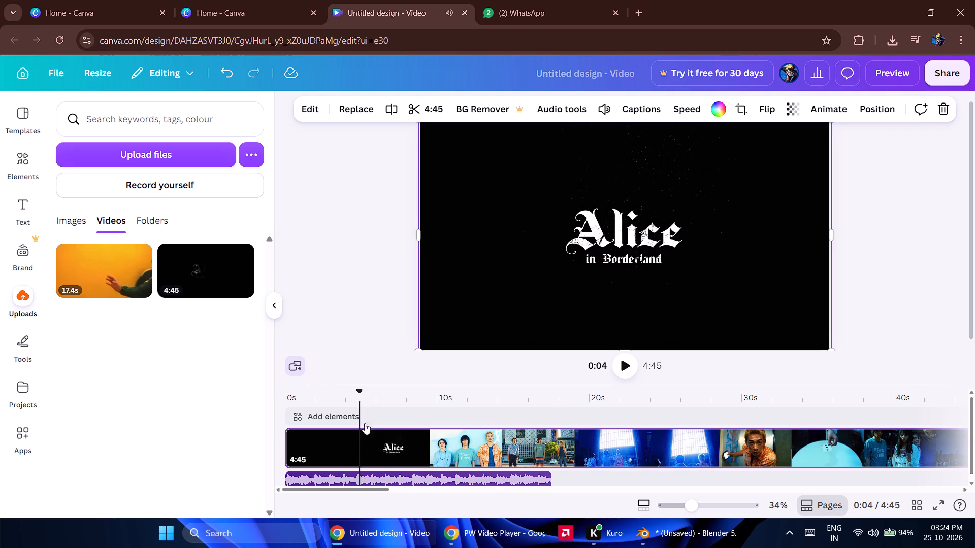
left_click(359, 409)
left_click_drag(358, 410, 353, 415)
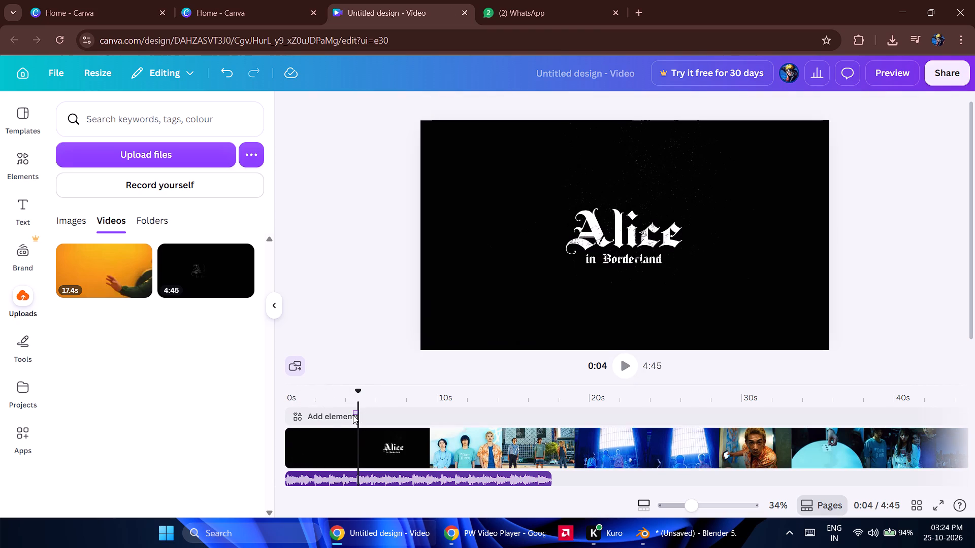
left_click_drag(353, 415, 354, 416)
left_click(359, 405)
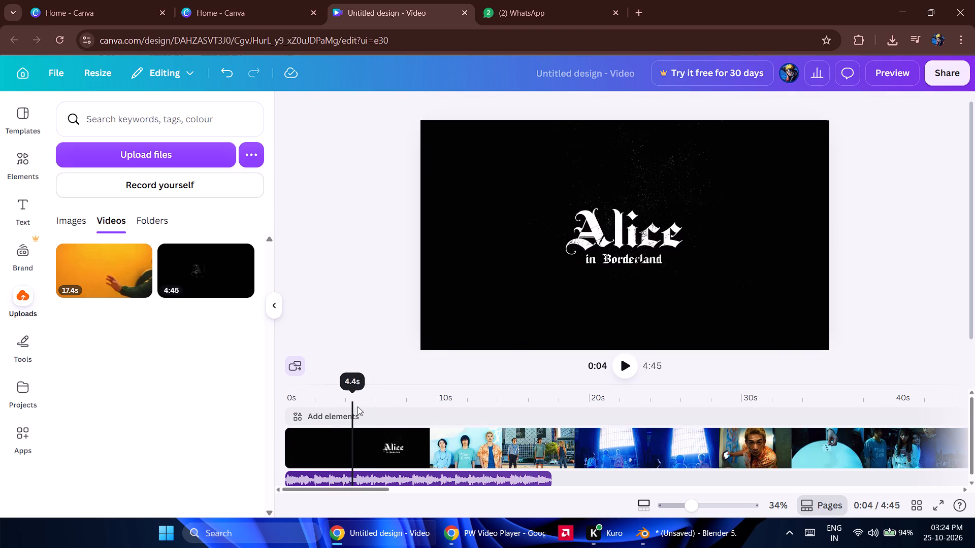
left_click(354, 447)
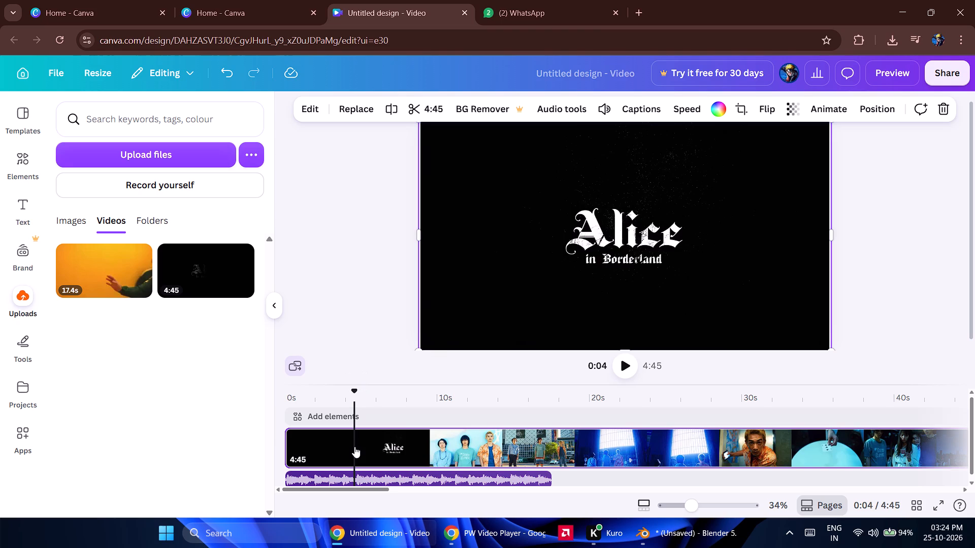
key("s")
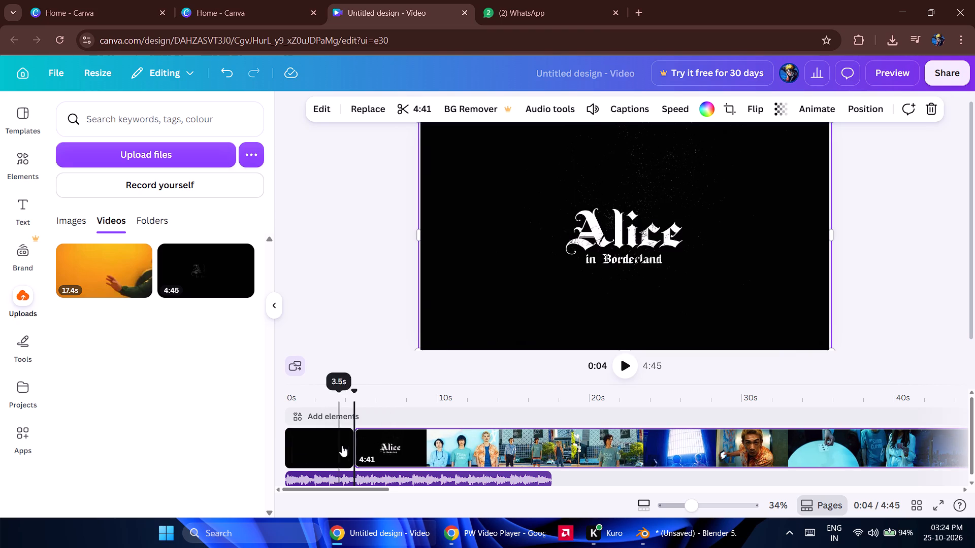
Play the Alice in Borderland footage from about 15.6s to check it against the end of the Squid Game audio.
left_click_drag(353, 404, 420, 413)
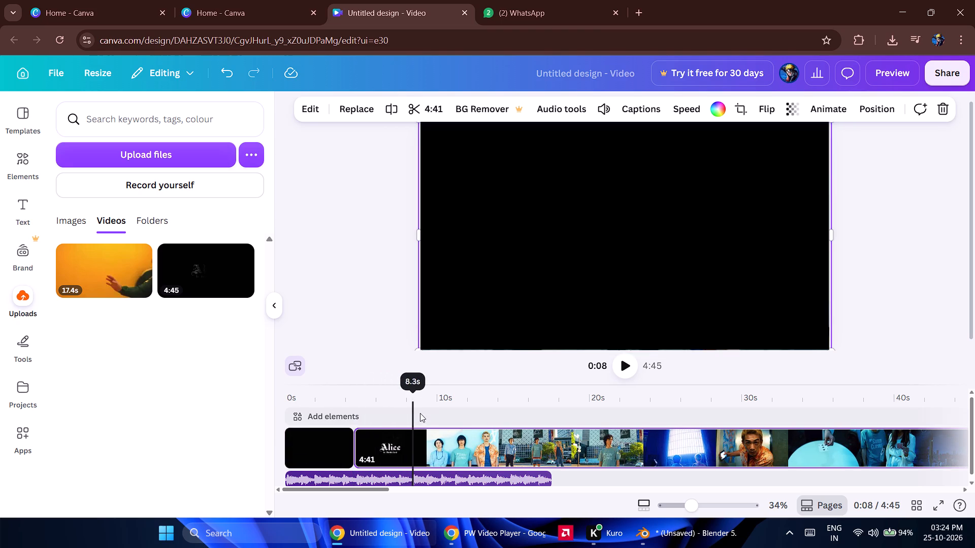
left_click_drag(420, 413, 569, 412)
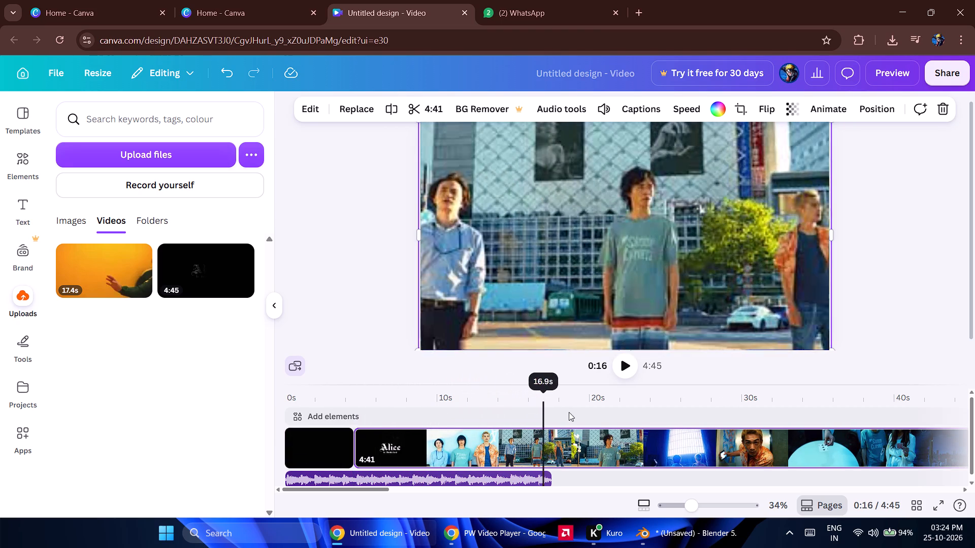
left_click_drag(569, 412, 523, 416)
key("space")
left_click(625, 369)
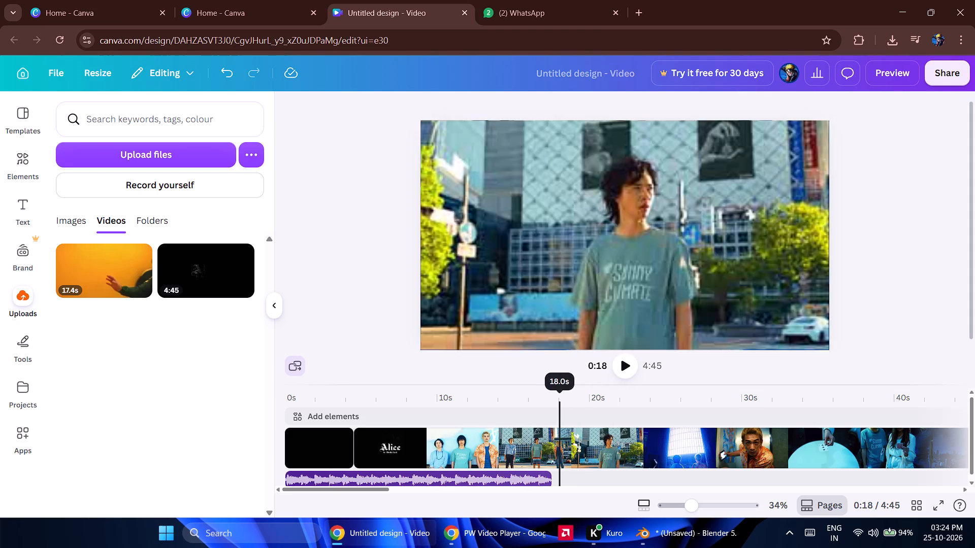
left_click_drag(558, 405, 508, 408)
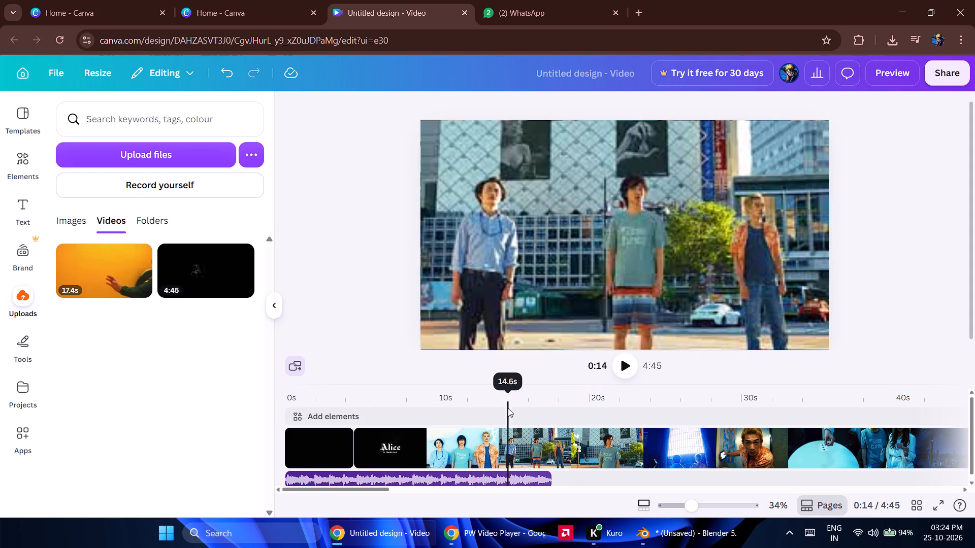
left_click_drag(508, 408, 559, 399)
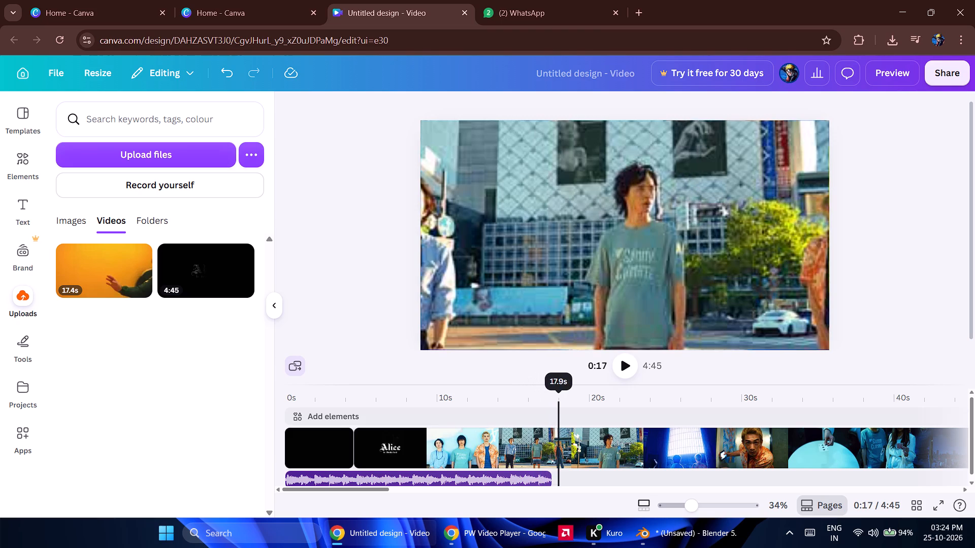
left_click_drag(559, 399, 623, 387)
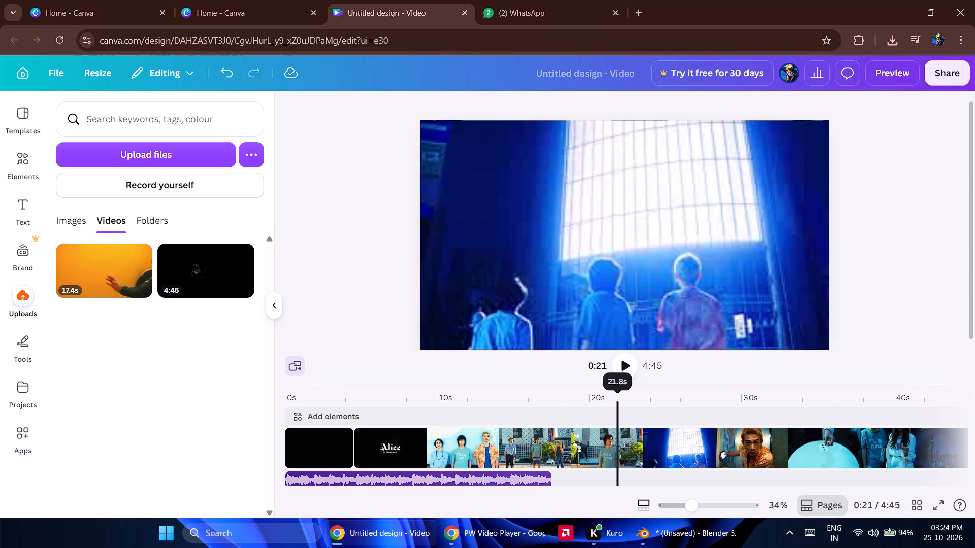
left_click_drag(623, 387, 777, 373)
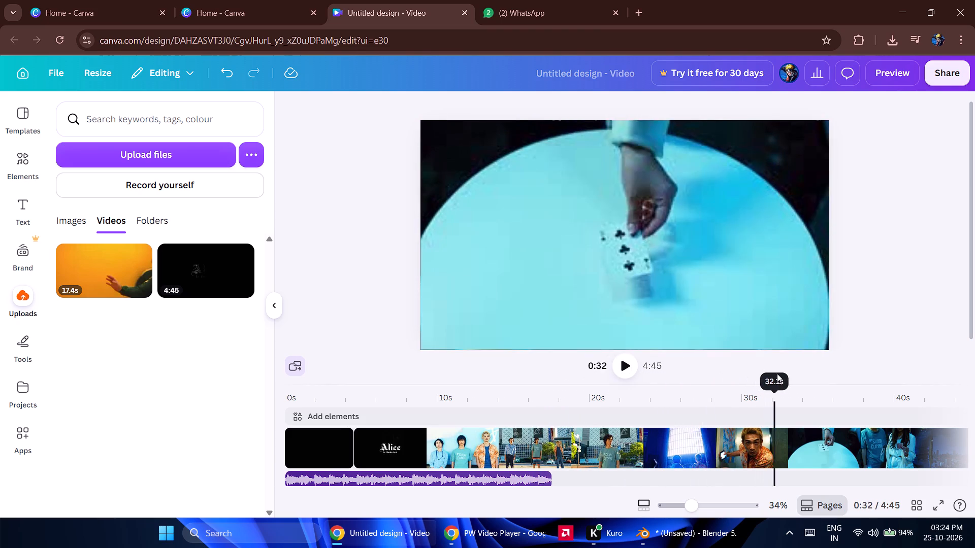
left_click_drag(777, 373, 885, 366)
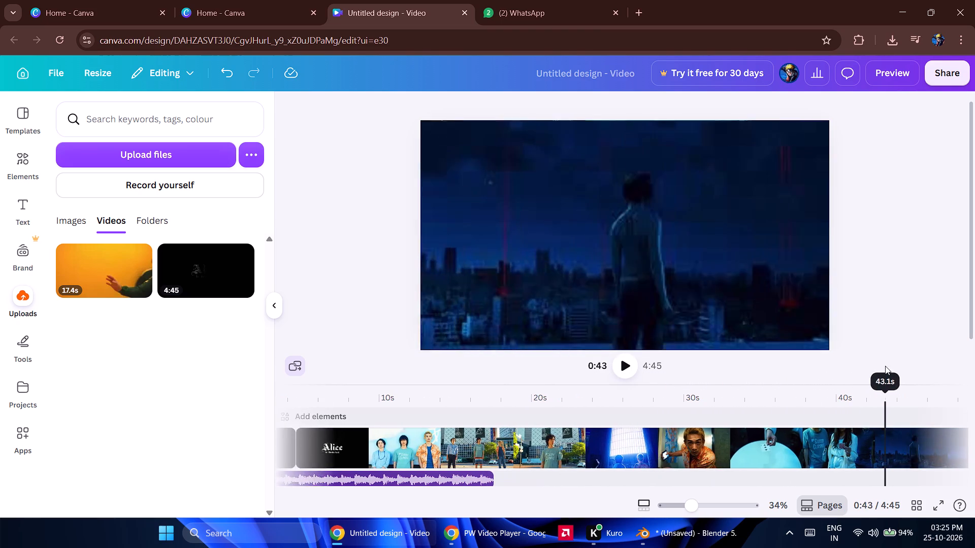
left_click_drag(885, 366, 920, 372)
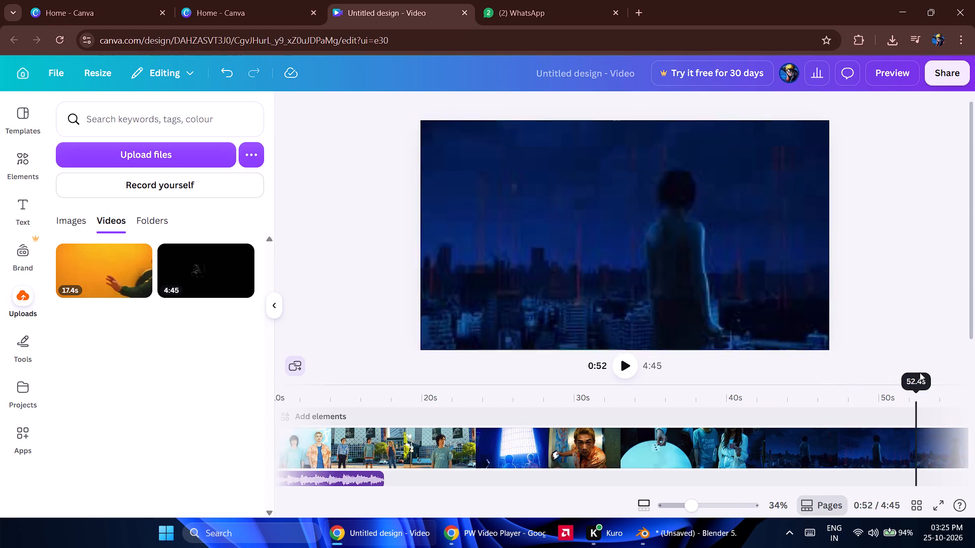
left_click_drag(920, 372, 901, 369)
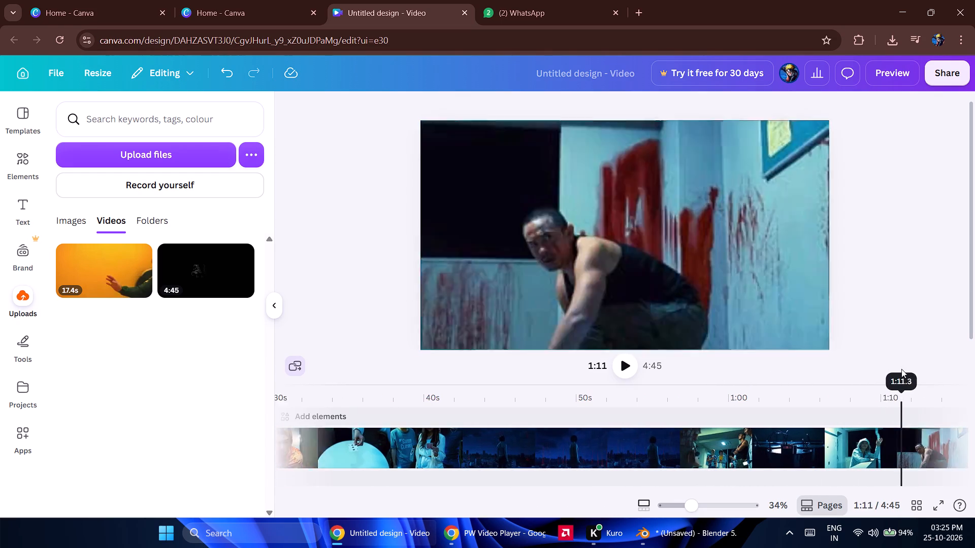
left_click_drag(901, 369, 548, 368)
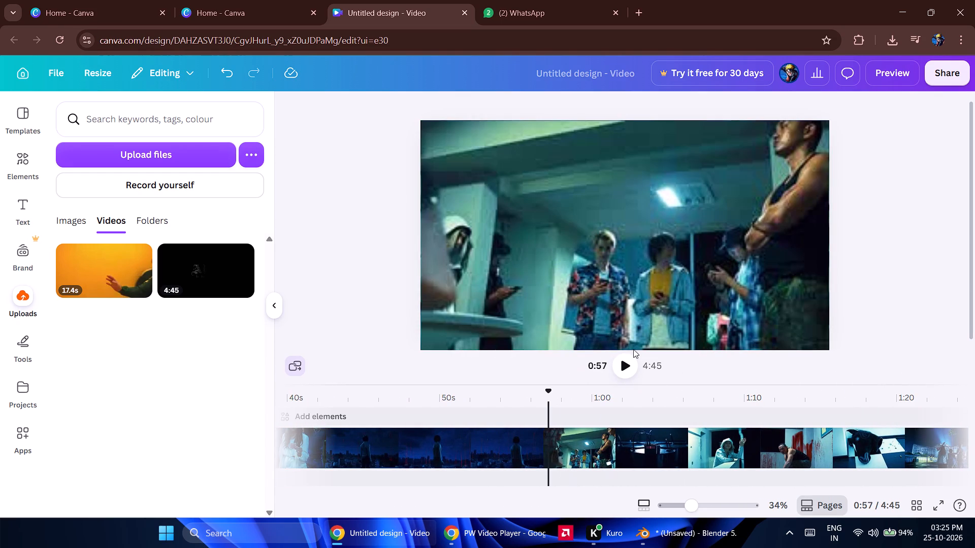
left_click(633, 358)
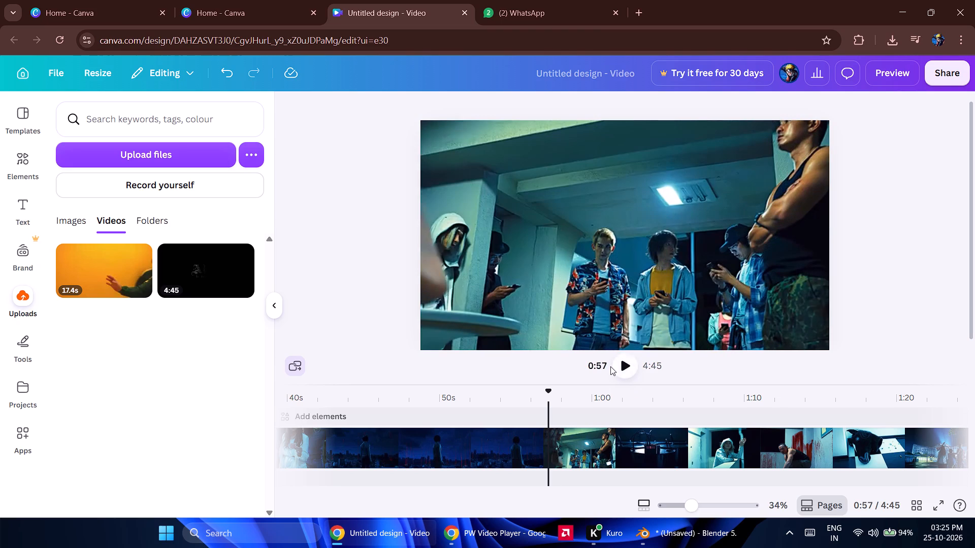
left_click(618, 366)
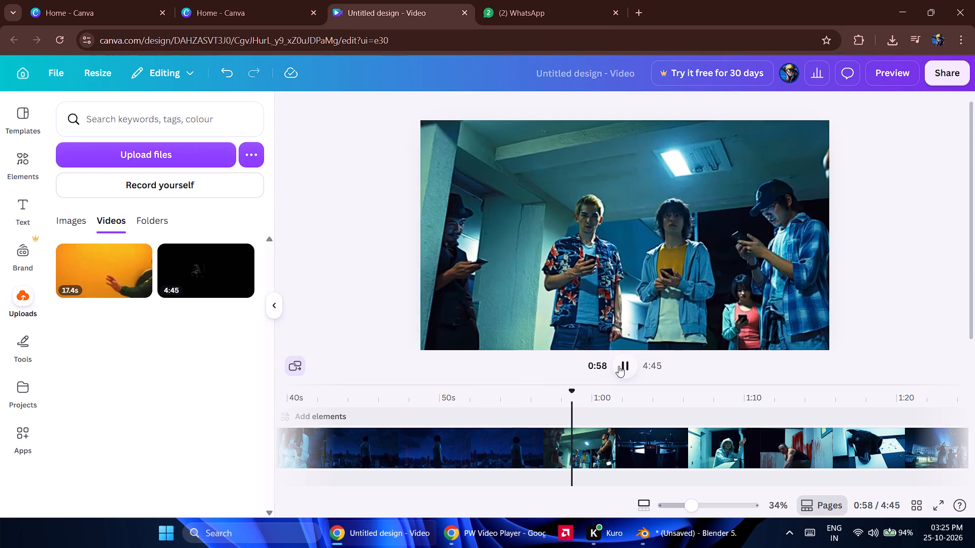
left_click(619, 366)
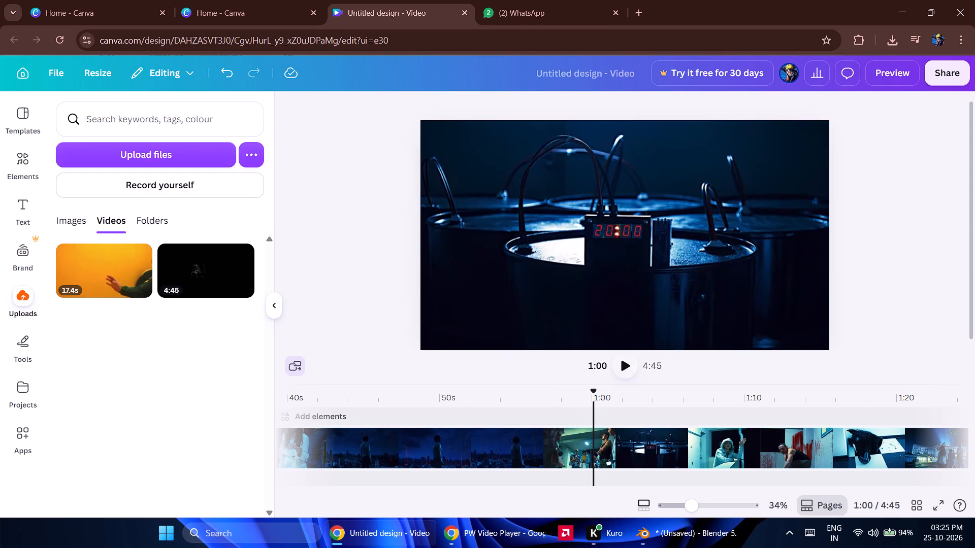
Review the street footage from about 9.8s and play the blue-lit building scene from about 18.6s to find the next cut point.
left_click_drag(592, 402, 384, 402)
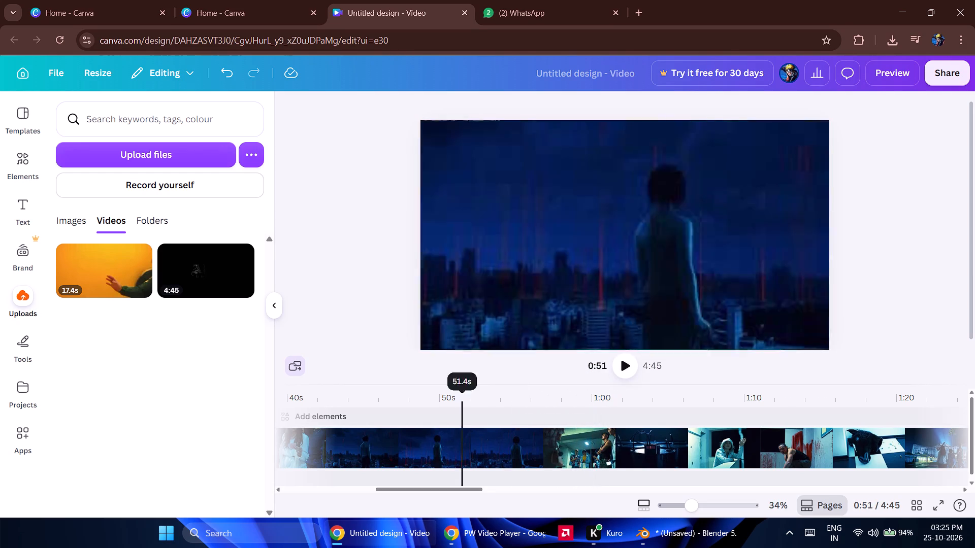
left_click_drag(384, 402, 436, 399)
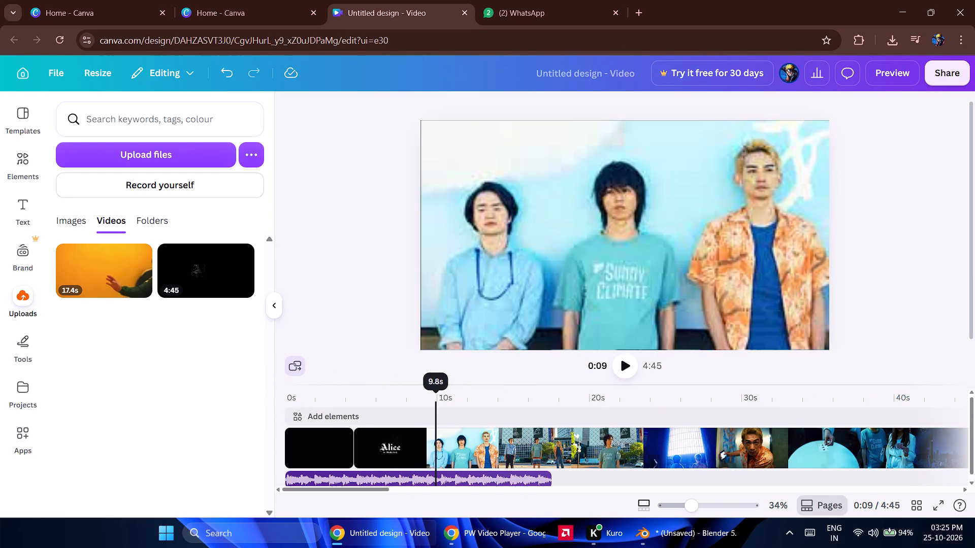
left_click_drag(436, 399, 518, 388)
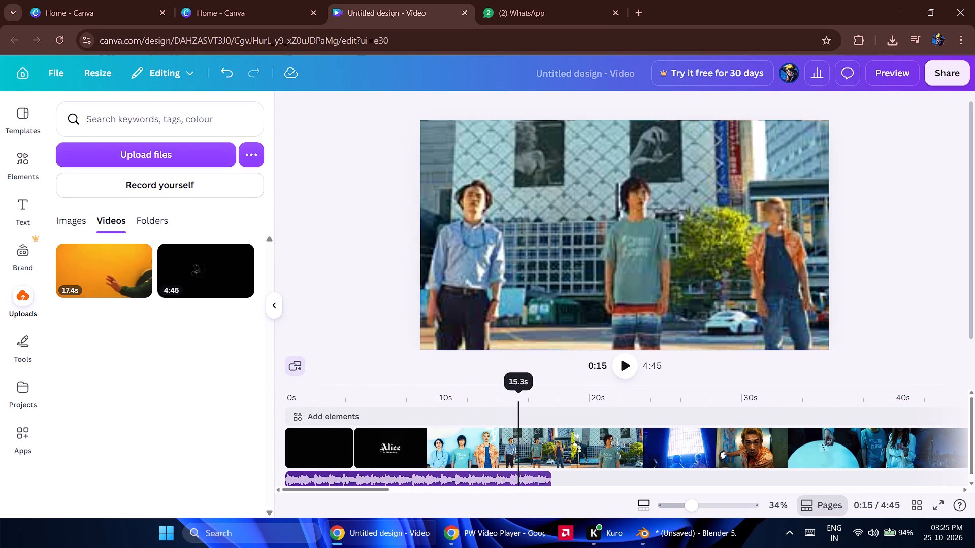
left_click_drag(518, 388, 519, 381)
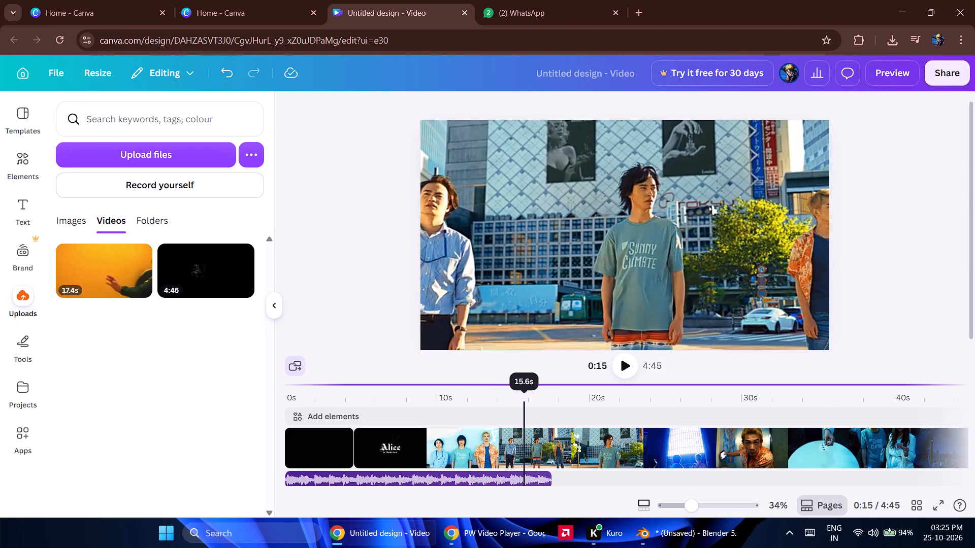
left_click_drag(519, 381, 564, 368)
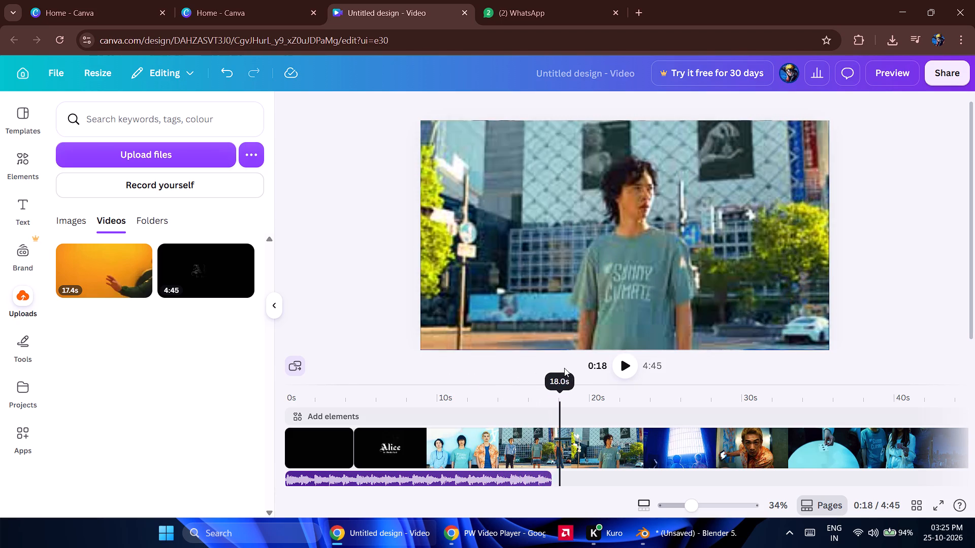
left_click_drag(564, 368, 517, 367)
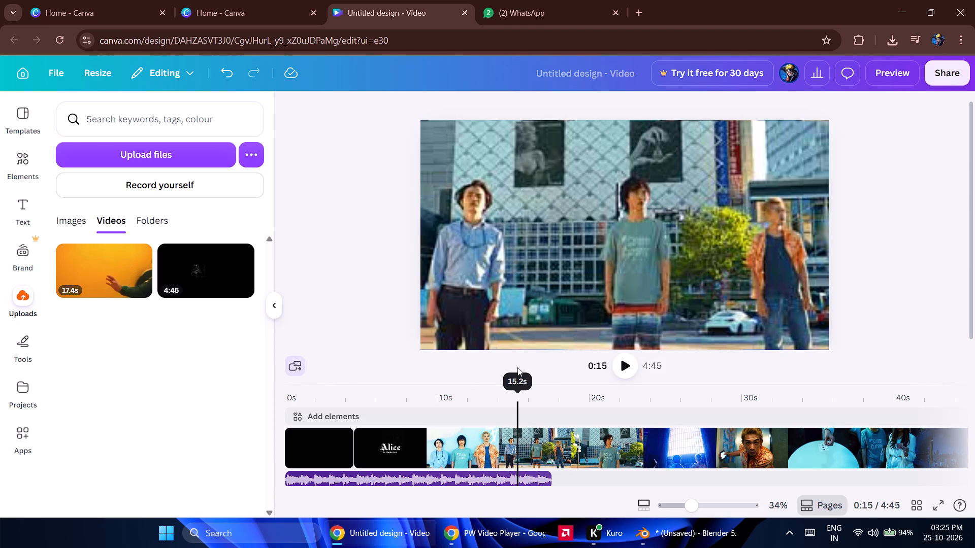
left_click_drag(517, 367, 604, 366)
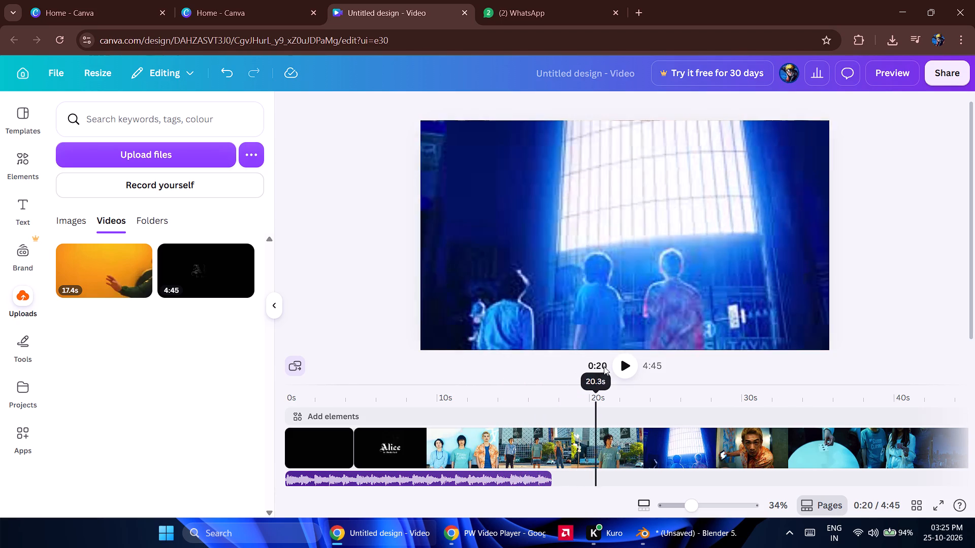
left_click_drag(604, 366, 569, 363)
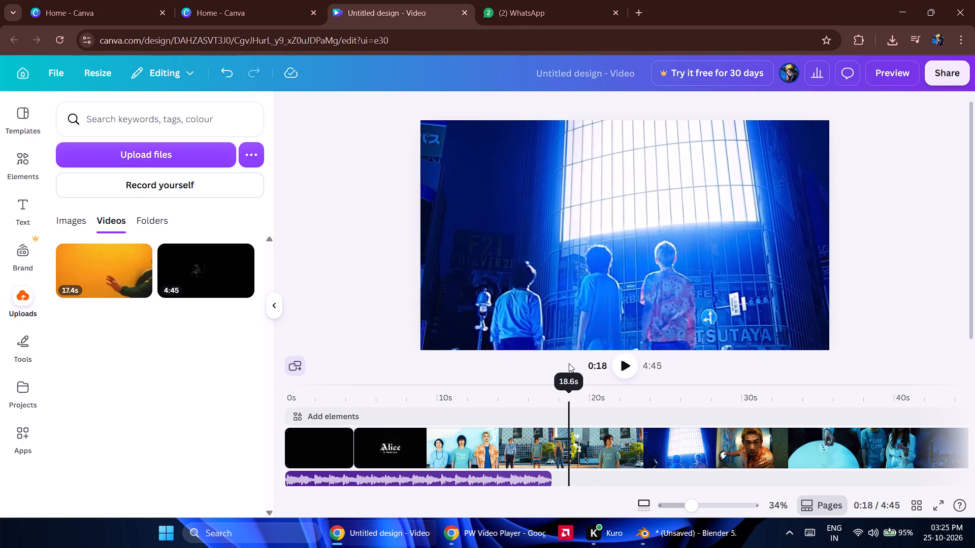
left_click_drag(569, 363, 570, 363)
left_click(619, 362)
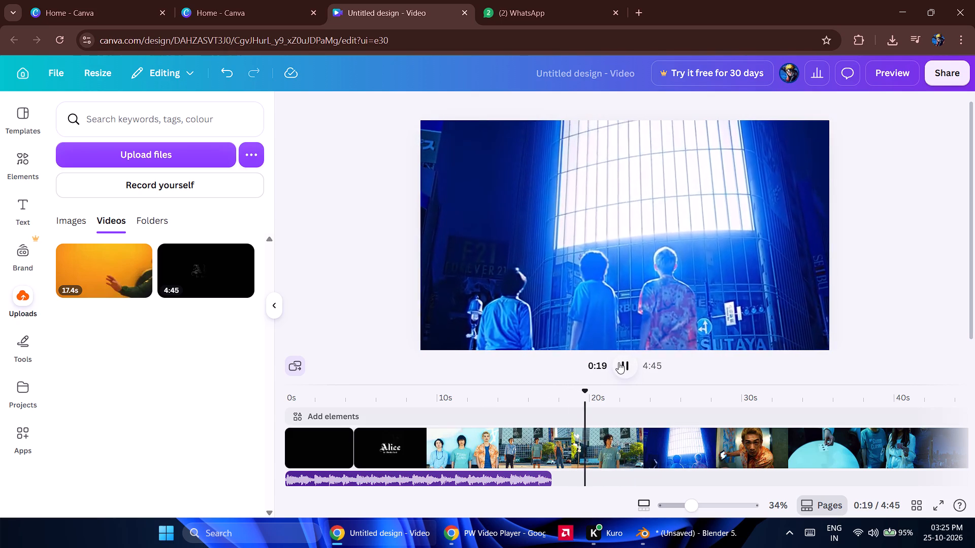
left_click(619, 362)
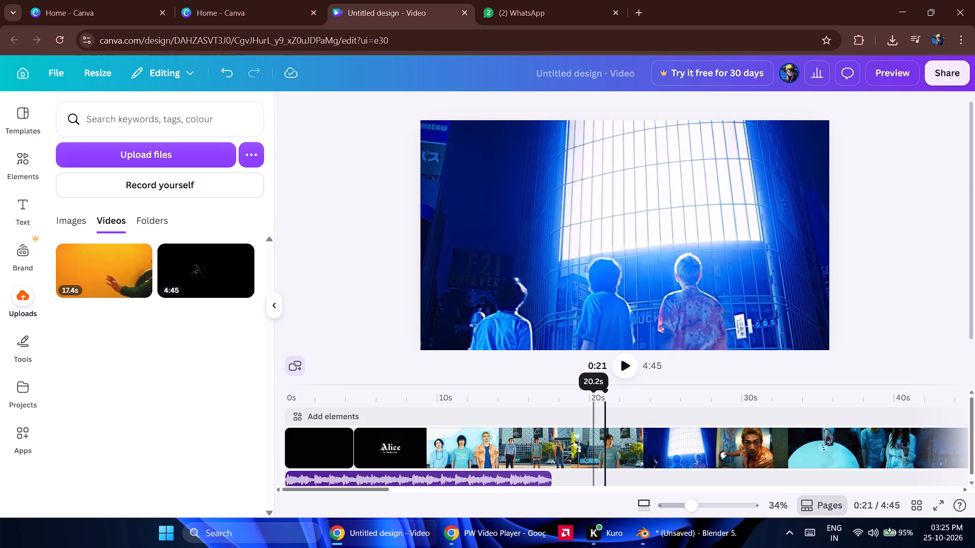
left_click(604, 407)
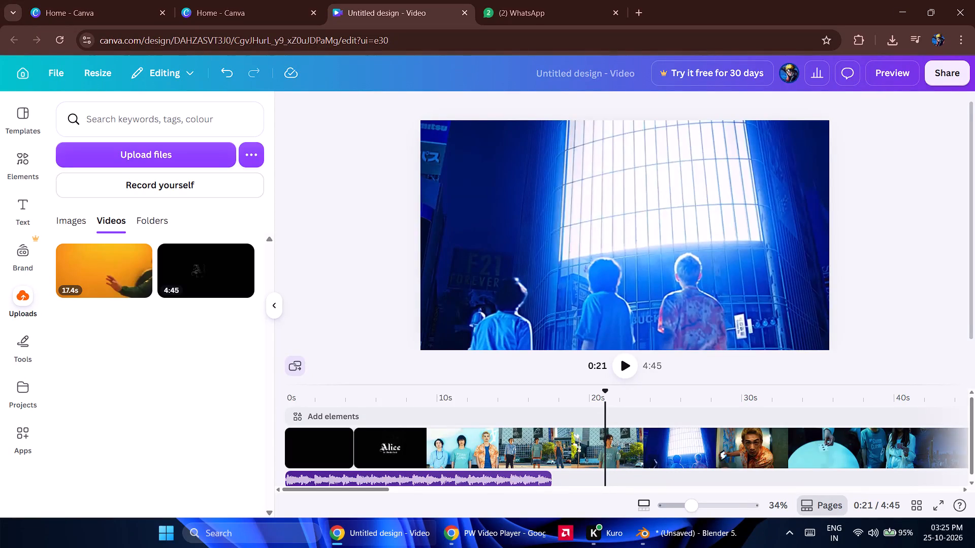
Split the Alice in Borderland clip at about 19.5s, where the three friends face the blue-lit building.
left_click_drag(606, 403, 554, 403)
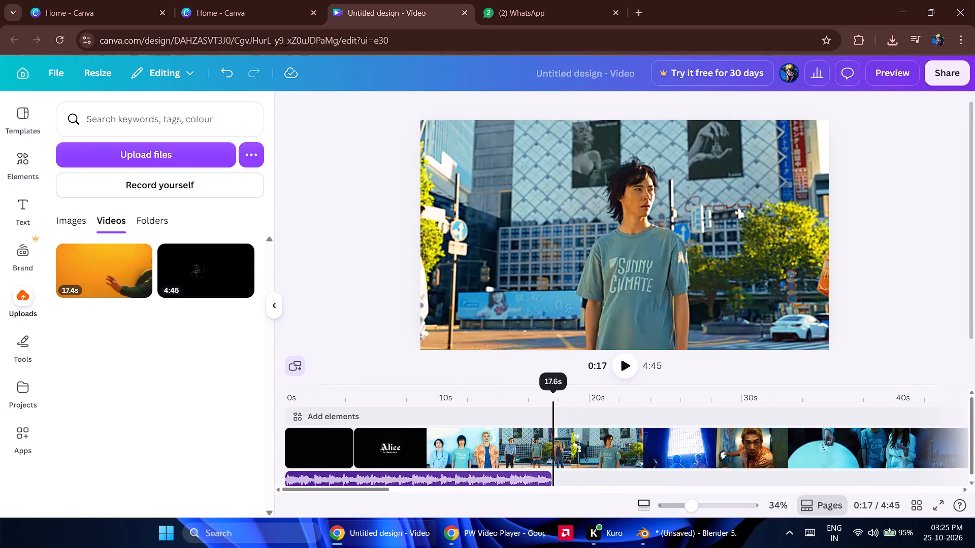
left_click_drag(554, 403, 561, 403)
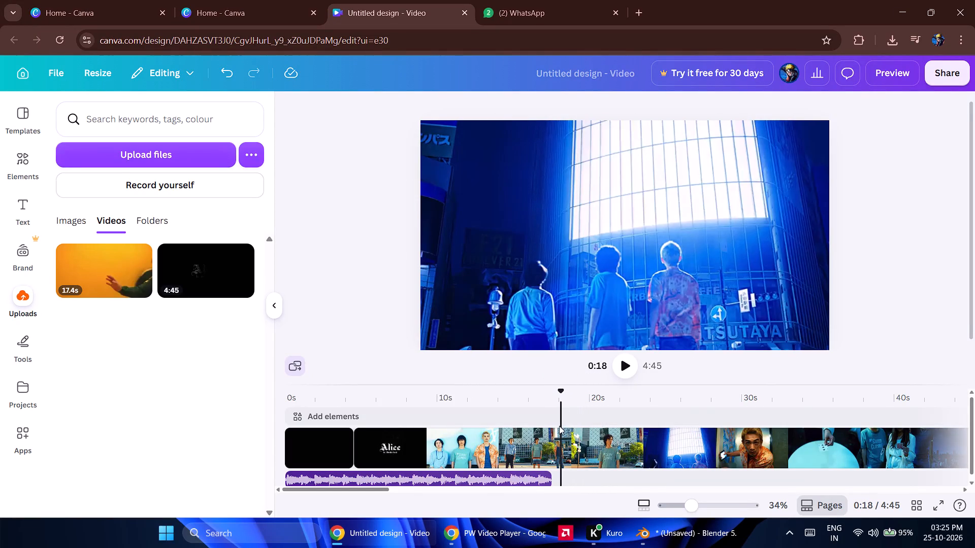
left_click(559, 431)
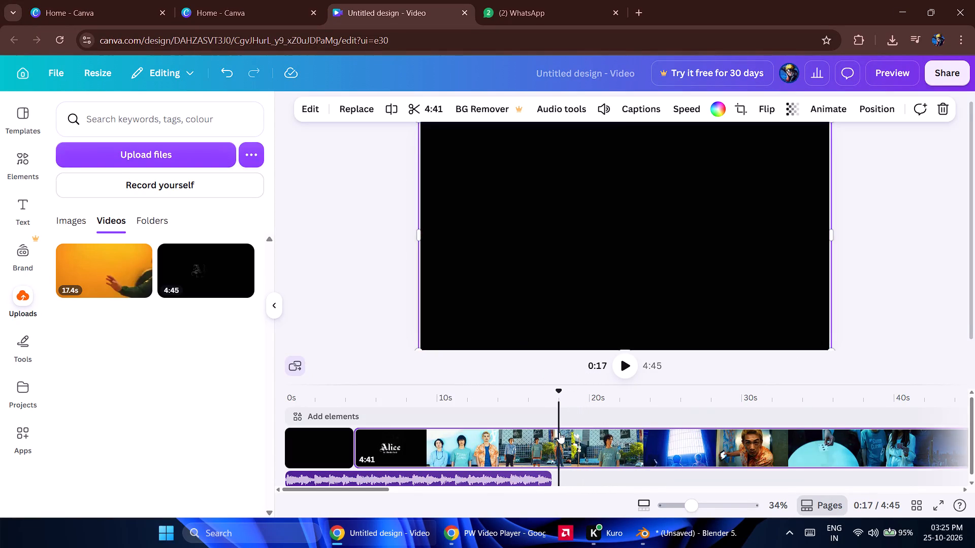
left_click_drag(560, 405, 568, 405)
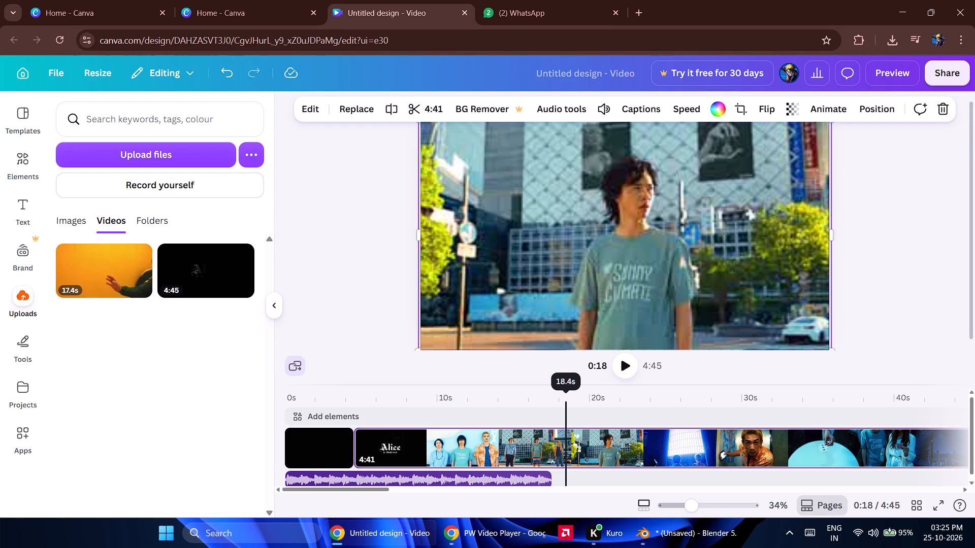
left_click_drag(568, 405, 580, 406)
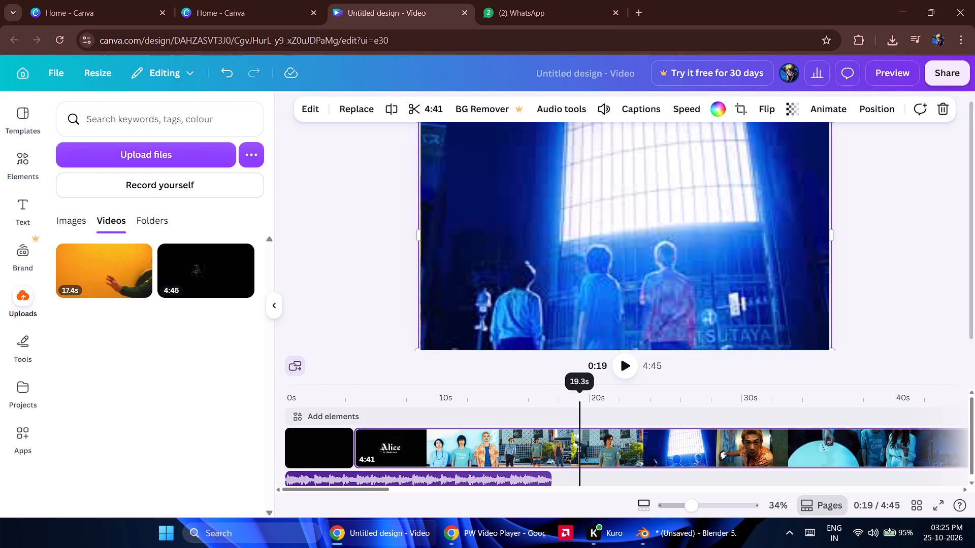
left_click_drag(580, 406, 581, 407)
left_click(585, 449)
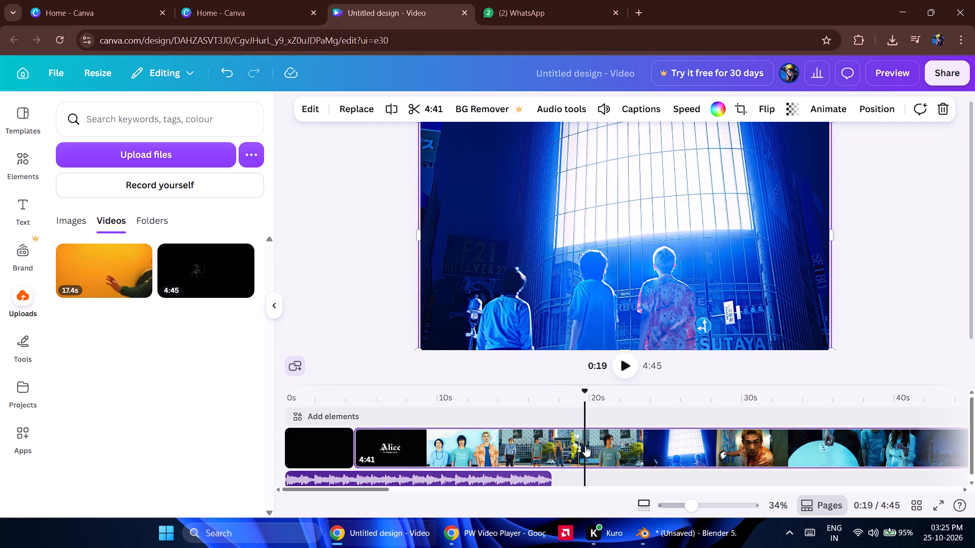
left_click(584, 443)
left_click(584, 443)
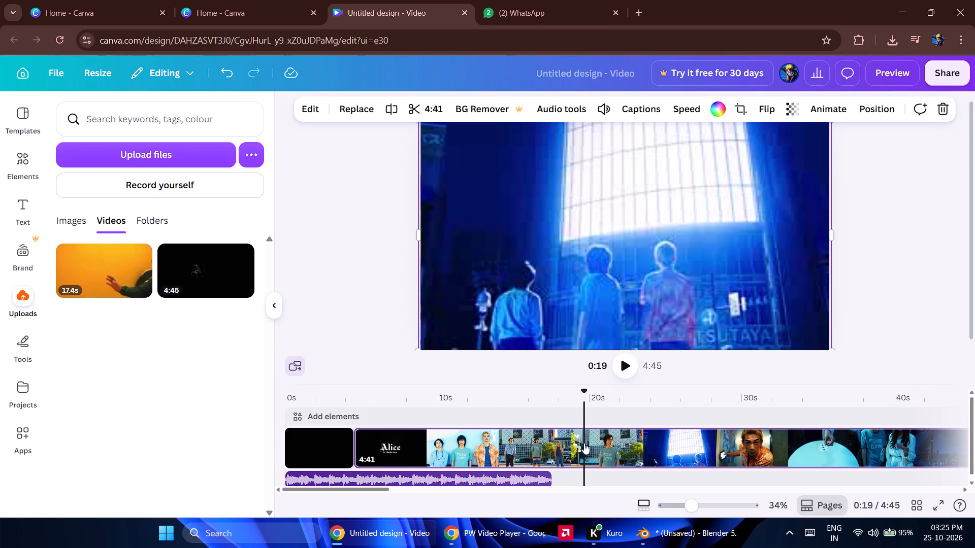
key("s")
Delete the 15.0s segment with the title and street scene between the black intro and the blue-lit building footage.
left_click(559, 444)
right_click(559, 444)
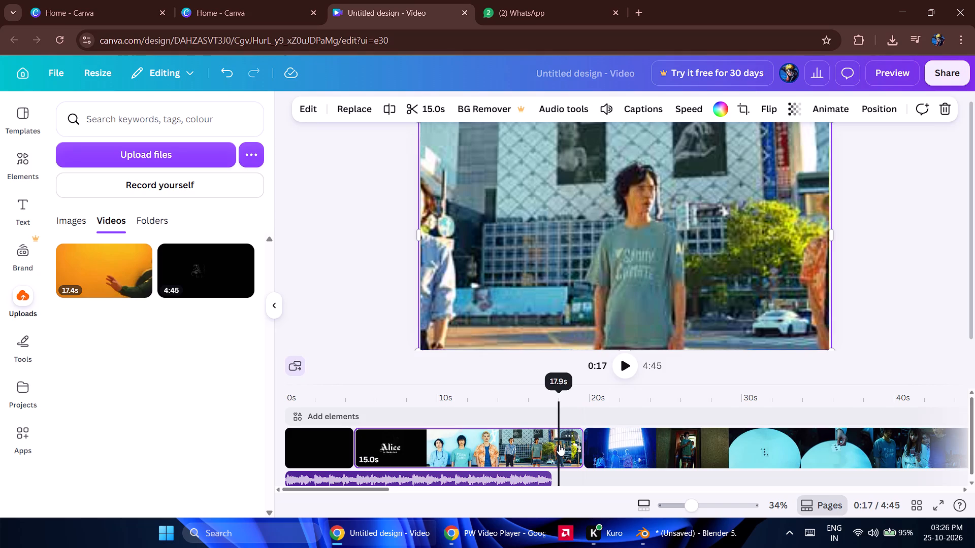
left_click(604, 190)
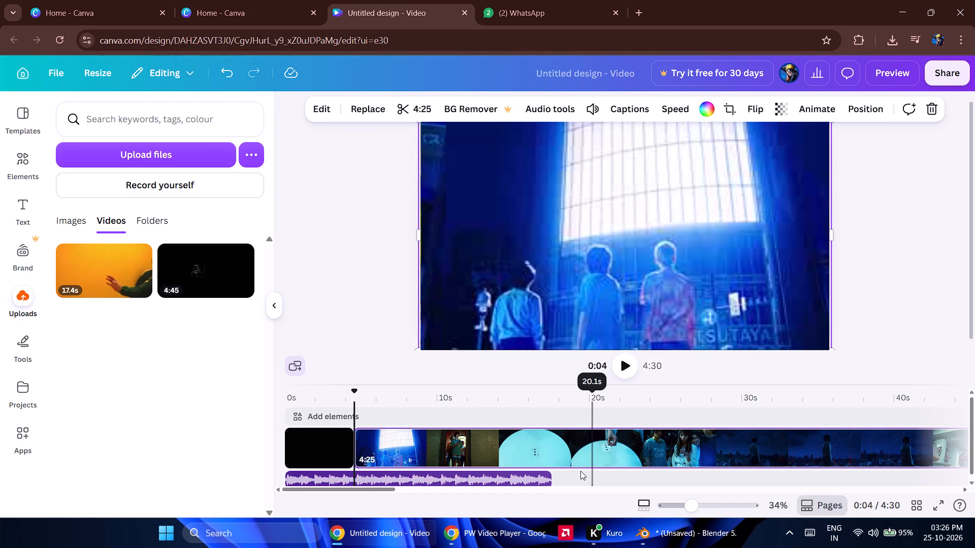
Play the edit from the start through the blue-lit building footage to the card scene at about 19s.
left_click_drag(356, 402, 305, 408)
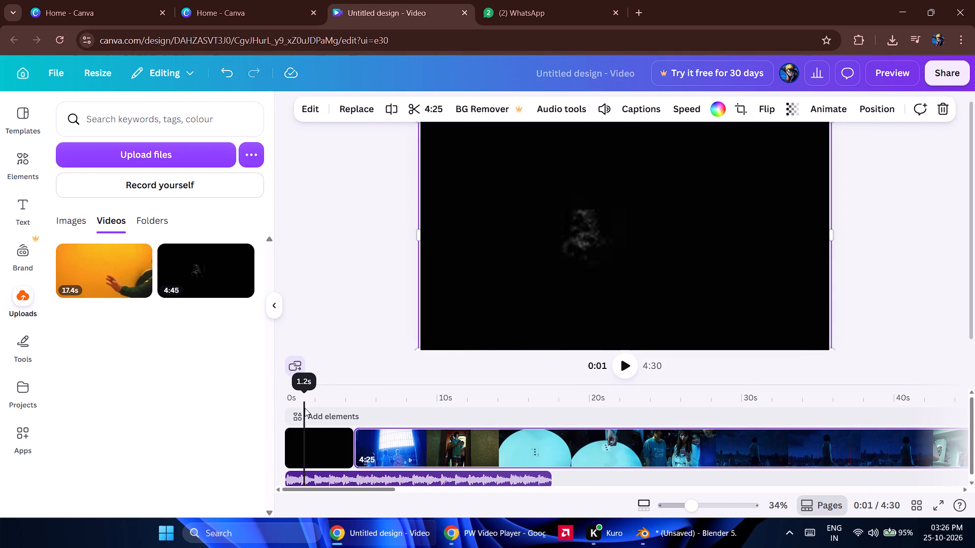
left_click_drag(305, 408, 281, 434)
key("space")
key("space")
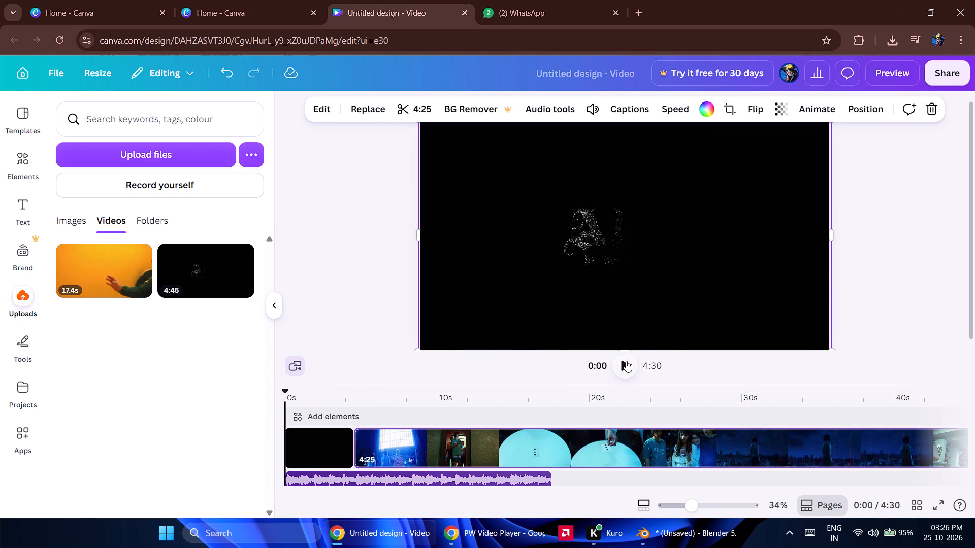
left_click(626, 361)
left_click(623, 368)
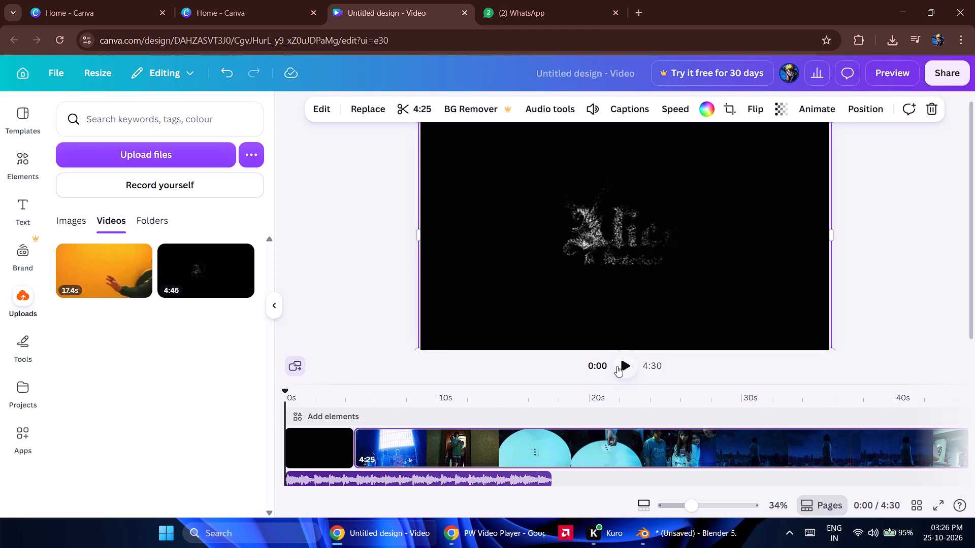
left_click(619, 362)
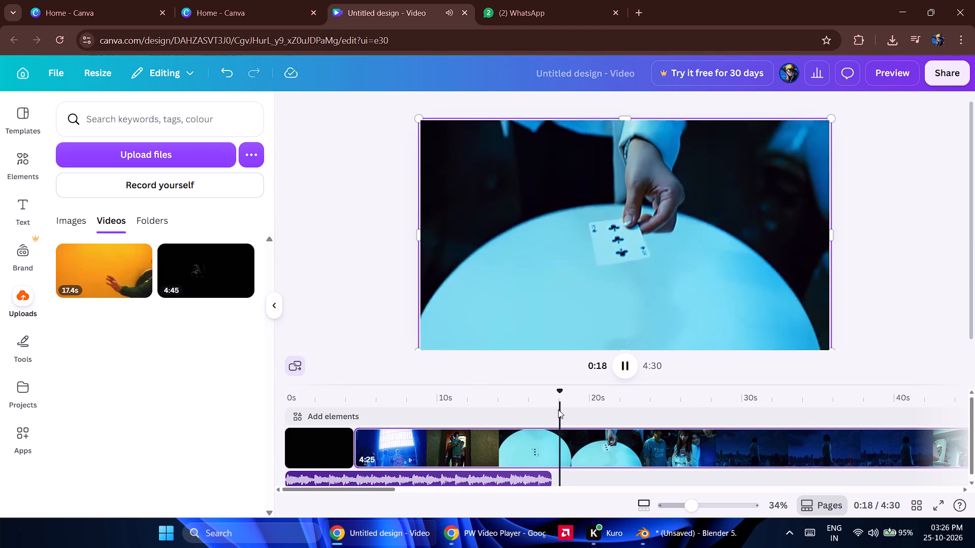
left_click_drag(558, 409, 567, 409)
left_click(621, 369)
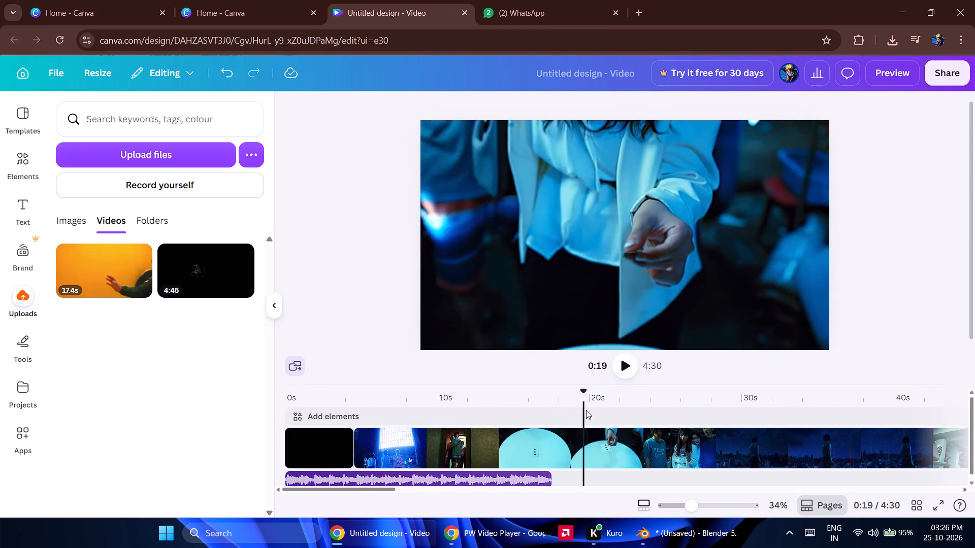
Scan the remaining Alice in Borderland footage through the fire and arena scenes past 4:00, and back to the night skyline at about 30s.
left_click_drag(583, 400, 961, 401)
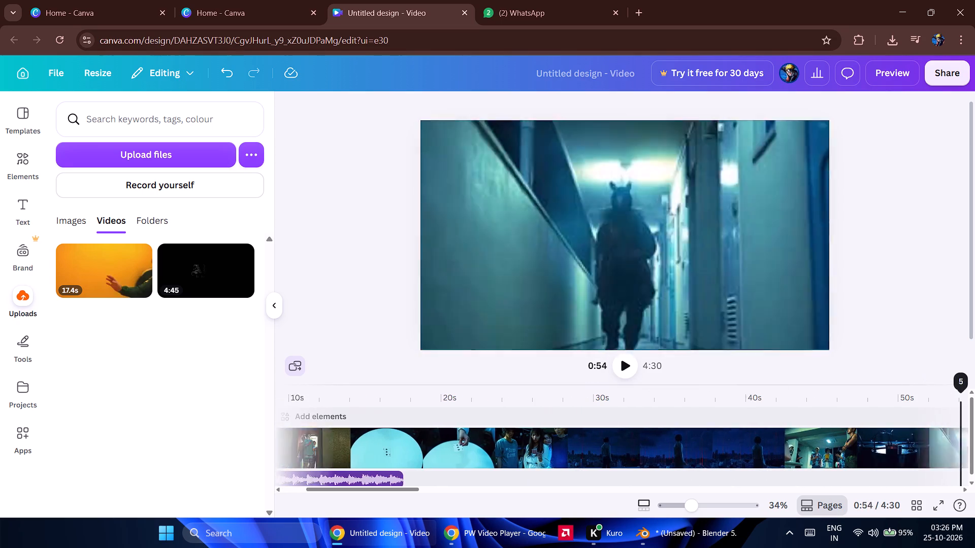
left_click_drag(961, 401, 960, 395)
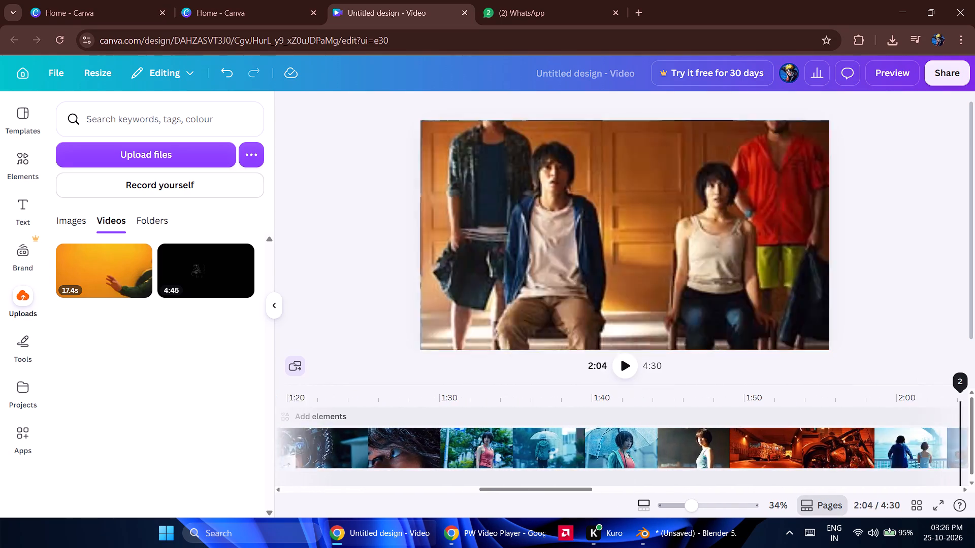
left_click_drag(960, 395, 935, 390)
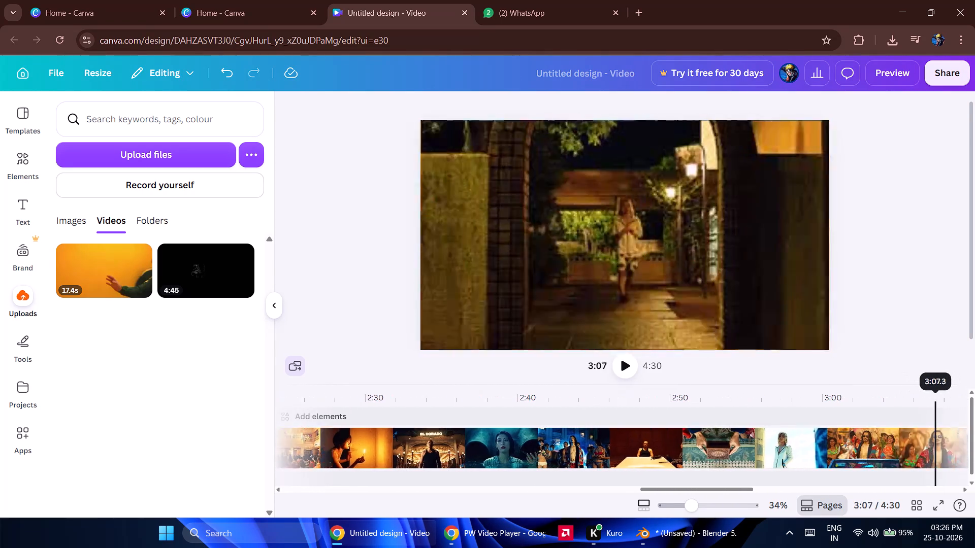
left_click_drag(935, 390, 932, 392)
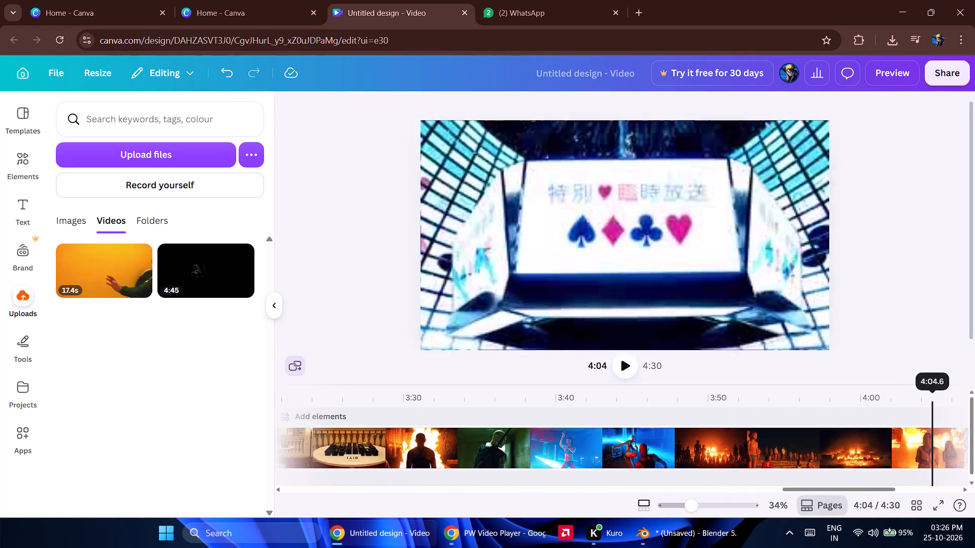
left_click_drag(932, 392, 529, 391)
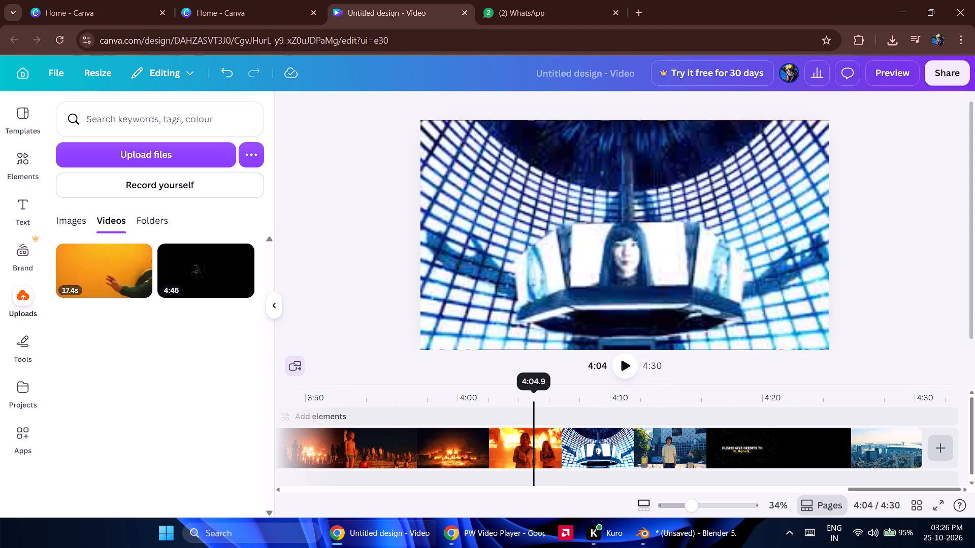
left_click_drag(529, 391, 410, 392)
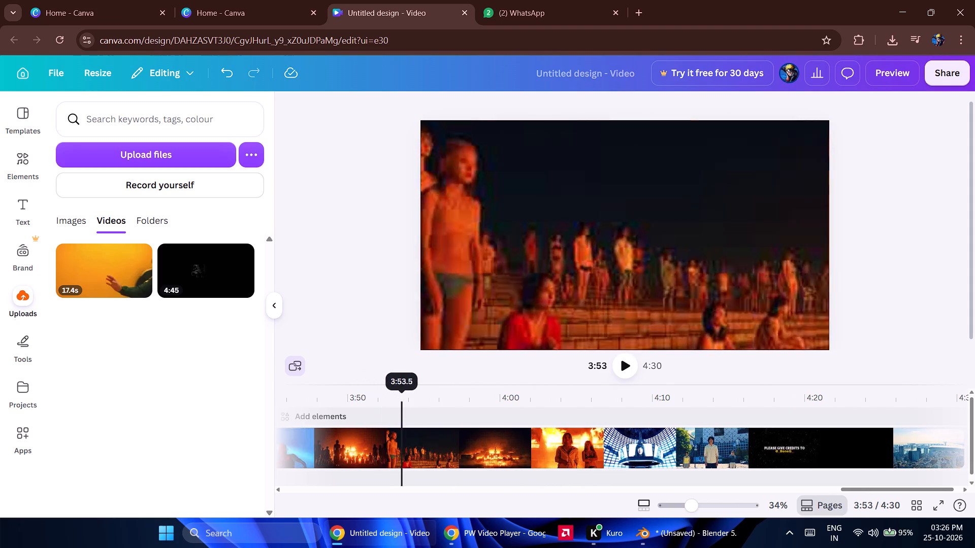
left_click_drag(410, 392, 514, 391)
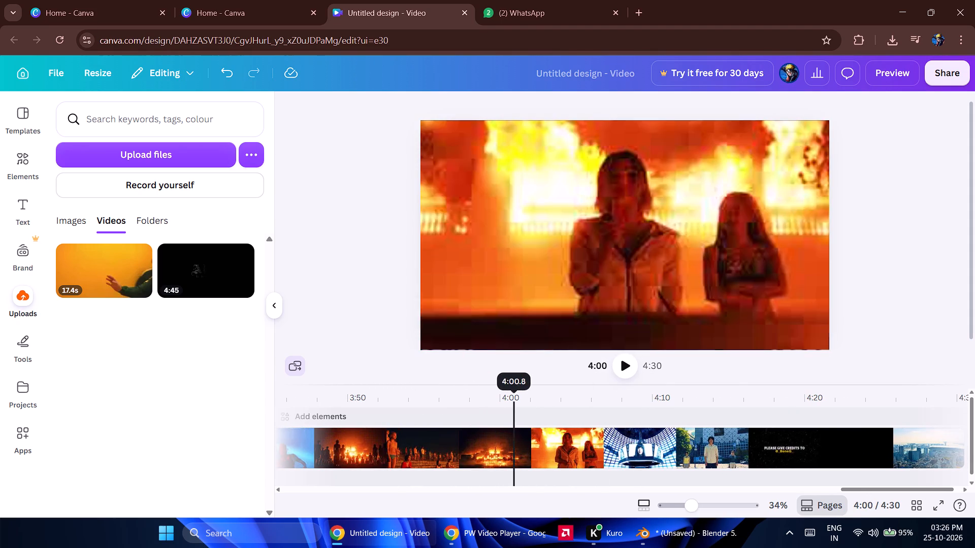
left_click_drag(514, 391, 515, 391)
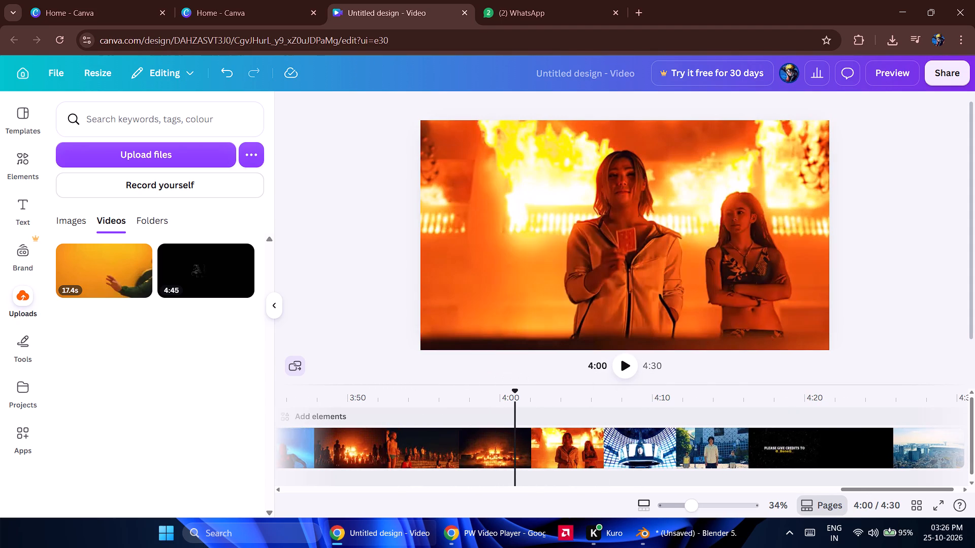
left_click_drag(513, 401, 250, 391)
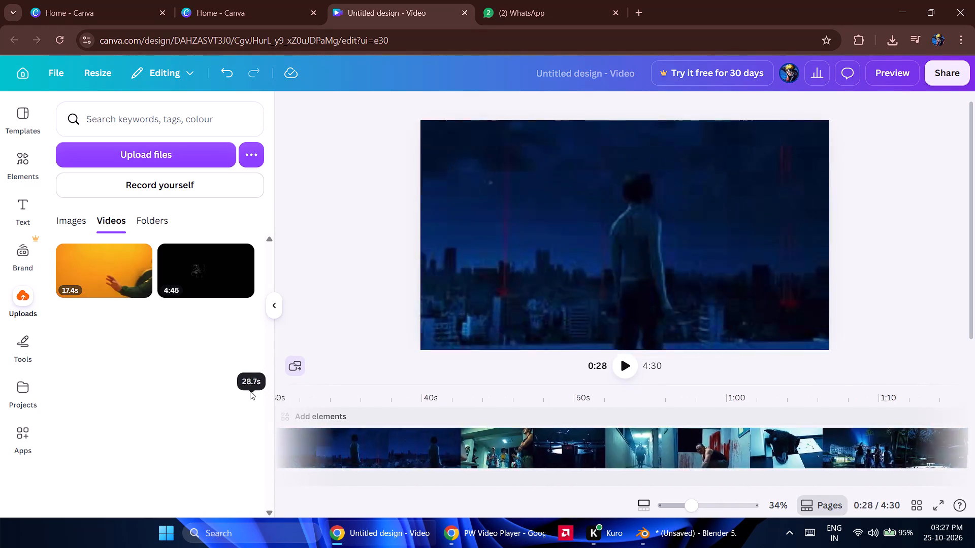
left_click_drag(250, 391, 563, 390)
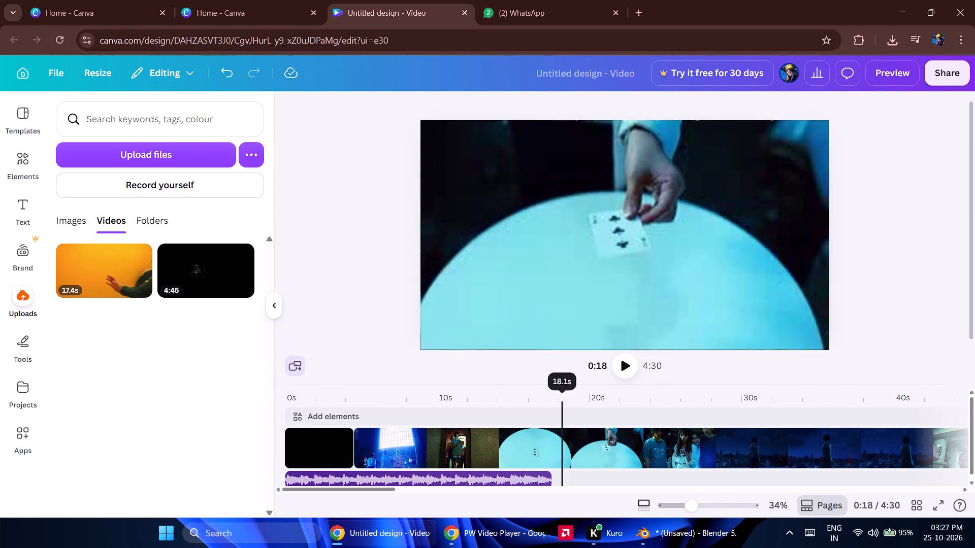
left_click_drag(563, 390, 758, 370)
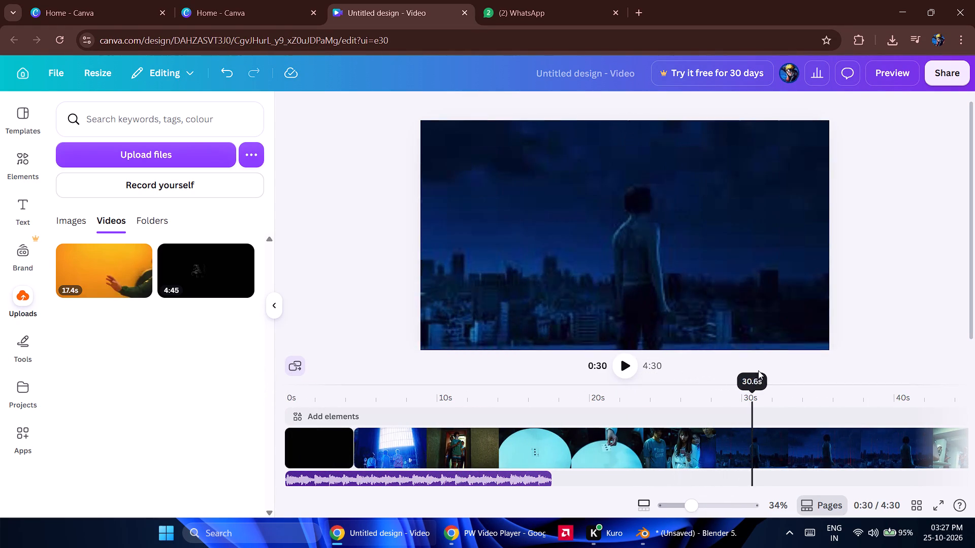
Split the Alice in Borderland clip at about 28s, where the woman overlooking the night skyline first appears.
left_click_drag(758, 370, 713, 356)
left_click(715, 435)
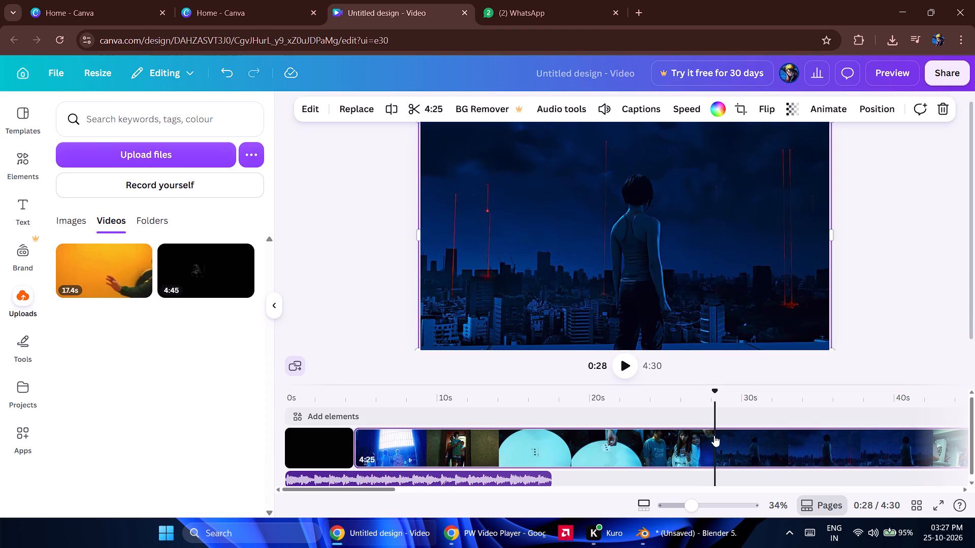
right_click(713, 438)
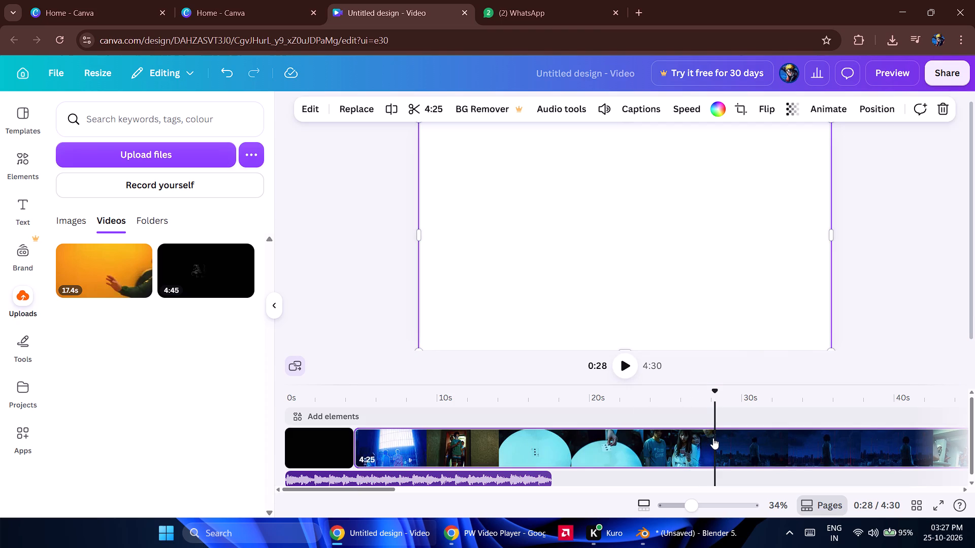
left_click(742, 346)
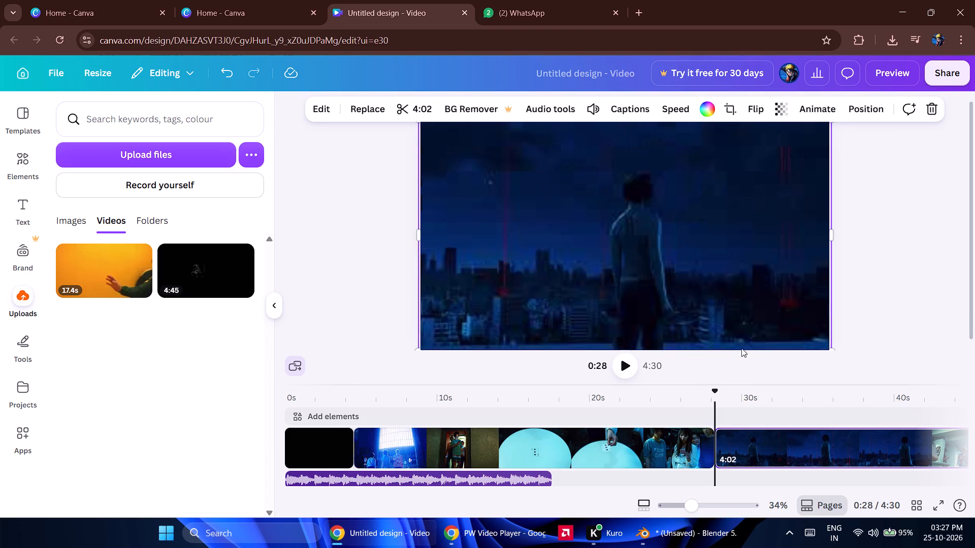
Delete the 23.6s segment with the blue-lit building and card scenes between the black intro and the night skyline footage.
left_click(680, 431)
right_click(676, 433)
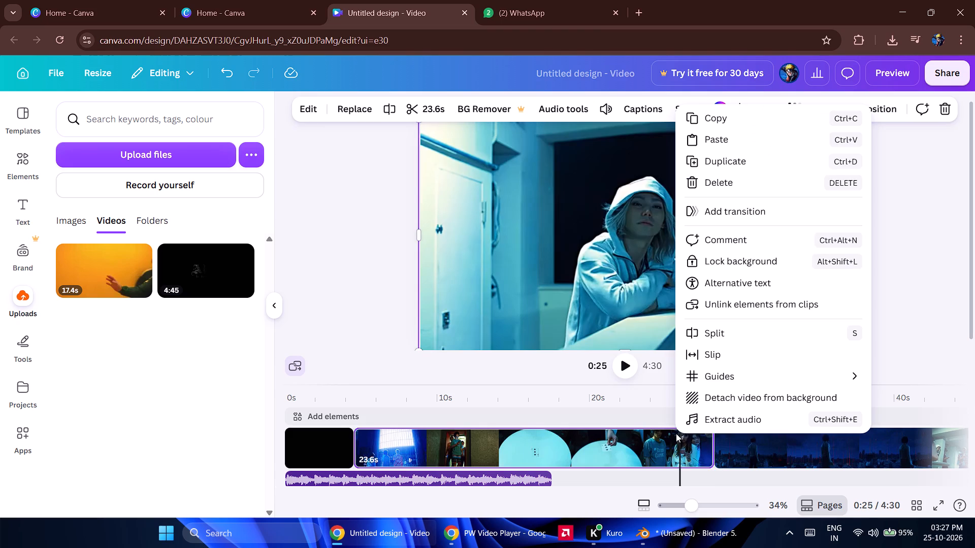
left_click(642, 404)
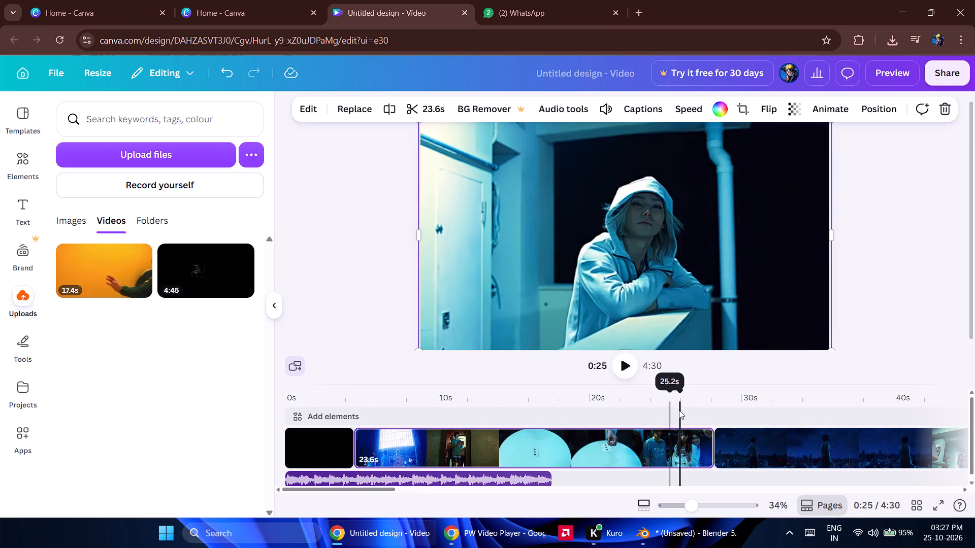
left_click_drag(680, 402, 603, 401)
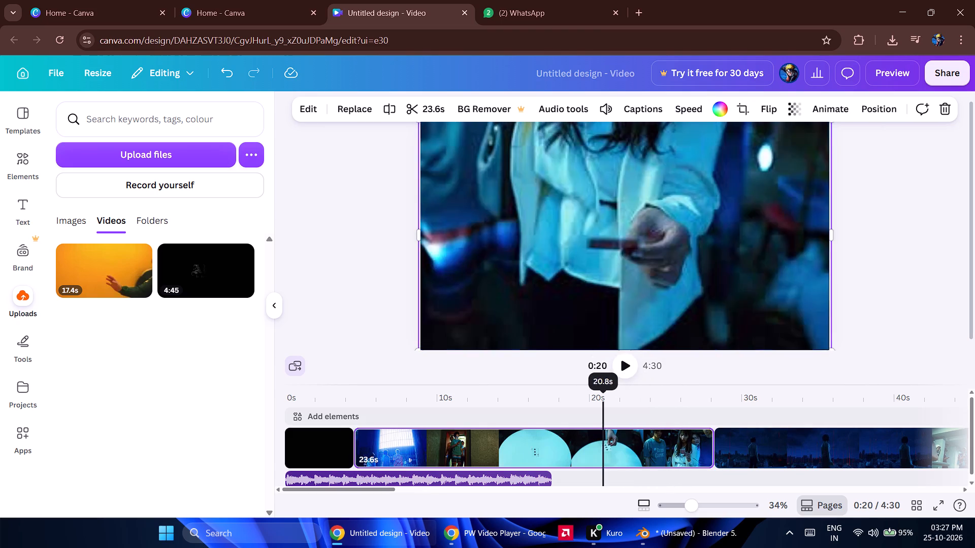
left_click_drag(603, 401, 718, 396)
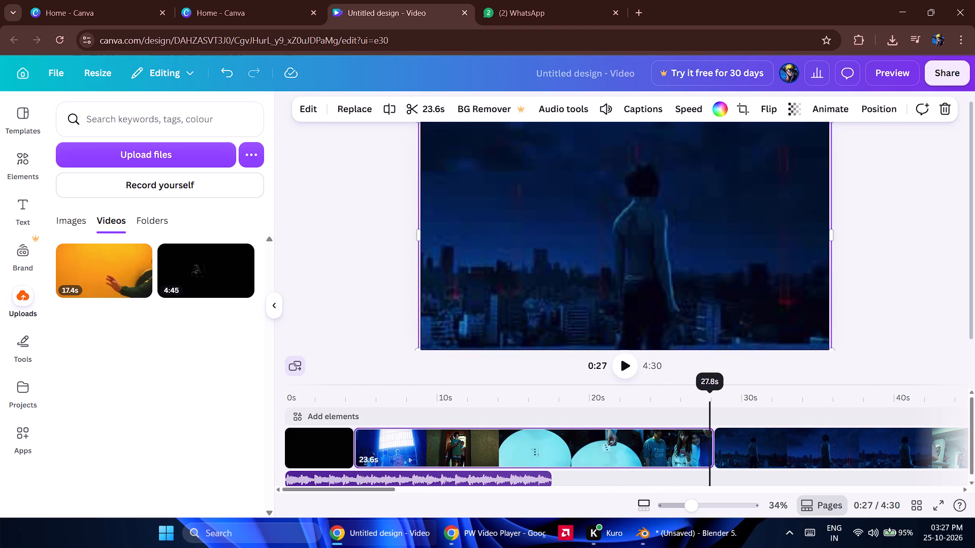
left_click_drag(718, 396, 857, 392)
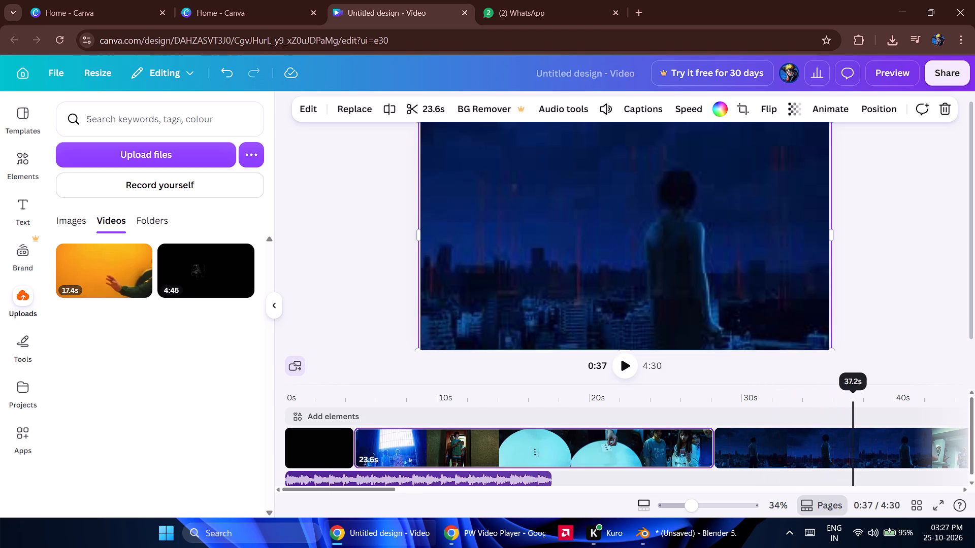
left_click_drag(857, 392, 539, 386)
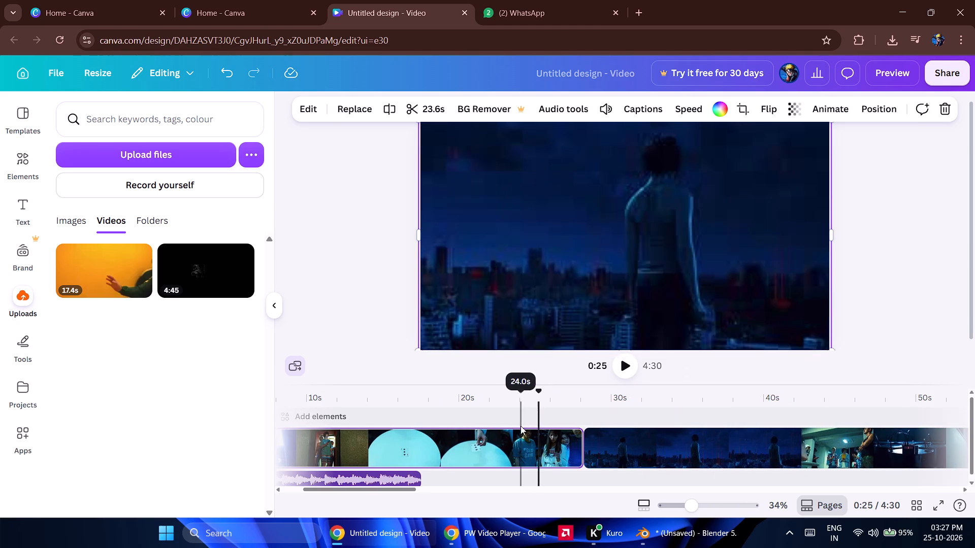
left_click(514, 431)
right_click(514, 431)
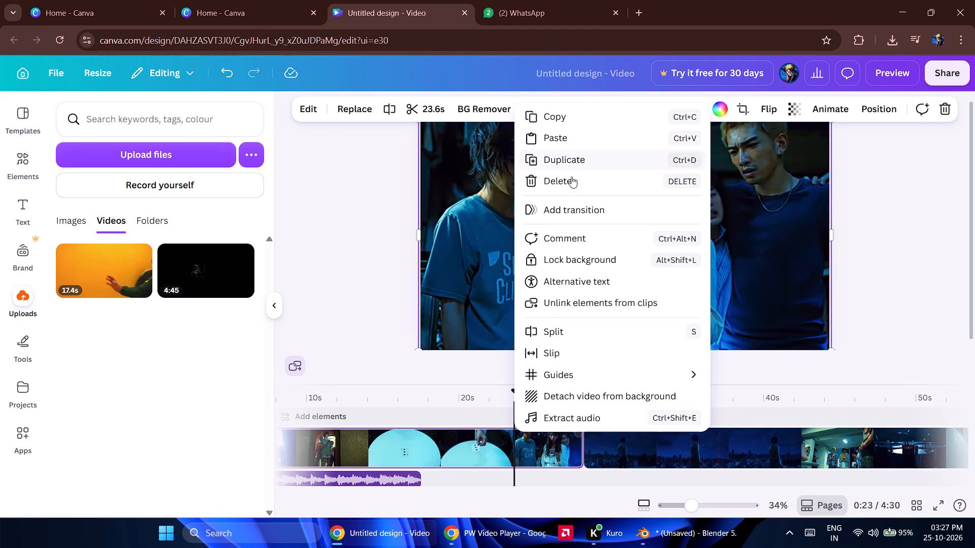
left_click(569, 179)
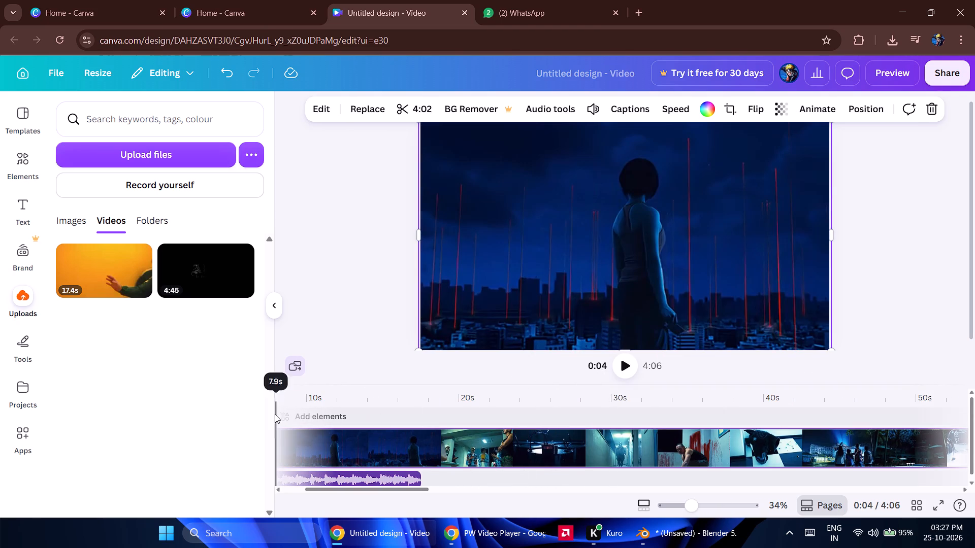
Play the shortened edit from the start to check the black intro leading into the night skyline footage.
left_click_drag(625, 410, 567, 410)
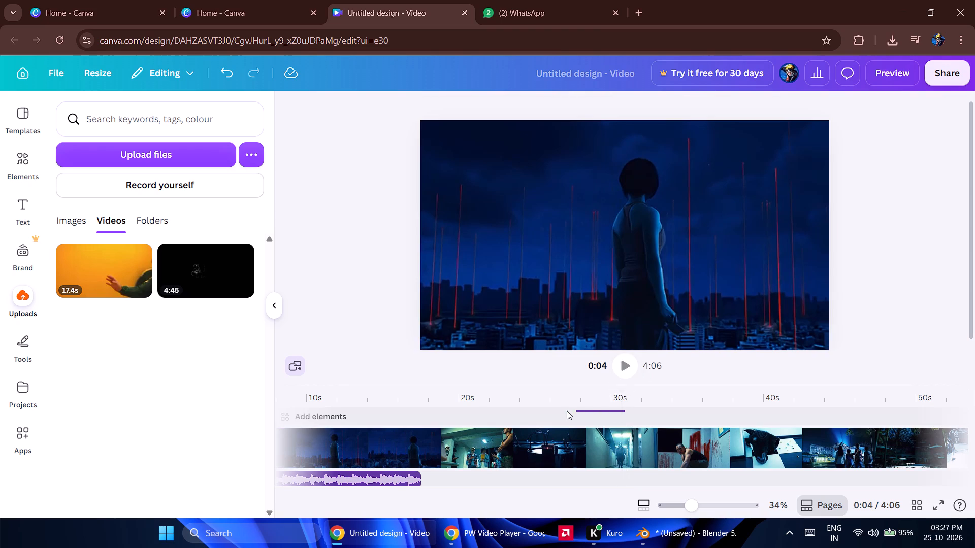
left_click_drag(567, 410, 152, 410)
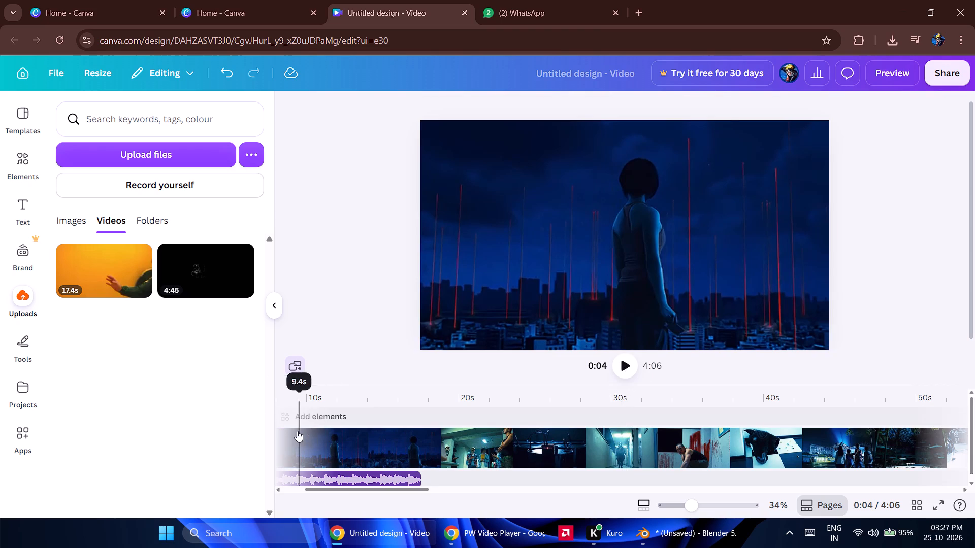
left_click_drag(297, 431, 250, 427)
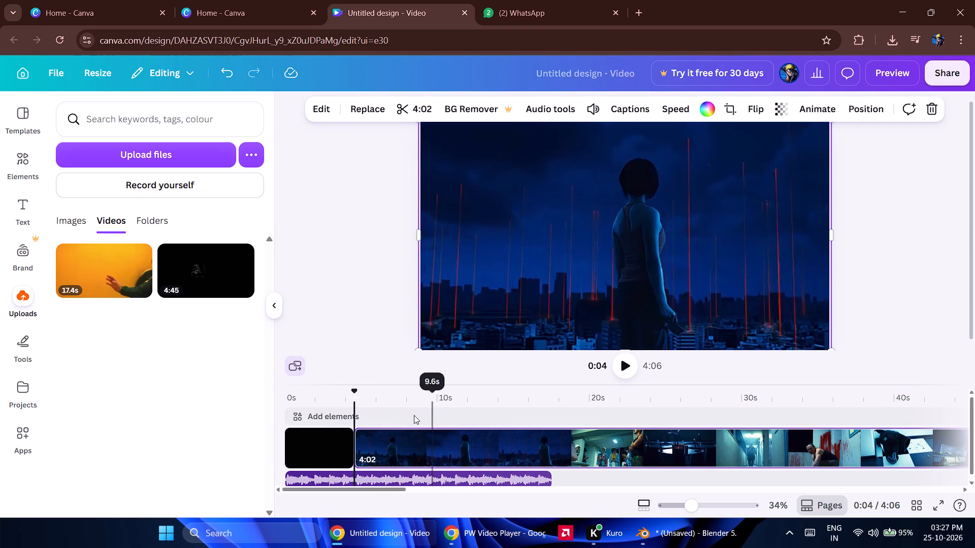
left_click_drag(353, 404, 290, 405)
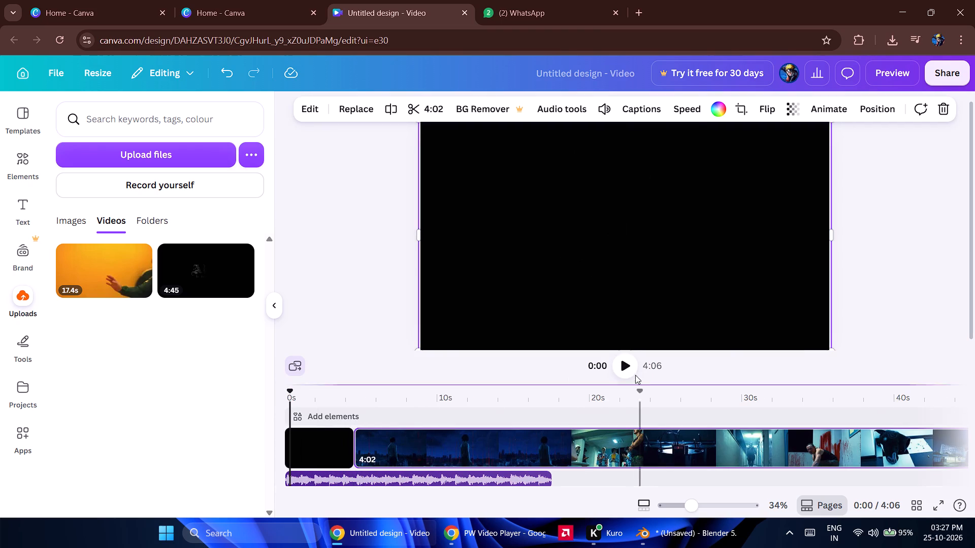
left_click(634, 367)
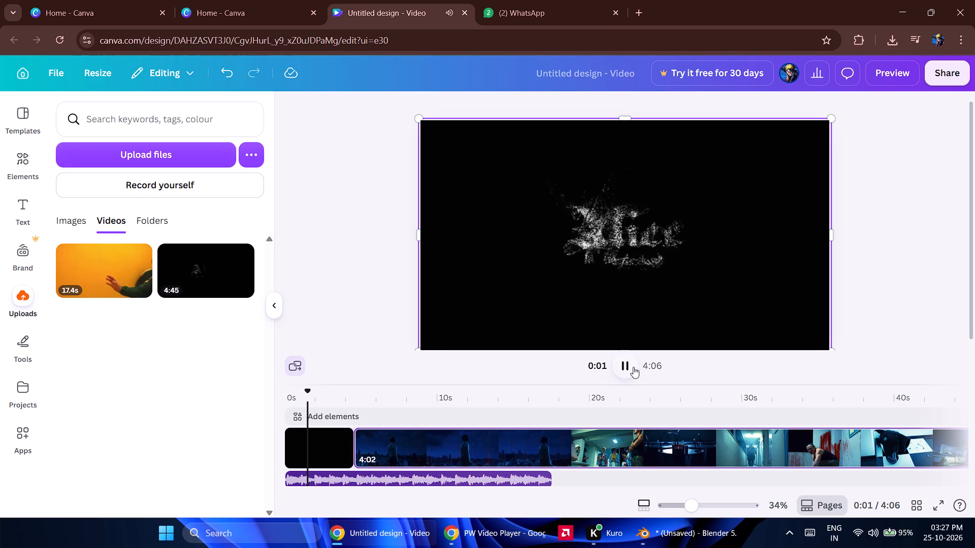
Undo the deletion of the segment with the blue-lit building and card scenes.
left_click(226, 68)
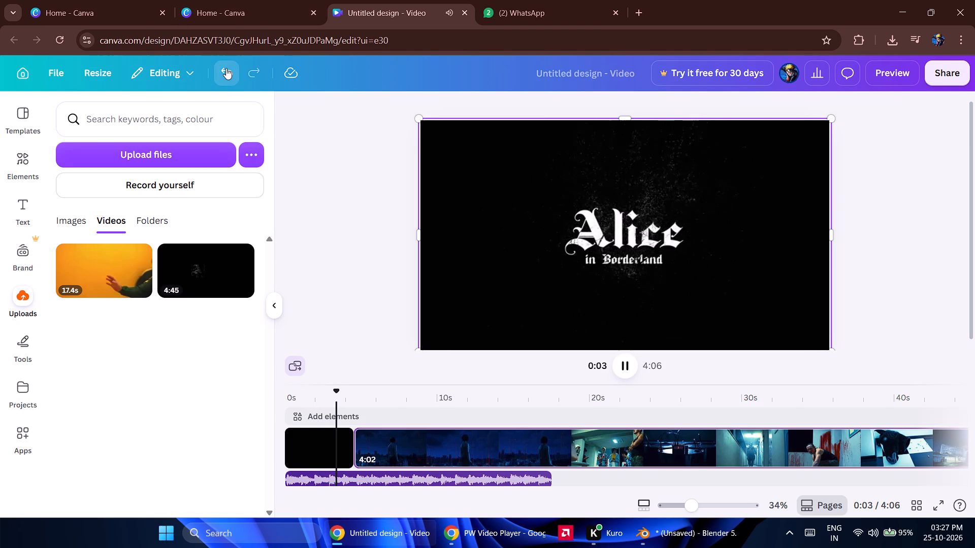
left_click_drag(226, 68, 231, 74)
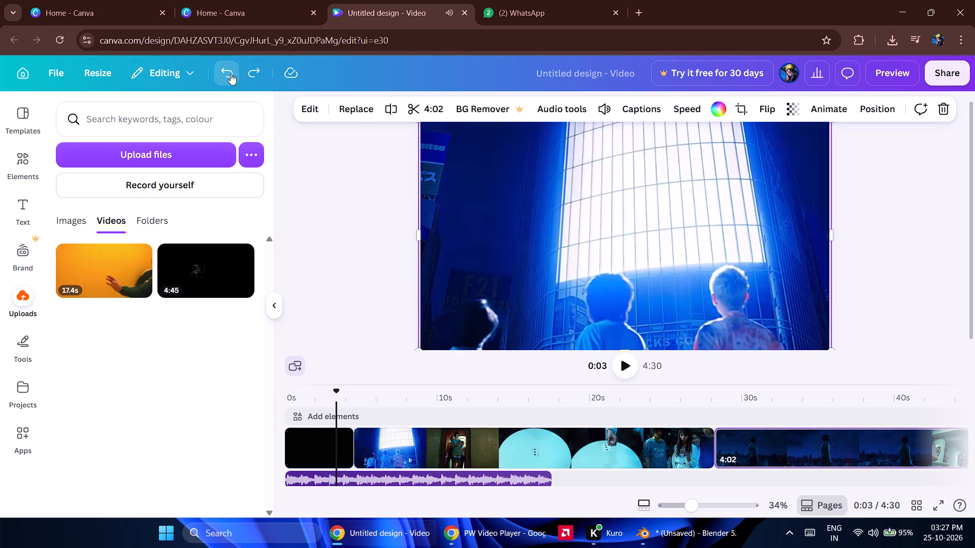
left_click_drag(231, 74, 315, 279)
Play the start of the blue-lit building scene against the Squid Game audio to choose where to cut it.
left_click_drag(315, 279, 315, 267)
left_click(675, 438)
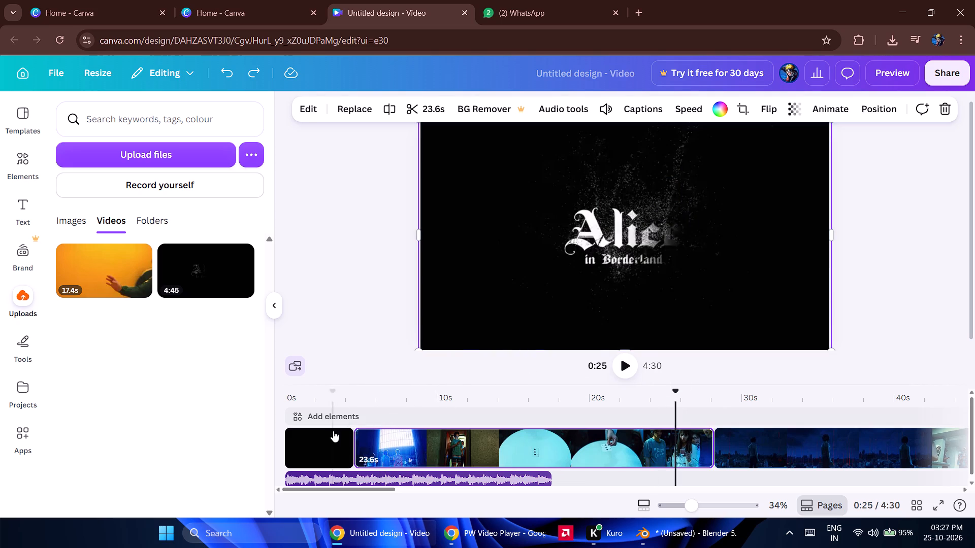
left_click(354, 413)
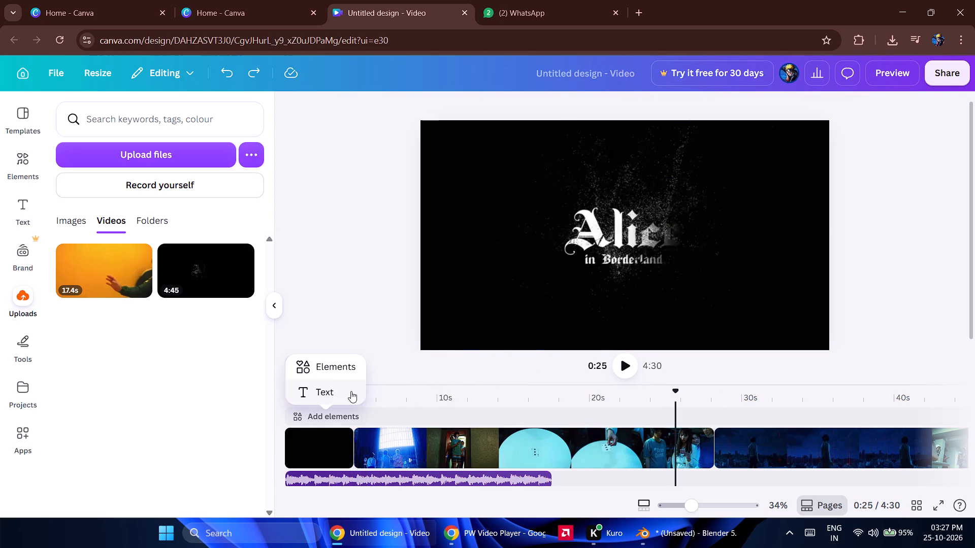
left_click(351, 391)
left_click_drag(348, 318, 352, 329)
left_click(364, 401)
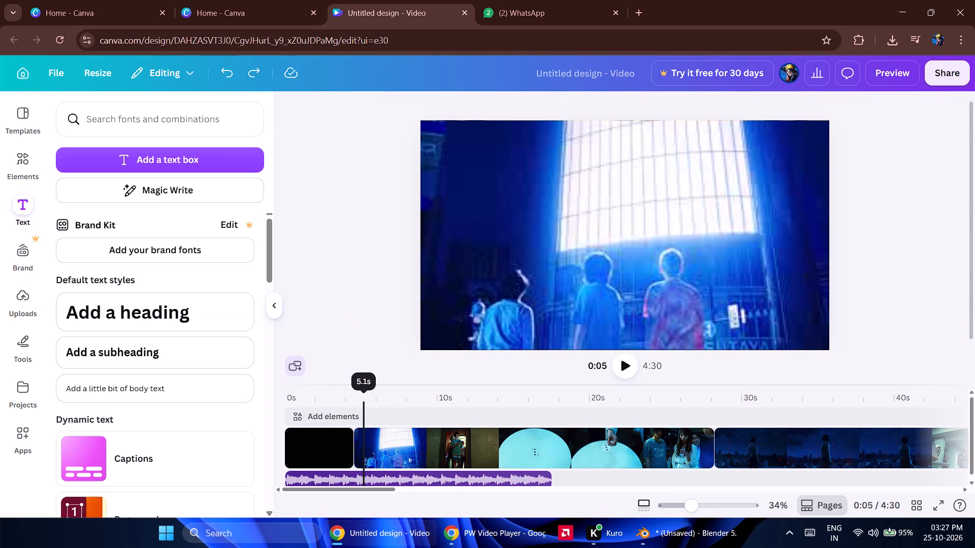
left_click(627, 366)
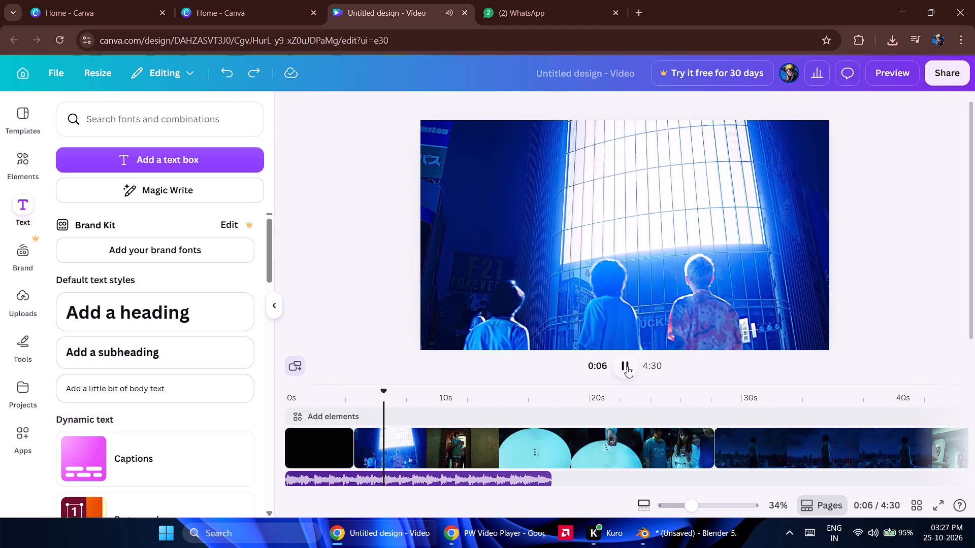
left_click(627, 366)
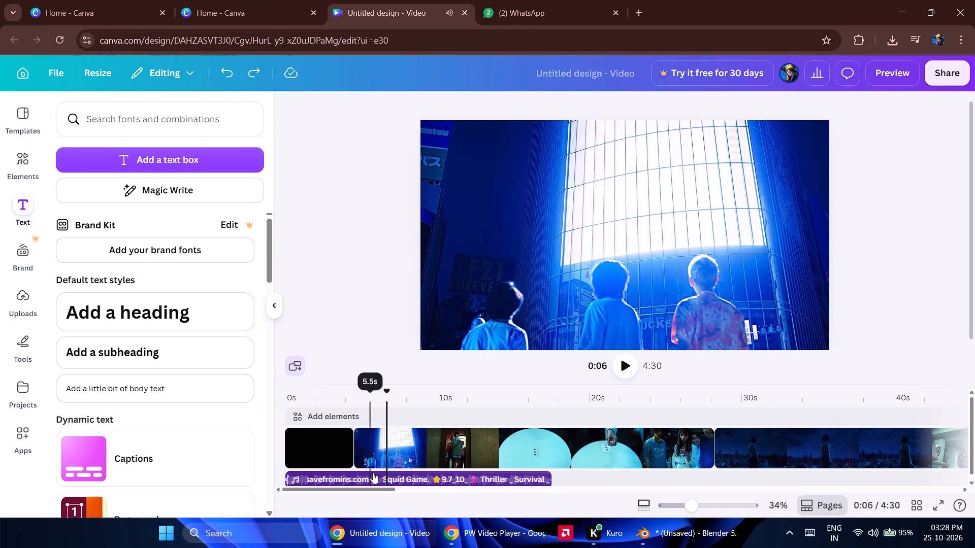
left_click(381, 478)
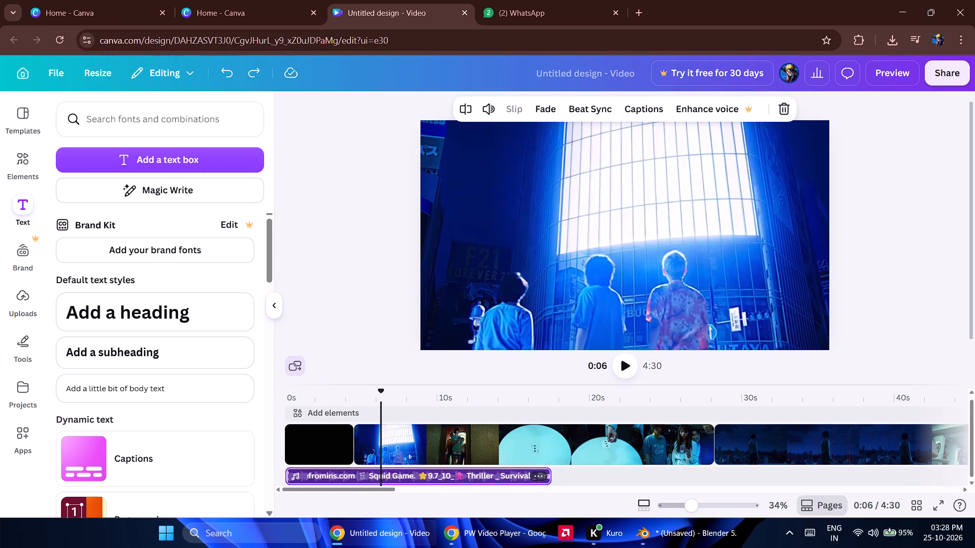
left_click_drag(379, 406, 355, 415)
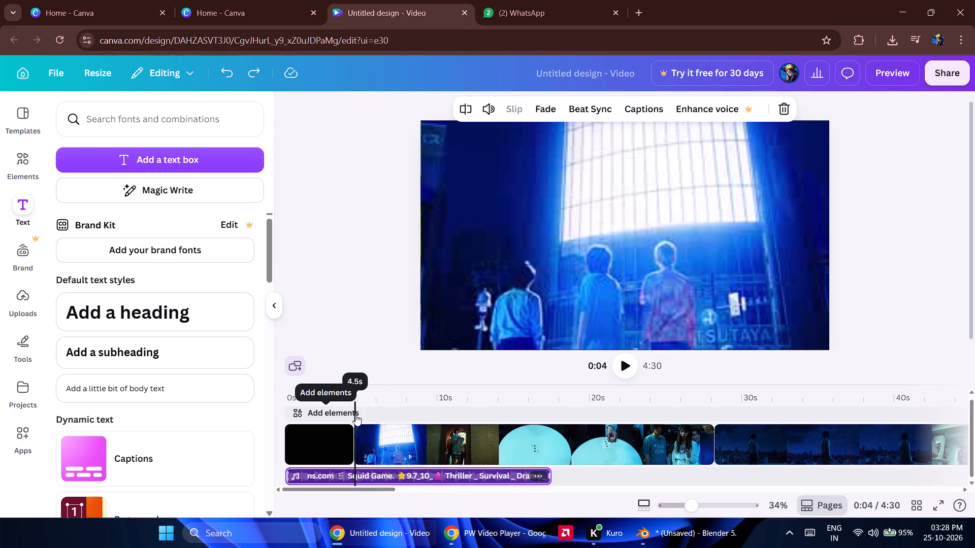
left_click(622, 371)
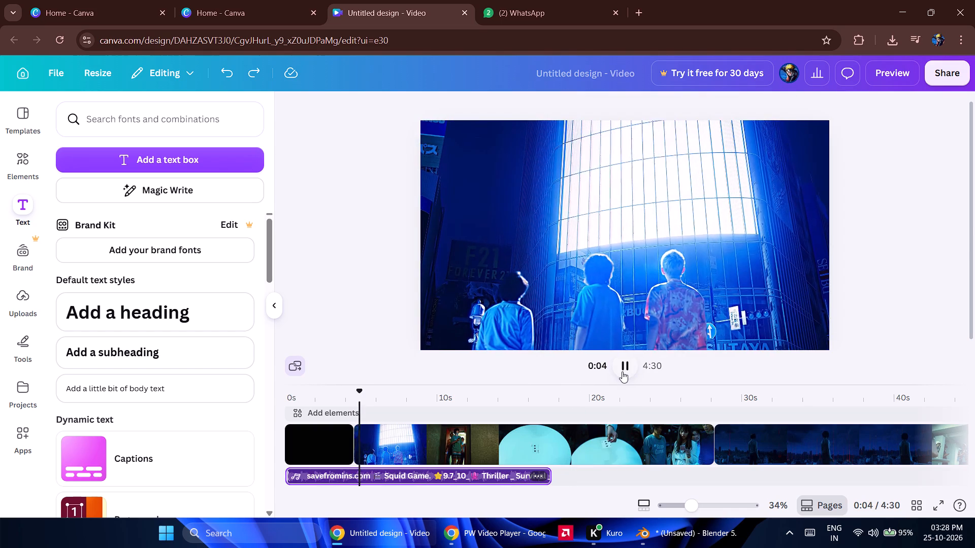
left_click(622, 371)
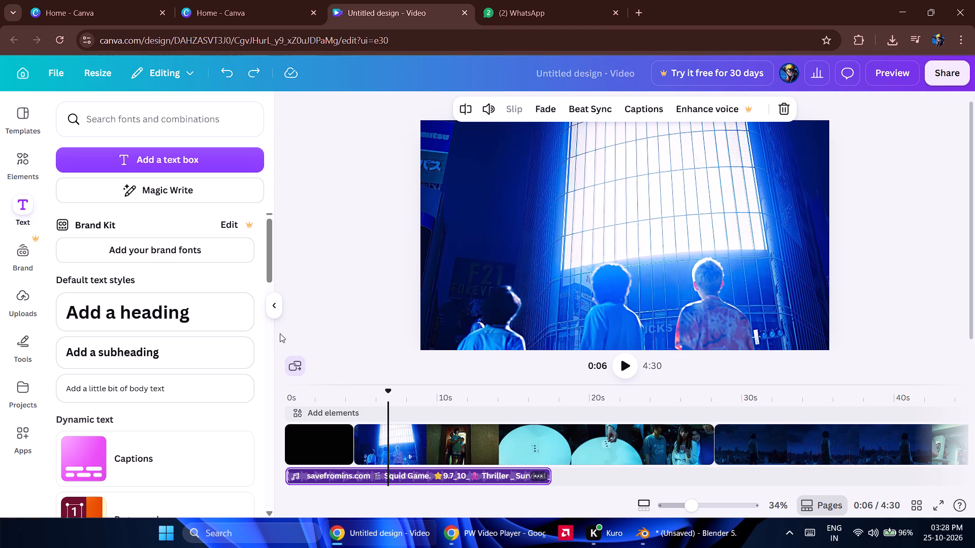
Split the blue-lit building segment at about 6.6s, while the three people face the glowing screen.
left_click(388, 408)
left_click_drag(388, 407, 403, 402)
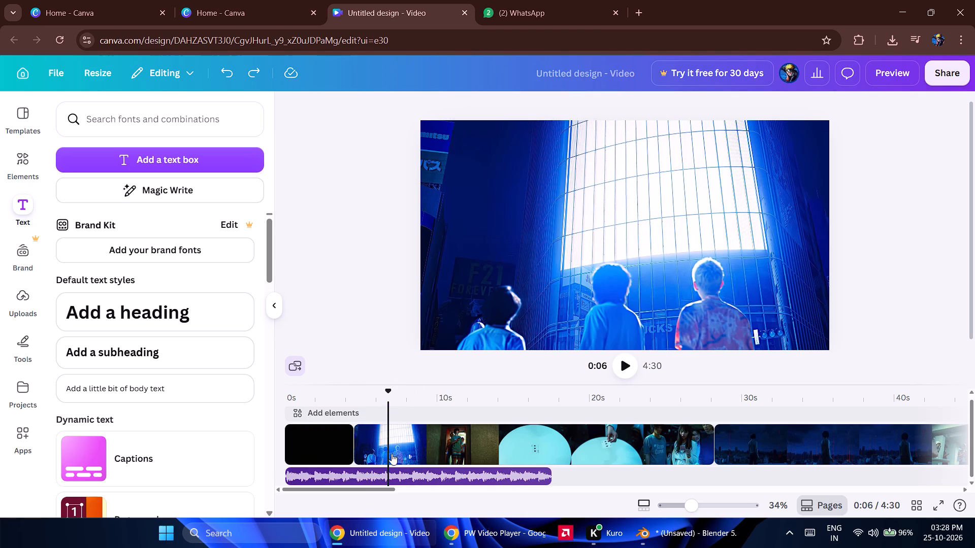
left_click_drag(388, 446, 385, 452)
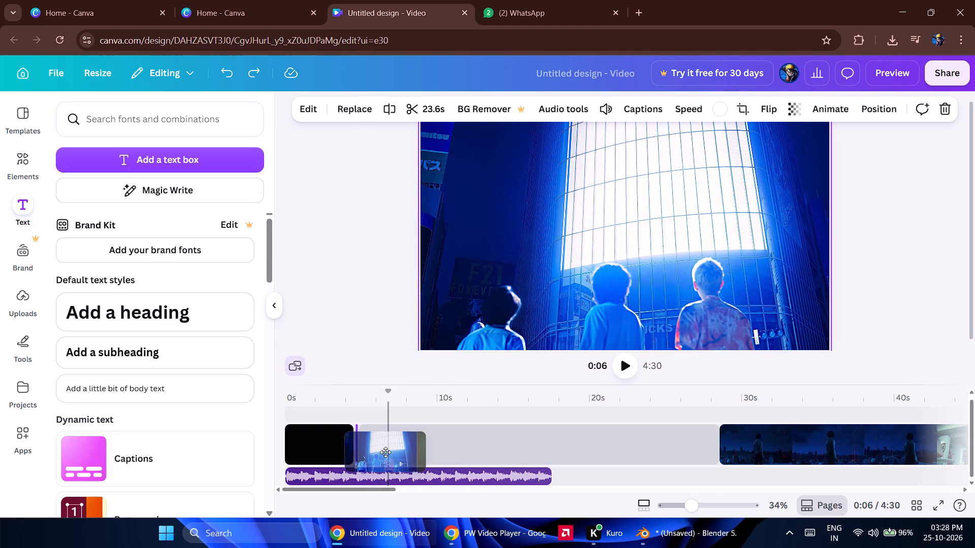
left_click_drag(385, 452, 387, 452)
left_click(389, 404)
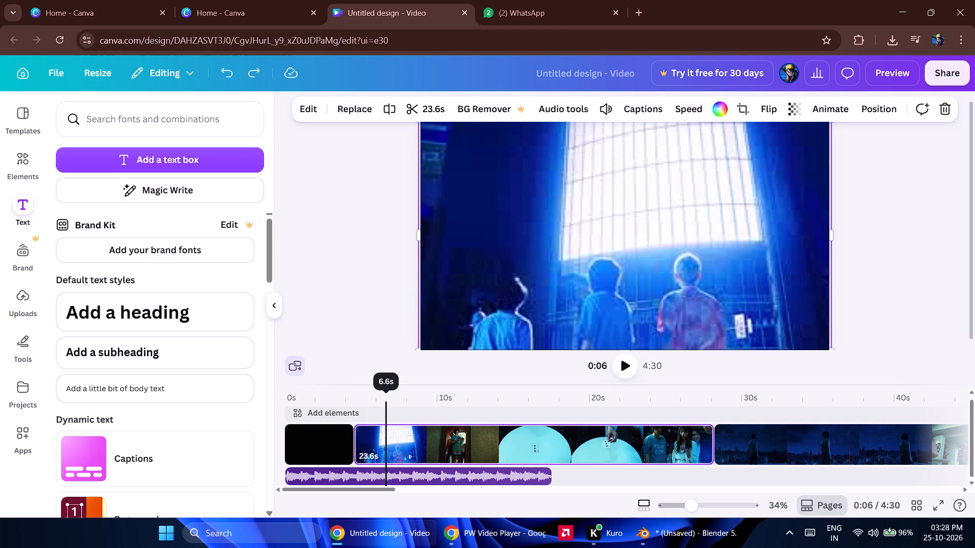
right_click(387, 435)
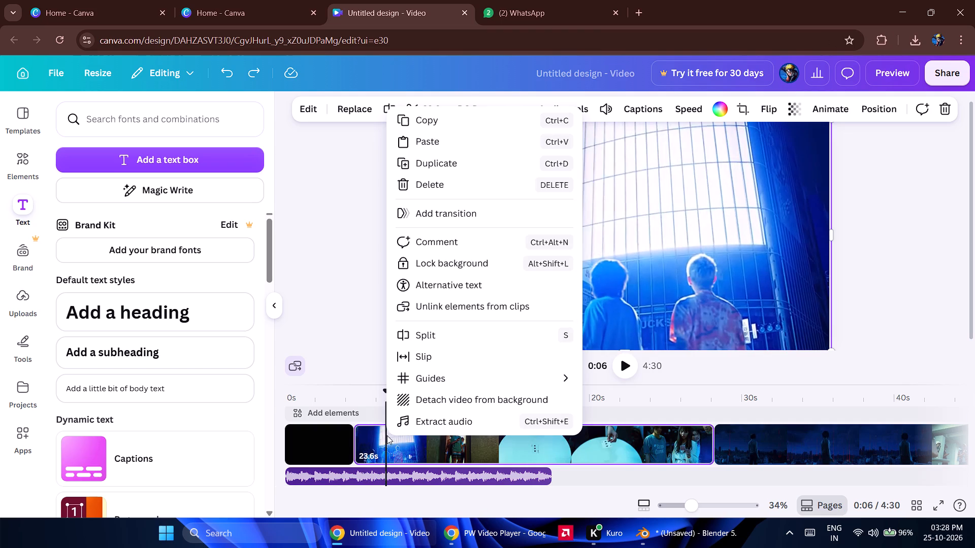
left_click(432, 341)
Delete the 21.5s remainder between the short blue-lit building clip and the night skyline footage.
left_click(416, 431)
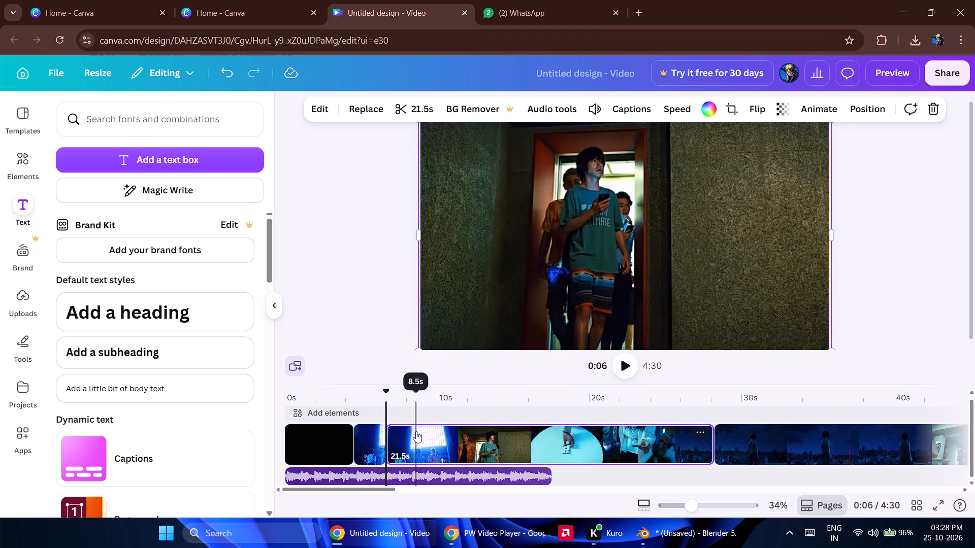
right_click(416, 431)
left_click(459, 183)
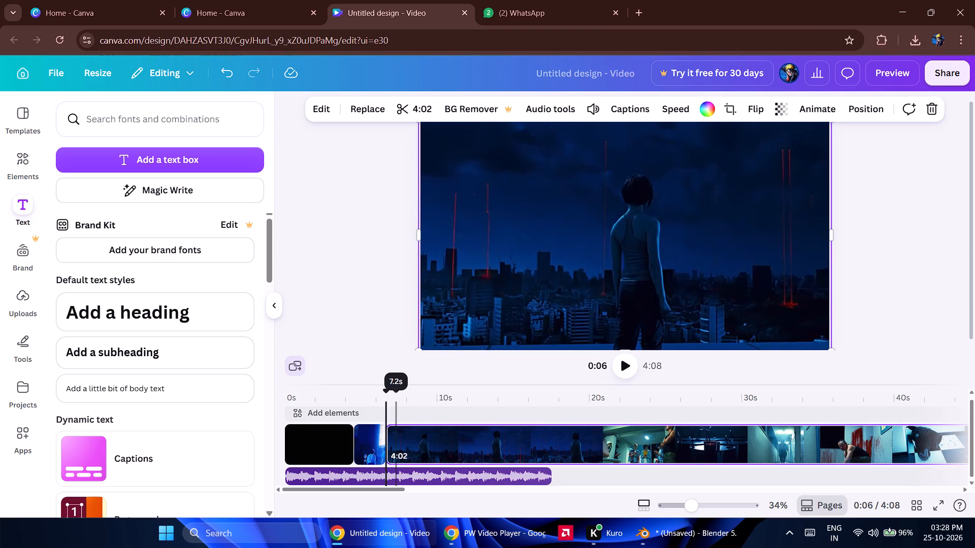
Play the edit from the start to check the black intro, short building clip and night skyline against the audio.
left_click_drag(389, 404, 284, 410)
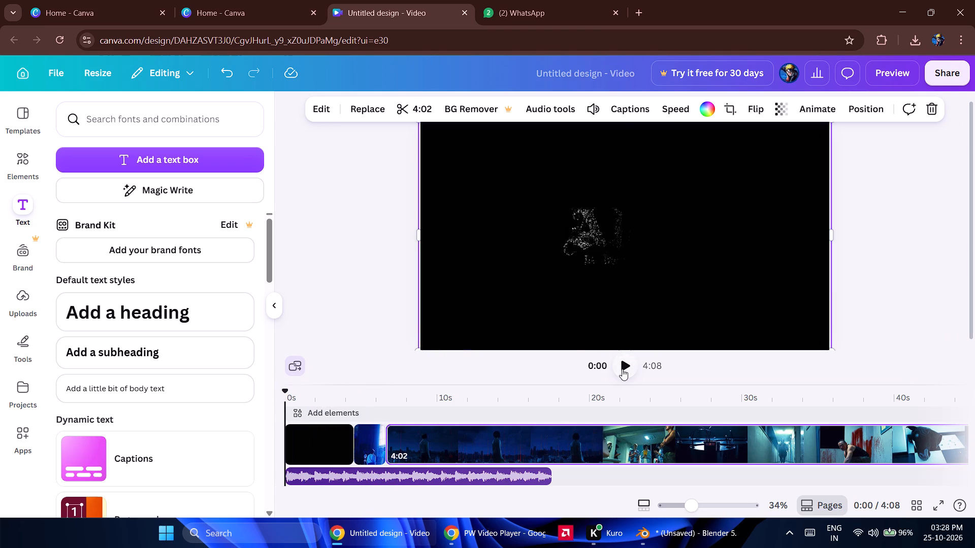
left_click(622, 369)
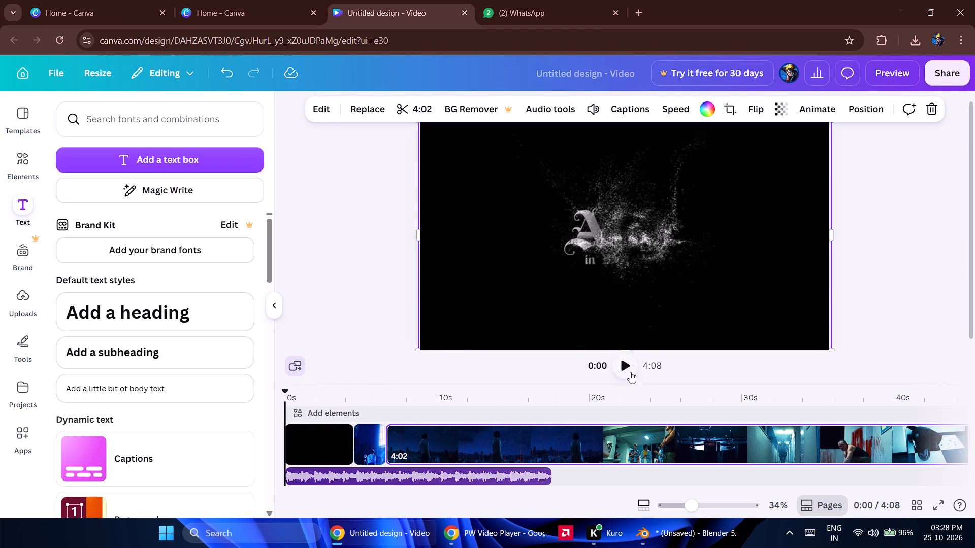
left_click(627, 366)
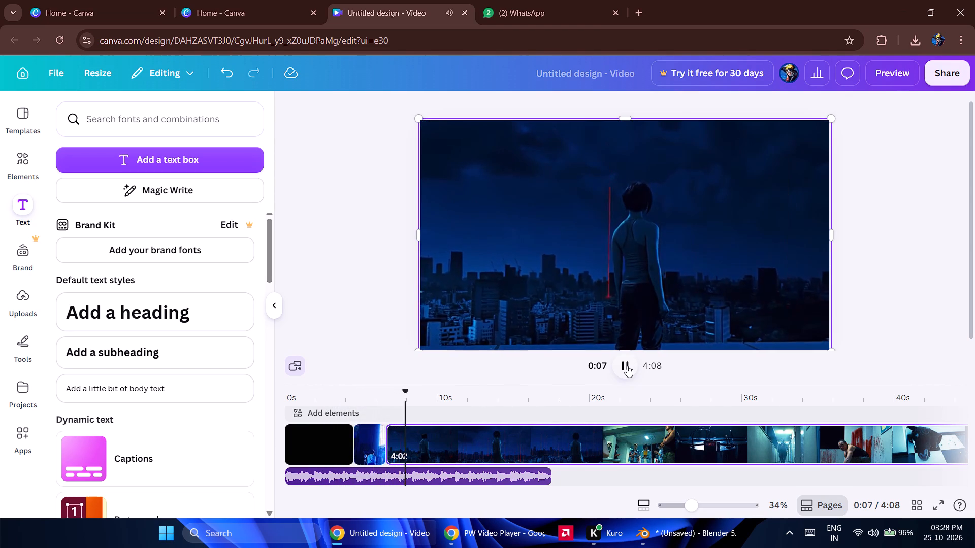
left_click(627, 366)
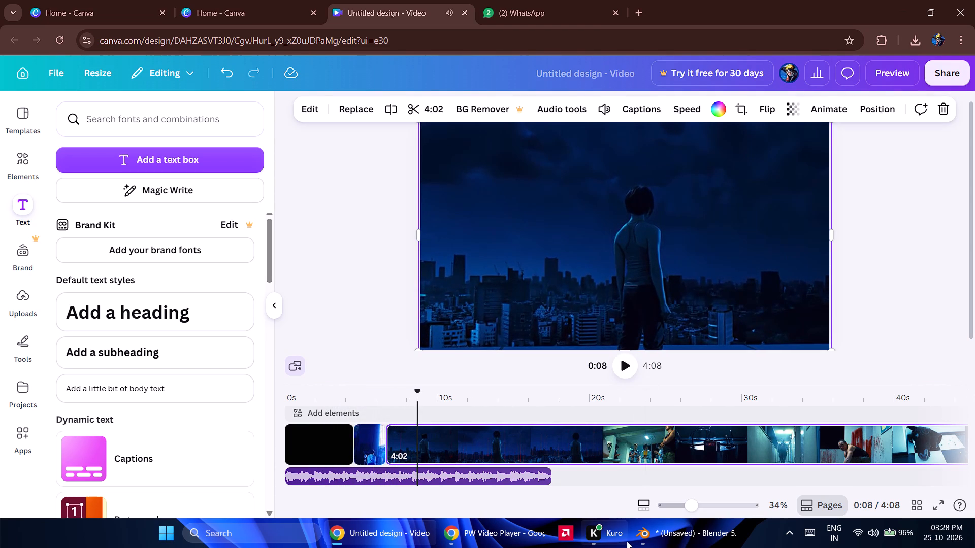